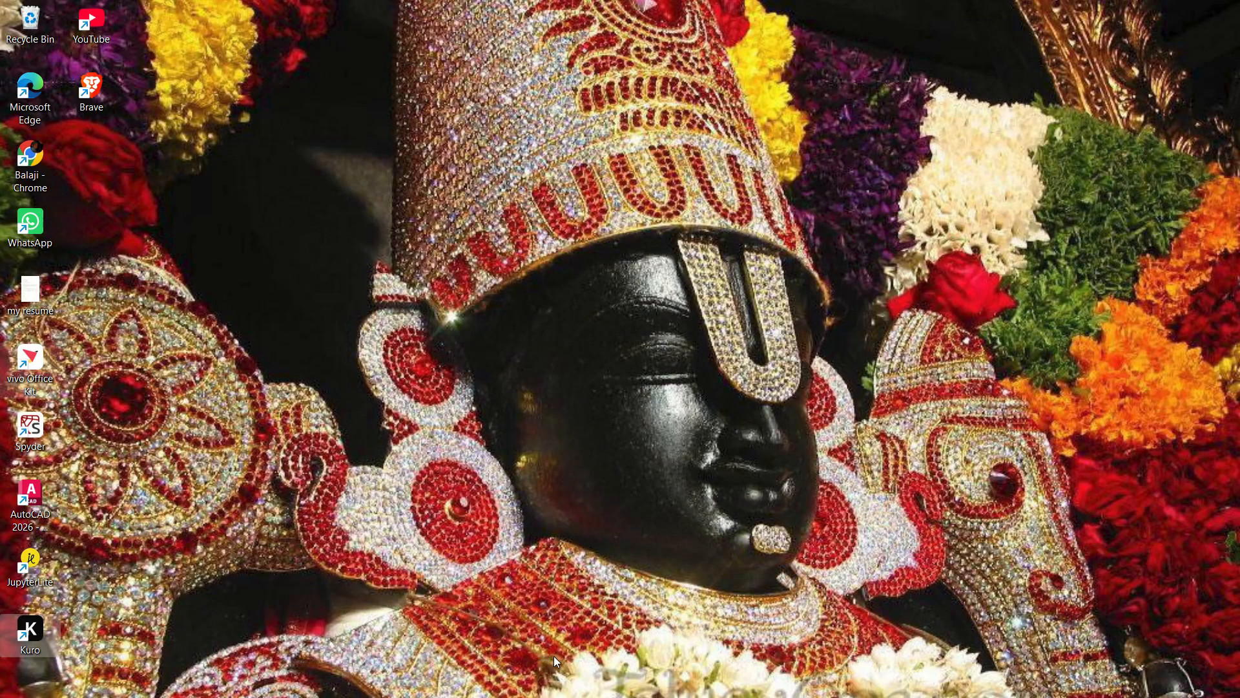
# Launch PowerPoint and open the recent file named Presentation.
pyautogui.click(437, 670)
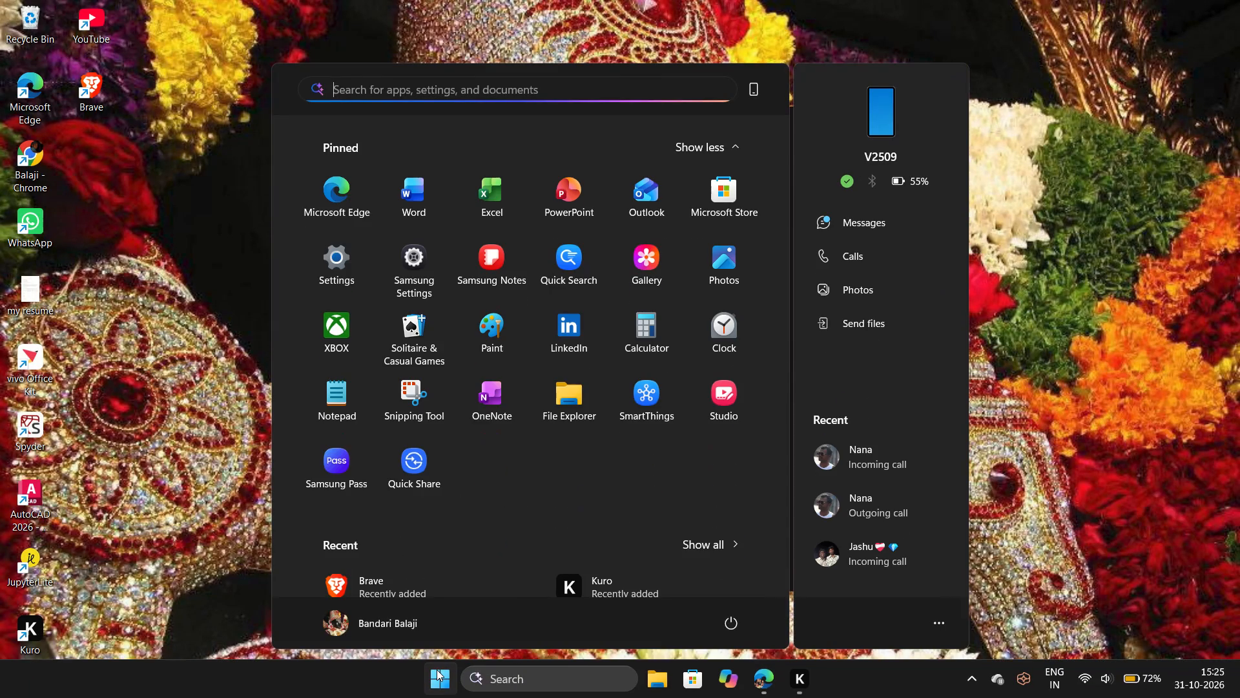
pyautogui.click(583, 187)
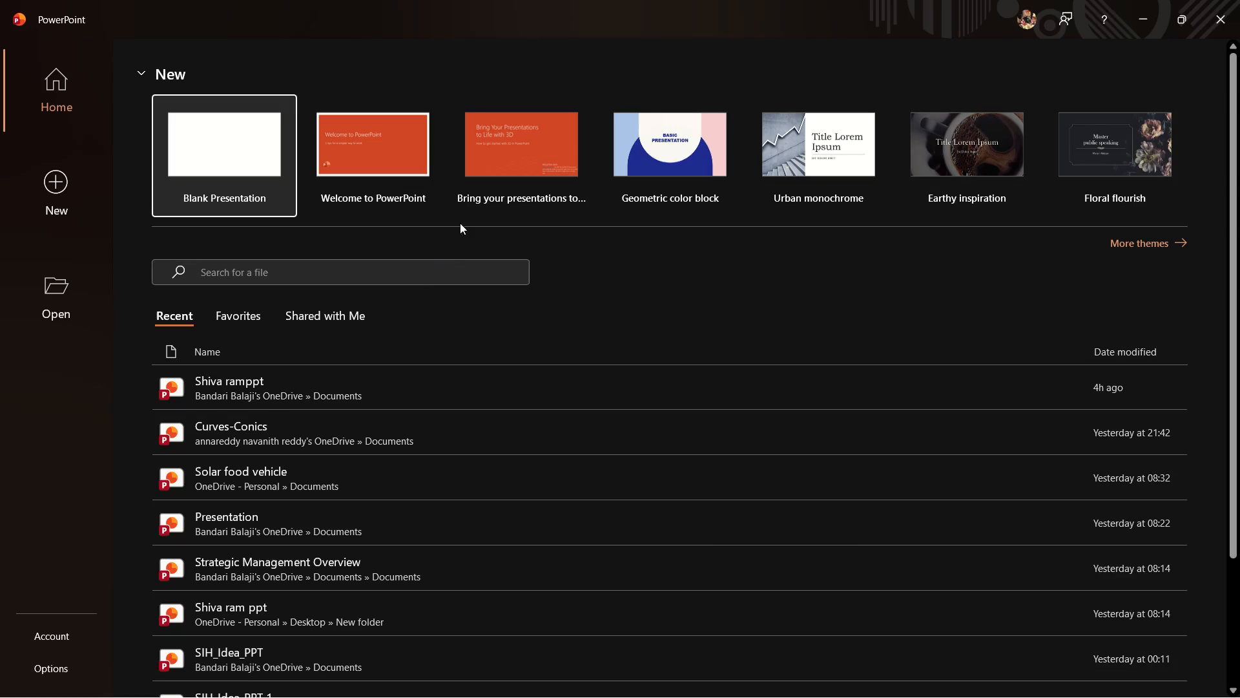
pyautogui.click(555, 153)
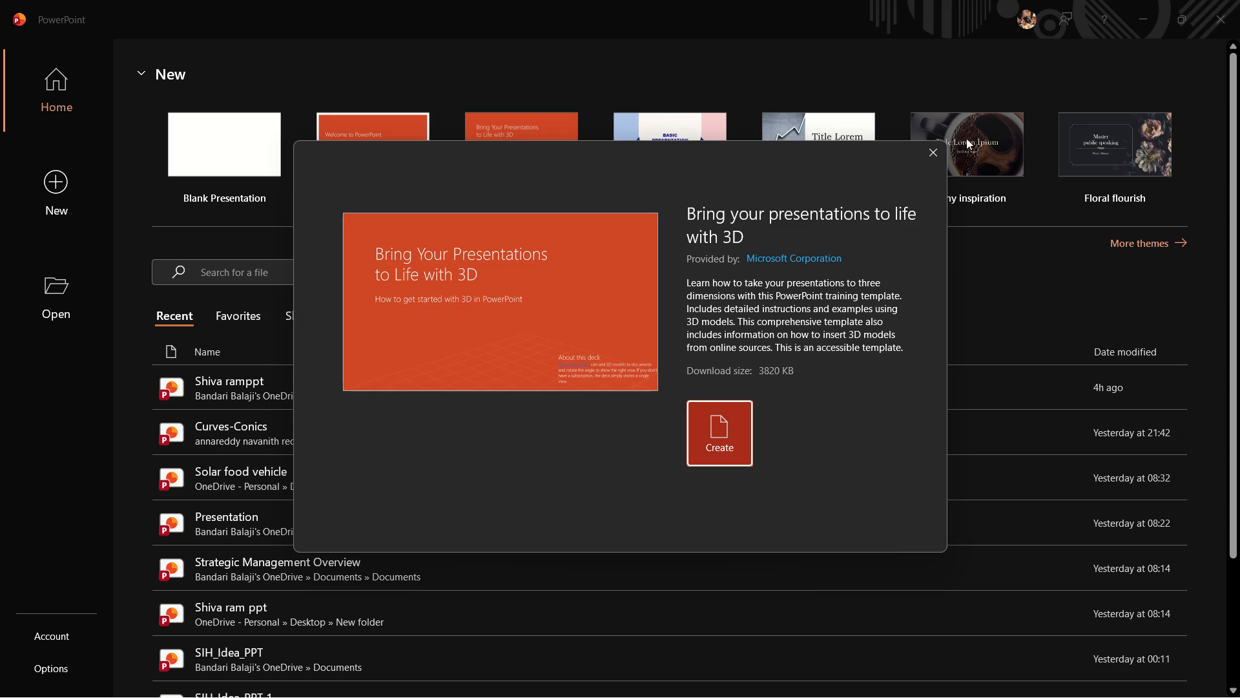
pyautogui.click(929, 151)
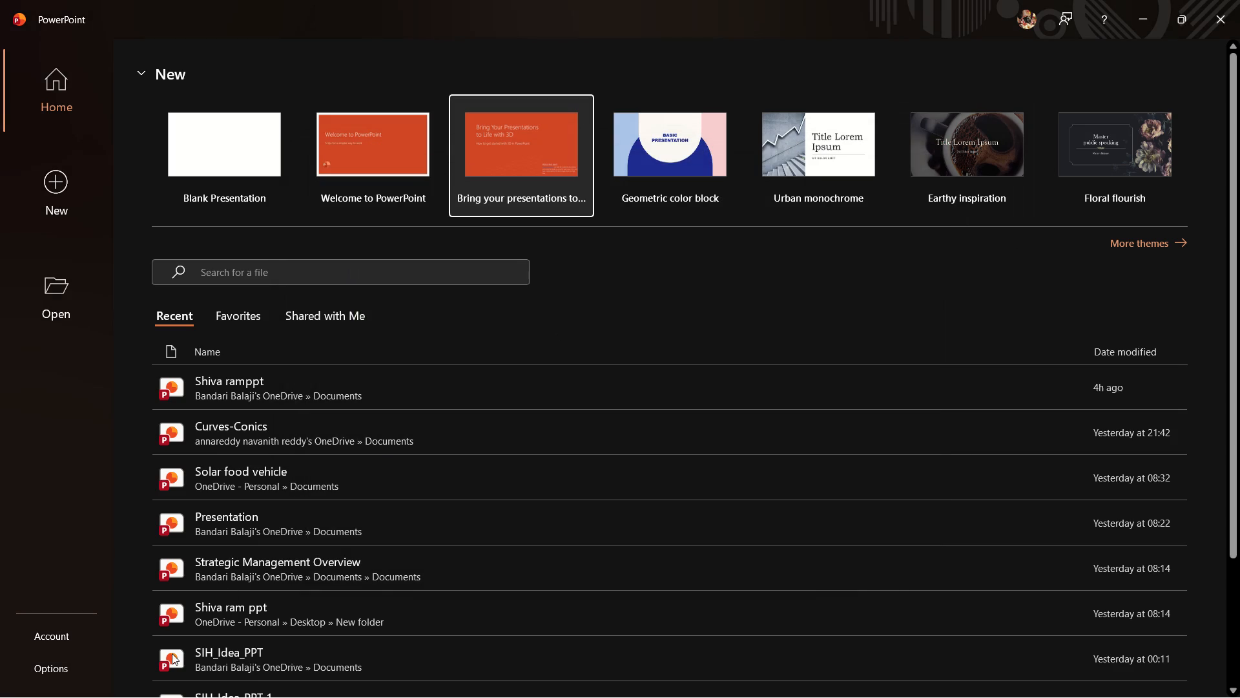
pyautogui.doubleClick(296, 527)
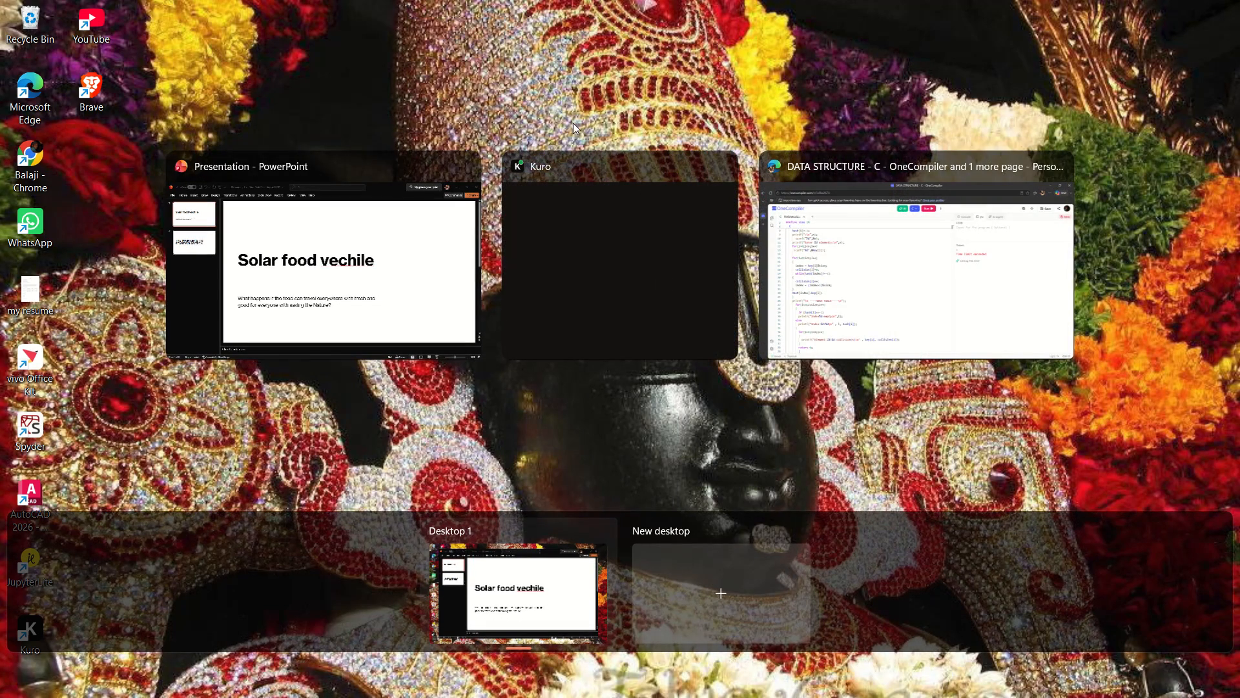
pyautogui.click(440, 189)
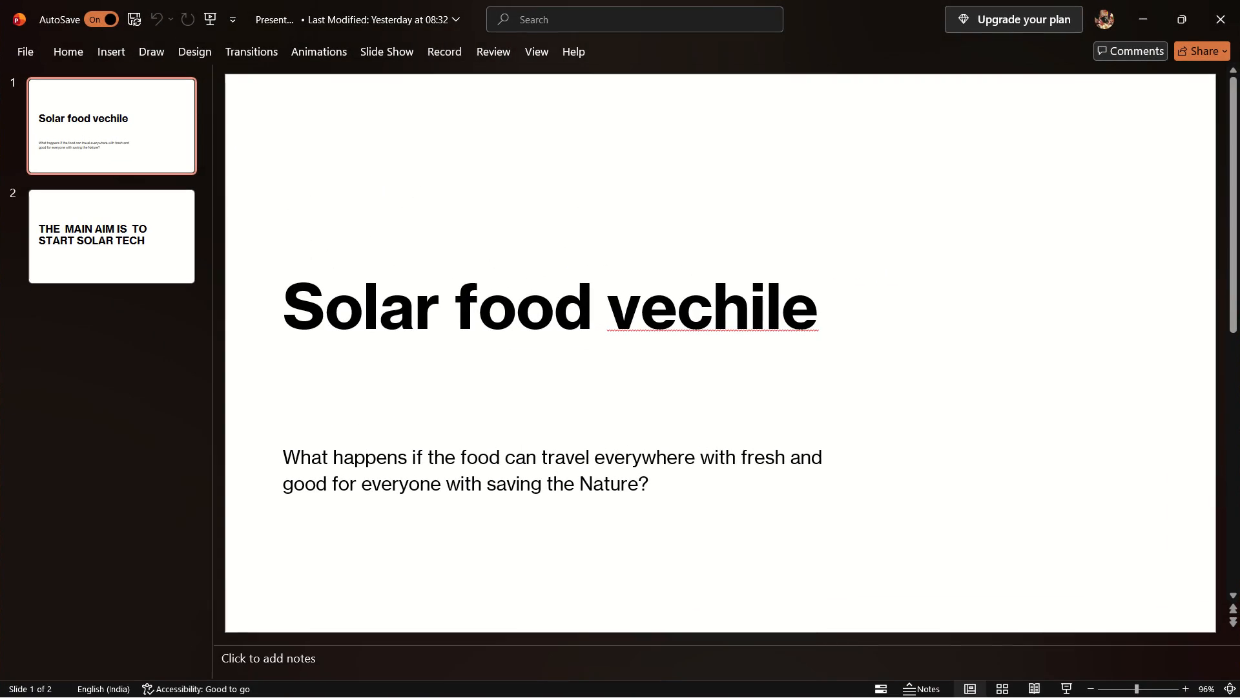
# Open the recent presentation SIH_Idea_PPT 1 from the Downloads folder.
pyautogui.click(28, 56)
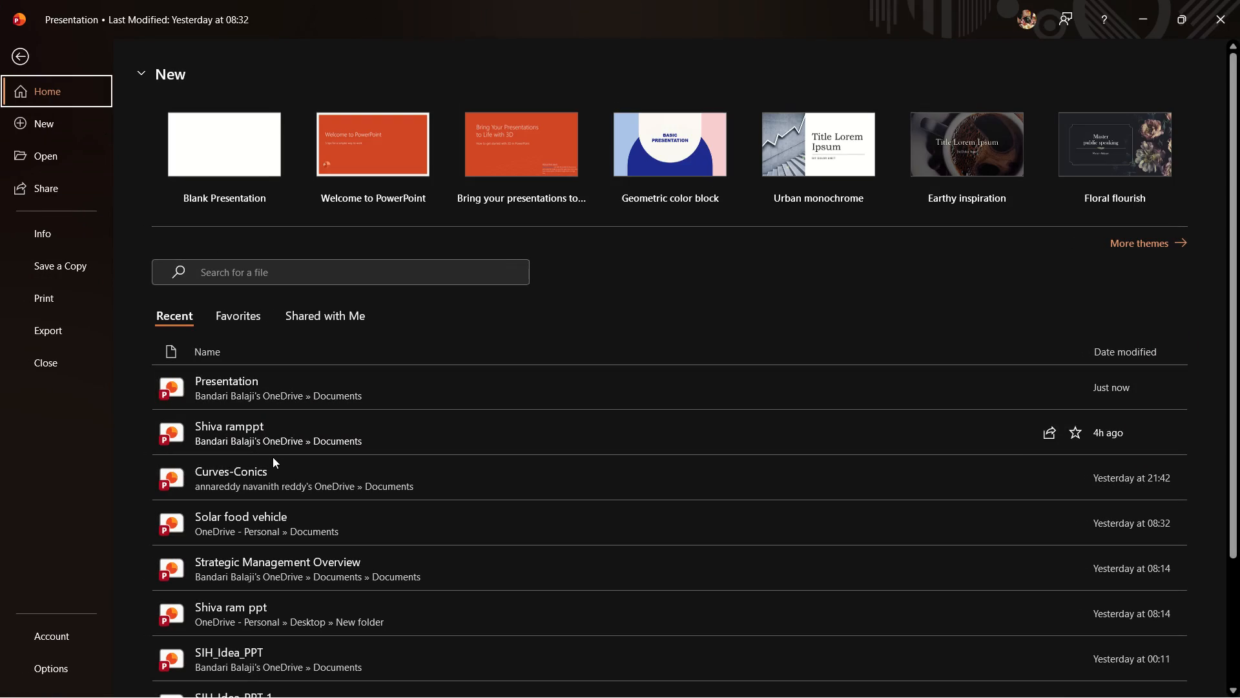
pyautogui.scroll(-1, 295, 543)
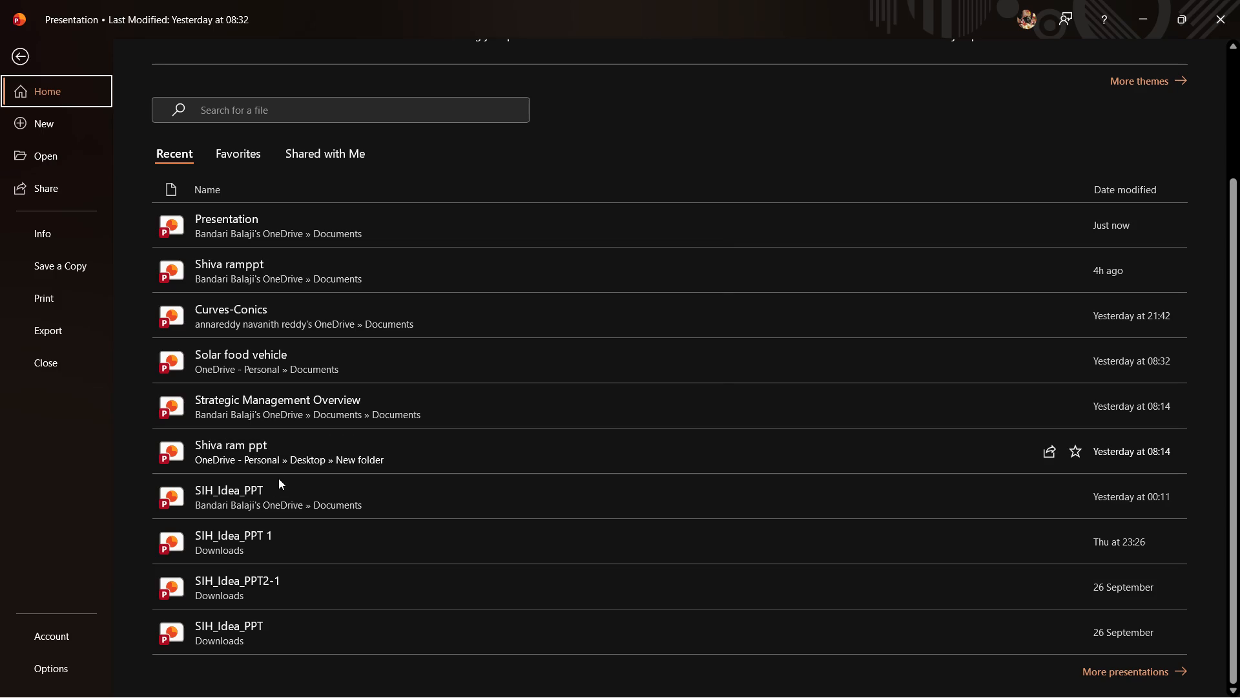
pyautogui.click(259, 547)
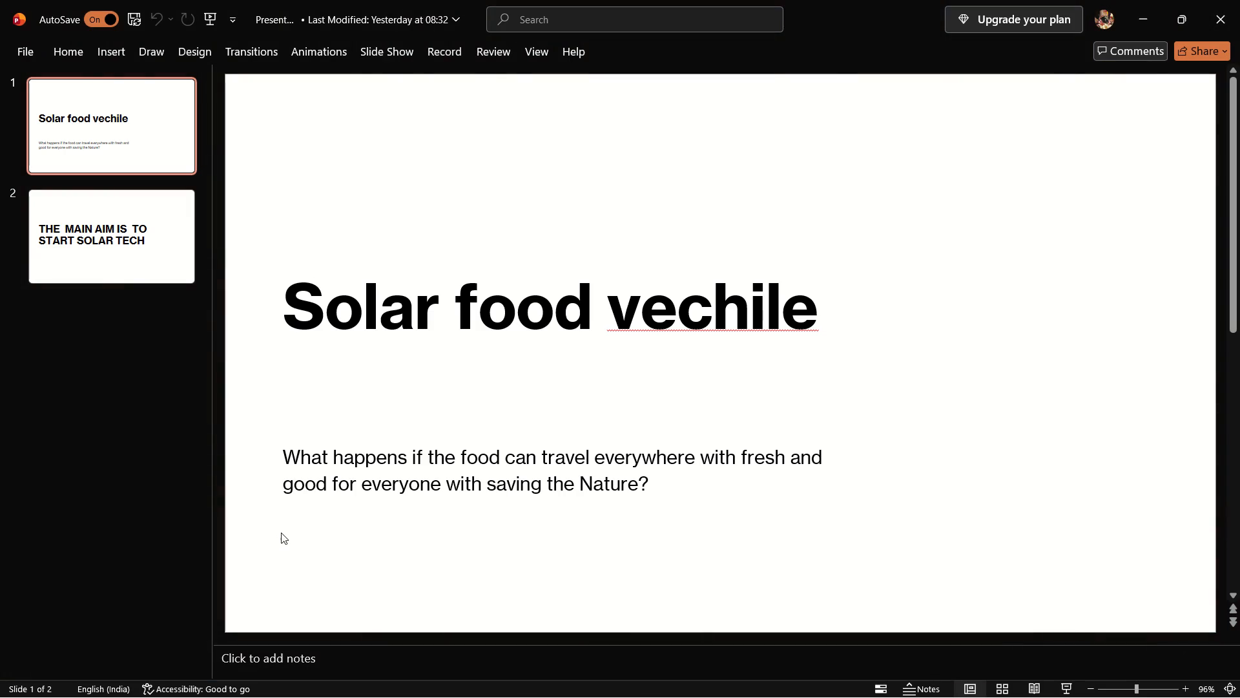
pyautogui.hscroll(20, 281, 533)
pyautogui.hscroll(20, 281, 533)
pyautogui.hscroll(20, 281, 533)
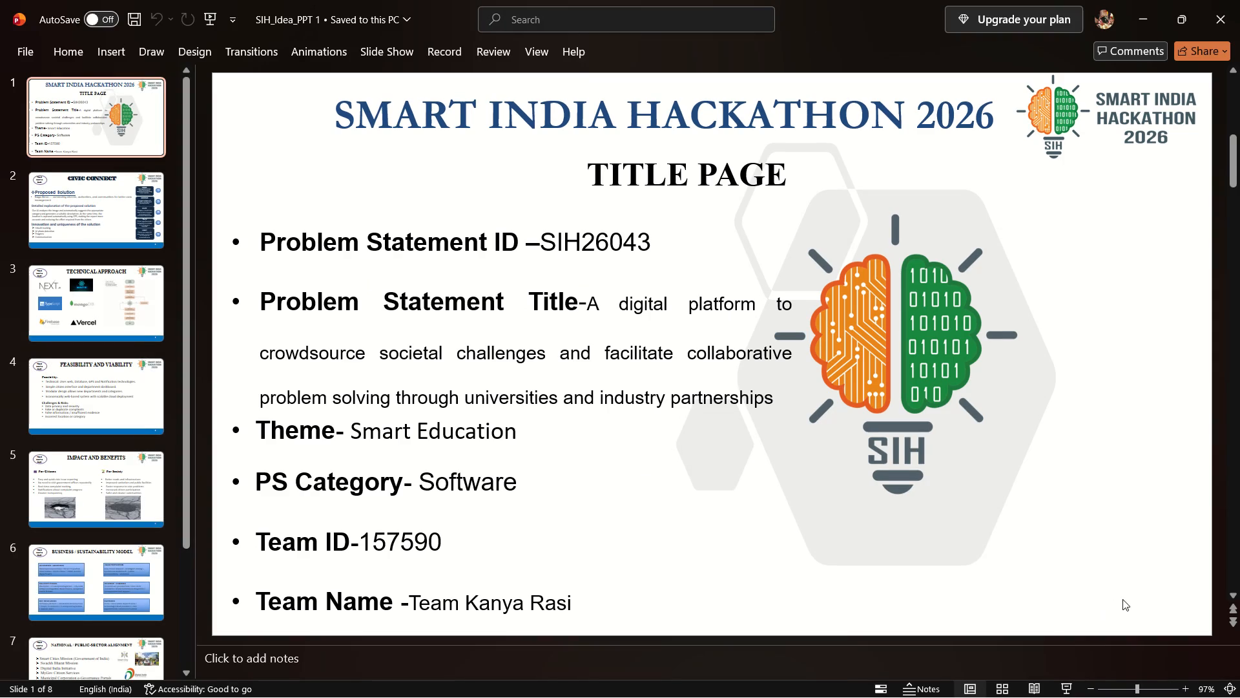
# Run the slide show from the title page and page through all slides to the end.
pyautogui.click(1061, 692)
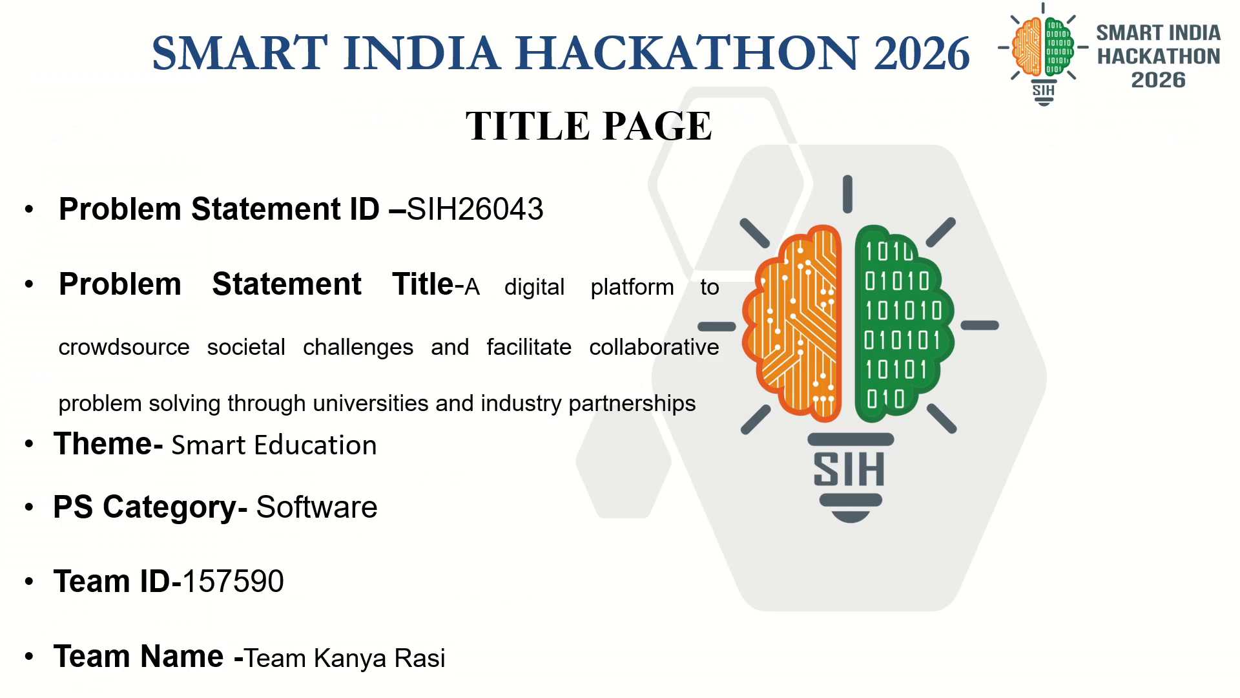
pyautogui.press('Left')
pyautogui.press('Left')
pyautogui.press('Left')
pyautogui.press('Left')
pyautogui.press('Left')
pyautogui.press('Left')
pyautogui.press('Left')
pyautogui.press('Left')
pyautogui.press('Left')
pyautogui.press('Left')
pyautogui.press('Left')
pyautogui.press('Left')
pyautogui.press('Left')
pyautogui.press('Left')
pyautogui.press('Left')
pyautogui.press('Left')
pyautogui.press('Left')
pyautogui.press('Left')
pyautogui.press('Left')
pyautogui.press('Left')
pyautogui.press('Left')
pyautogui.press('Left')
pyautogui.press('Right')
pyautogui.press('Right')
pyautogui.press('Right')
pyautogui.press('Right')
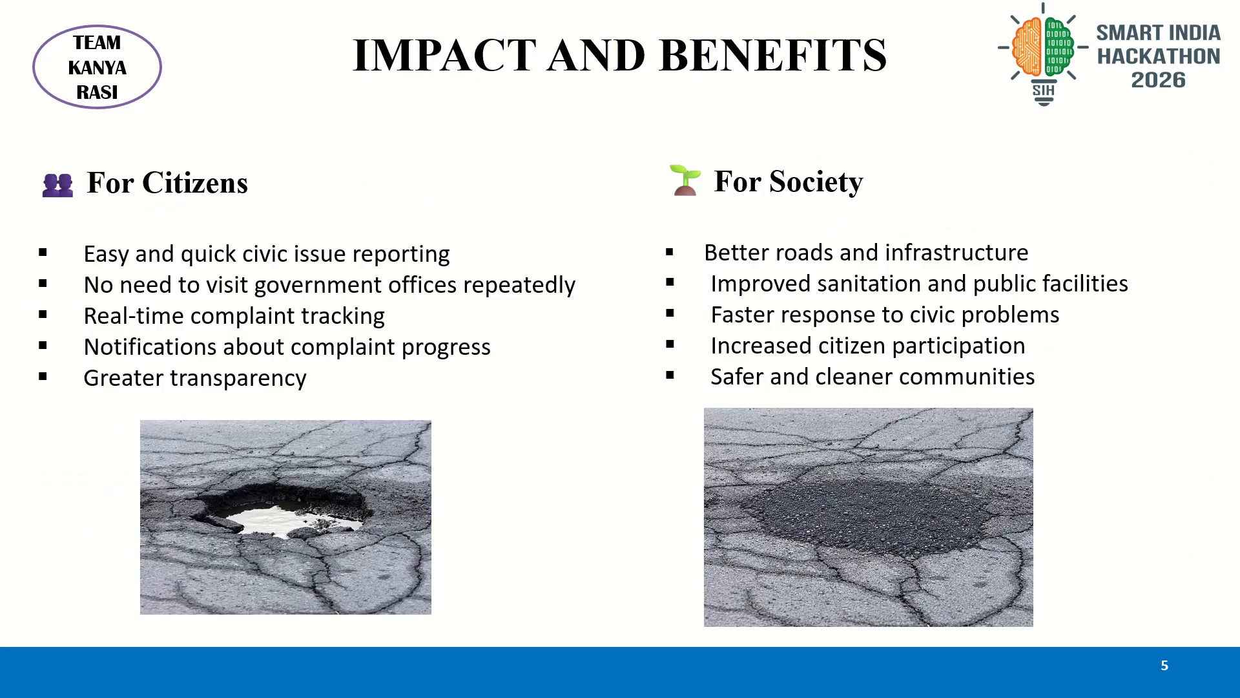
pyautogui.press('Right')
pyautogui.press('Right')
pyautogui.press('Right')
pyautogui.press('Right')
pyautogui.press('Right')
pyautogui.press('Right')
pyautogui.press('Right')
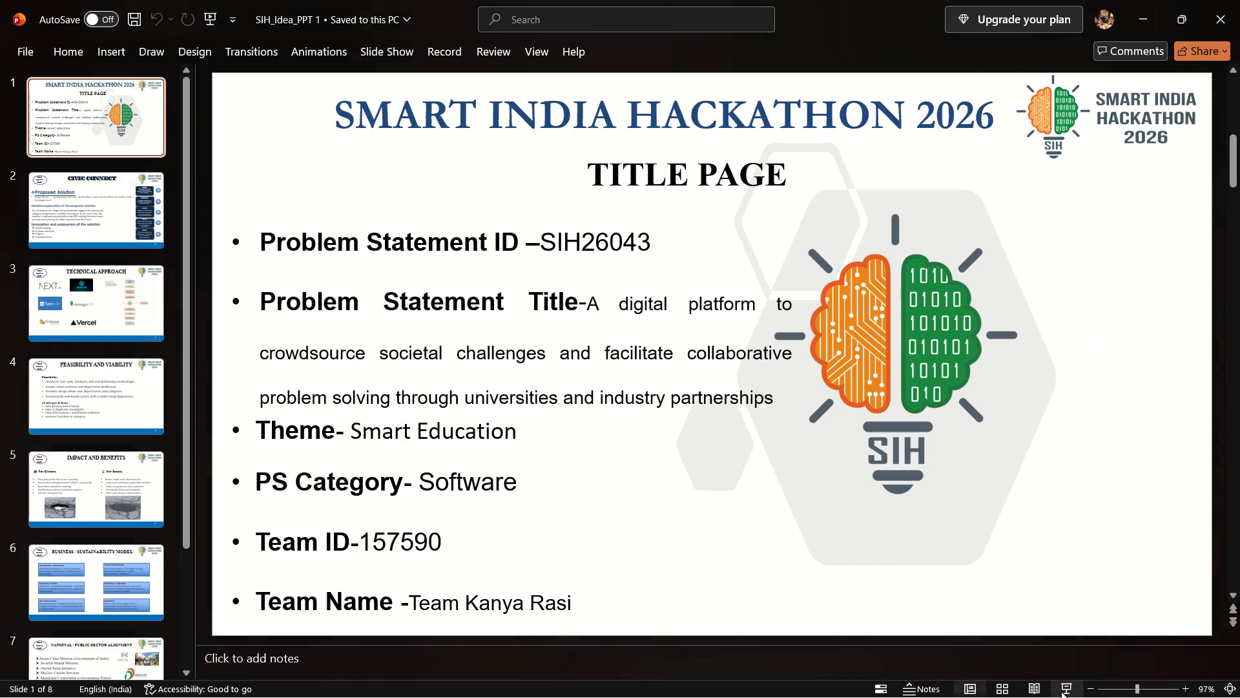
pyautogui.click(1101, 186)
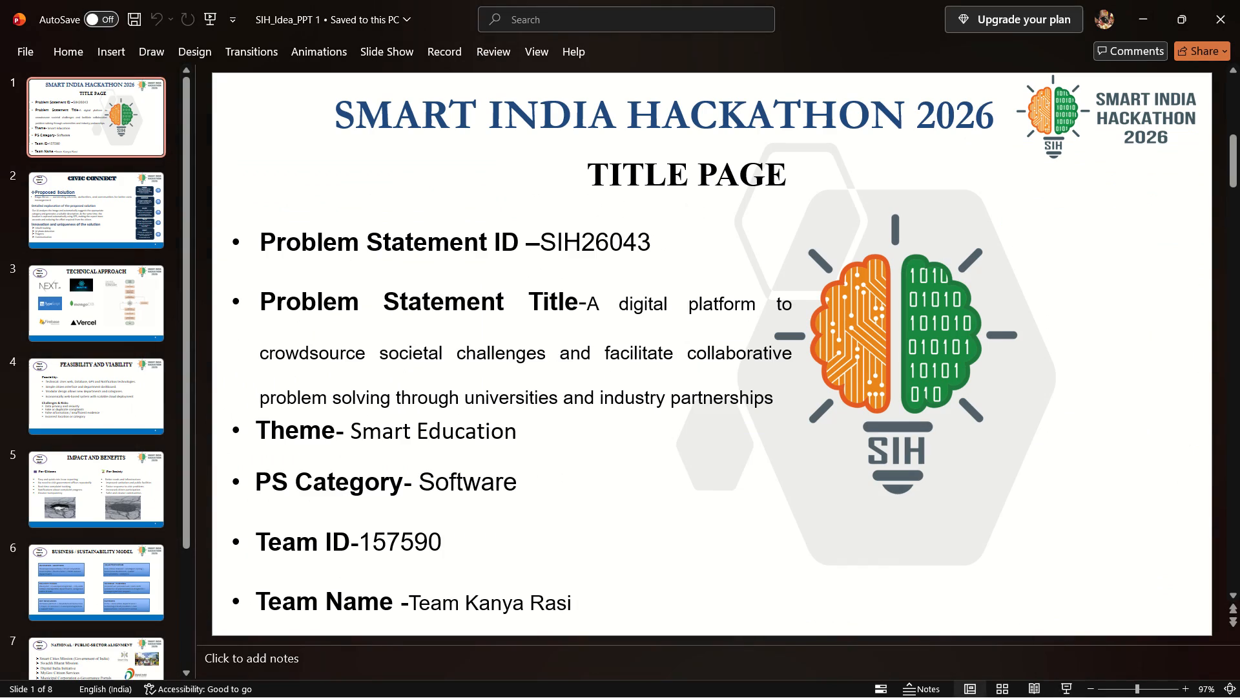
pyautogui.click(909, 0)
# Apply the Fly In animation to the SMART INDIA HACKATHON 2026 heading on slide 1.
pyautogui.click(823, 132)
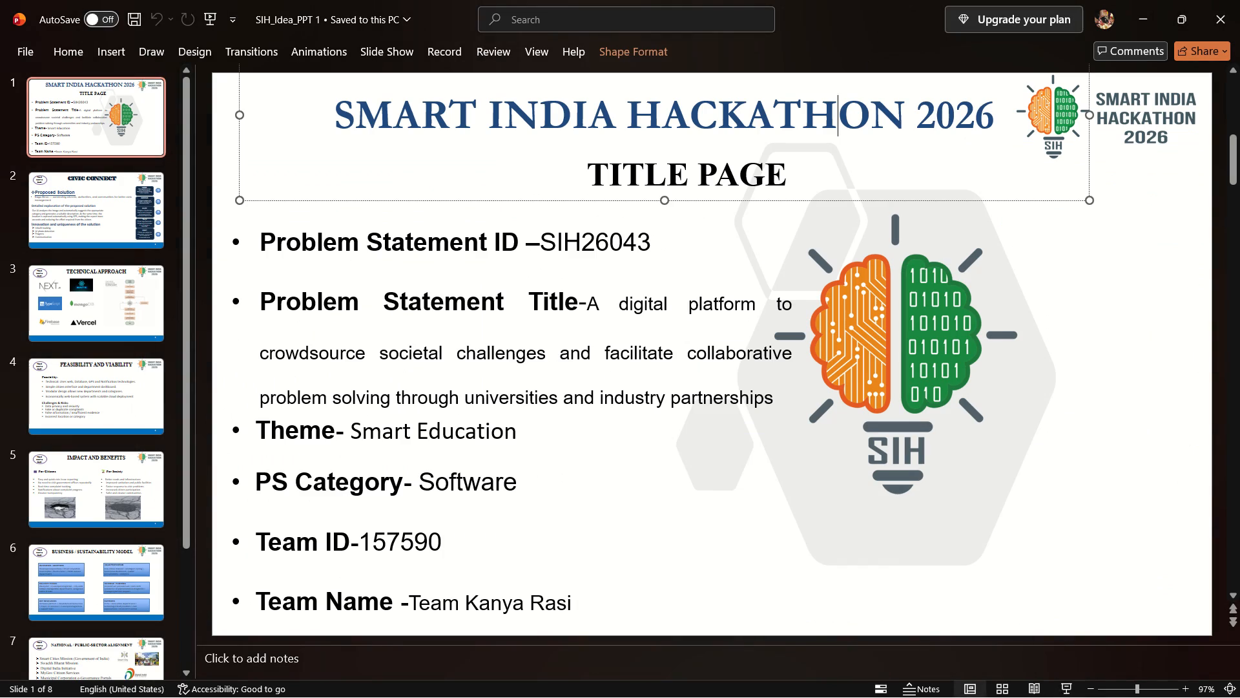
pyautogui.click(318, 46)
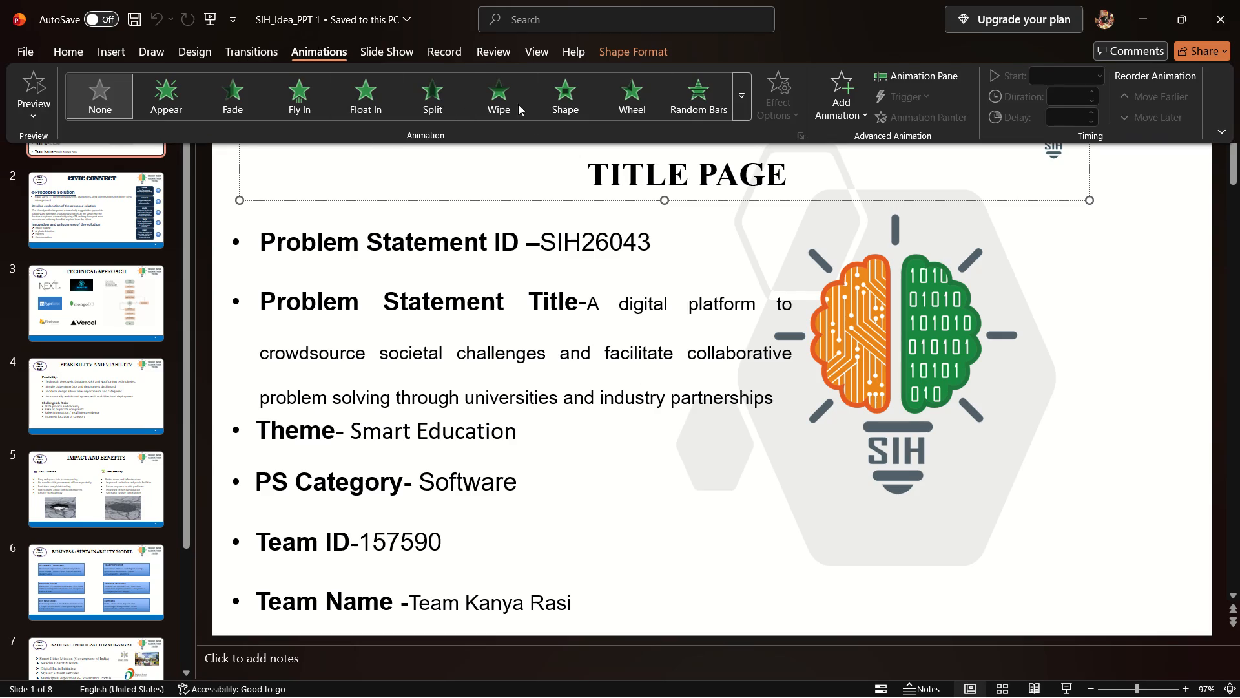
pyautogui.click(300, 96)
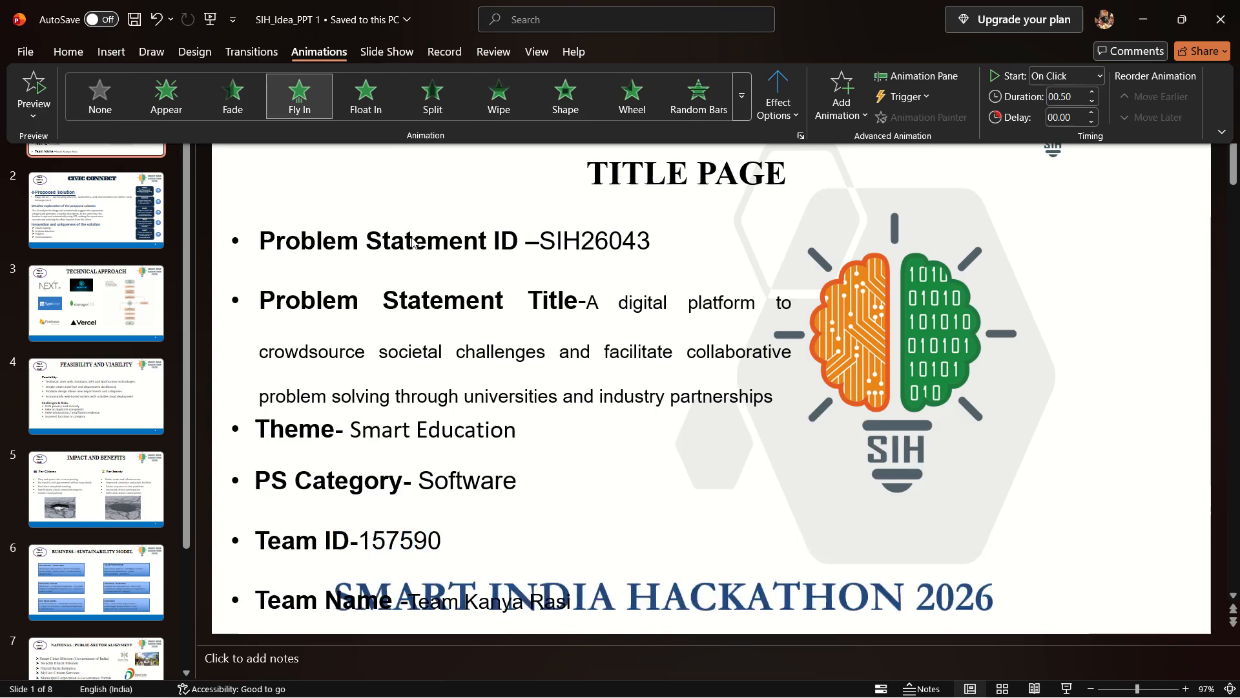
# Apply the Fly In animation to the TITLE PAGE text on slide 1.
pyautogui.click(604, 168)
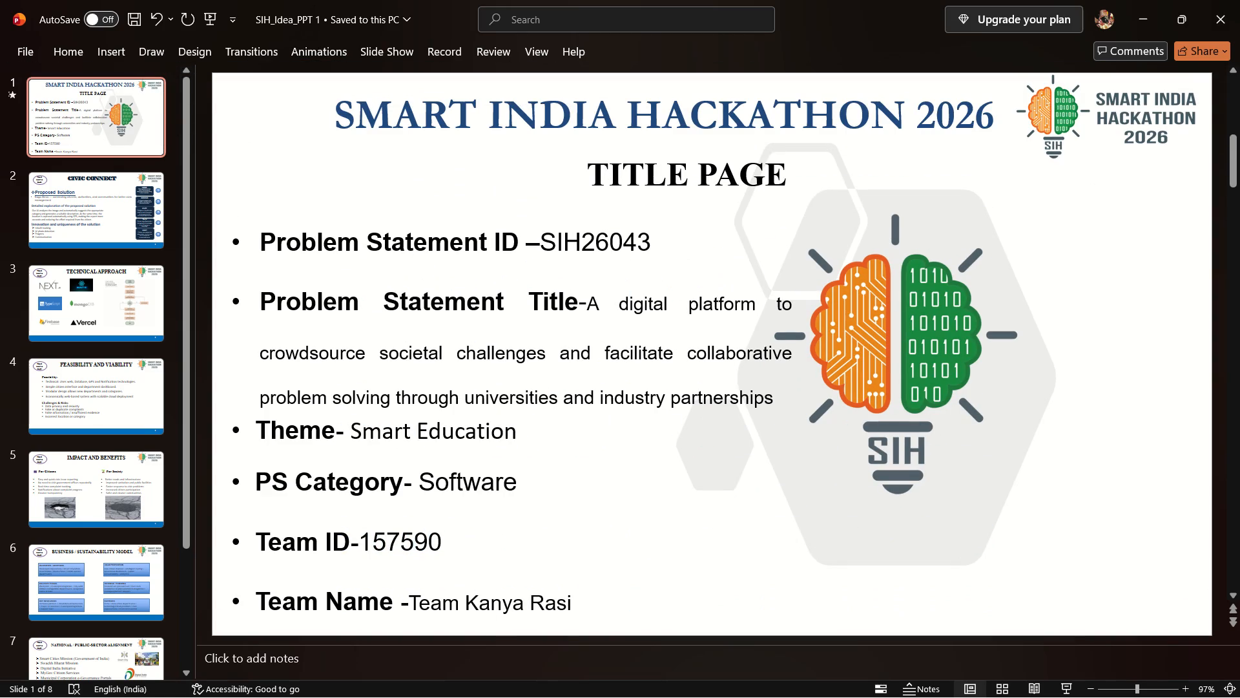
pyautogui.click(617, 182)
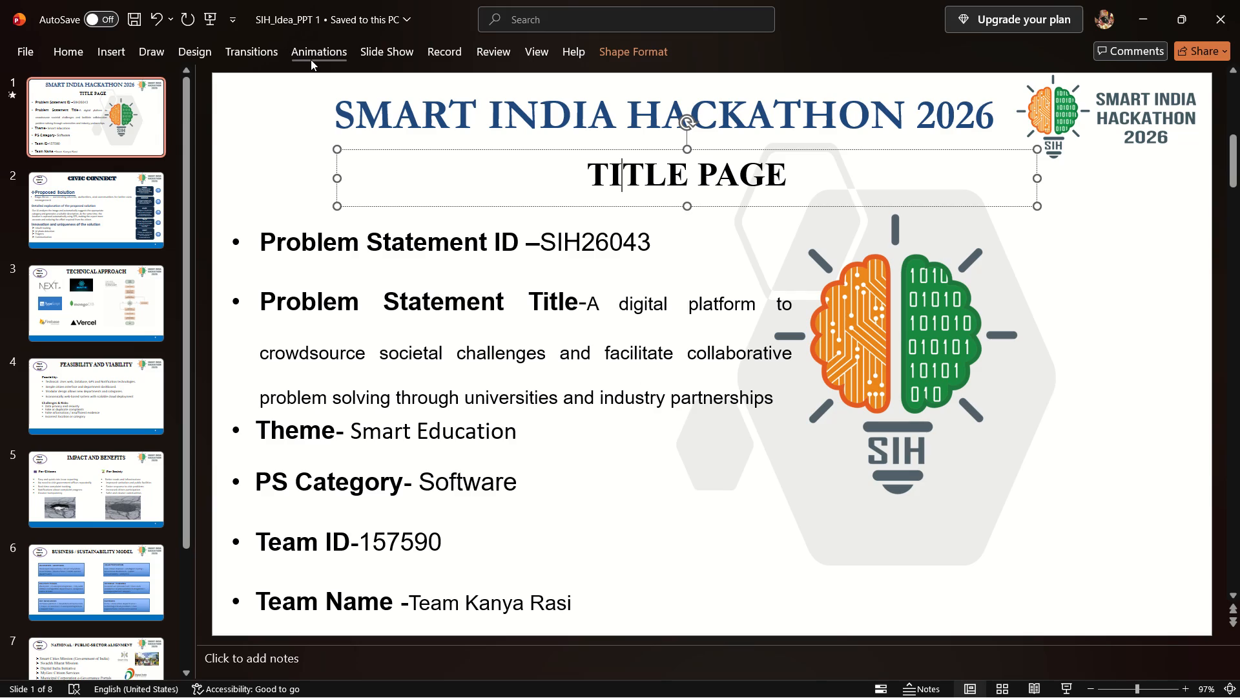
pyautogui.click(311, 59)
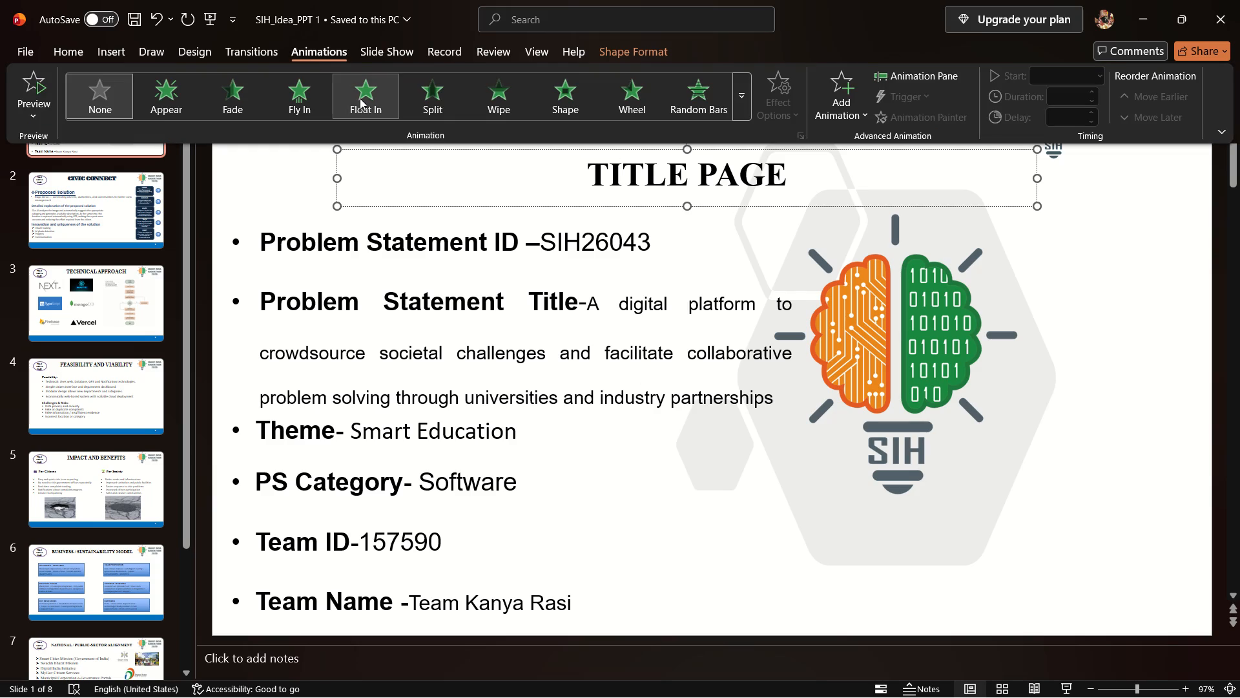
pyautogui.click(307, 87)
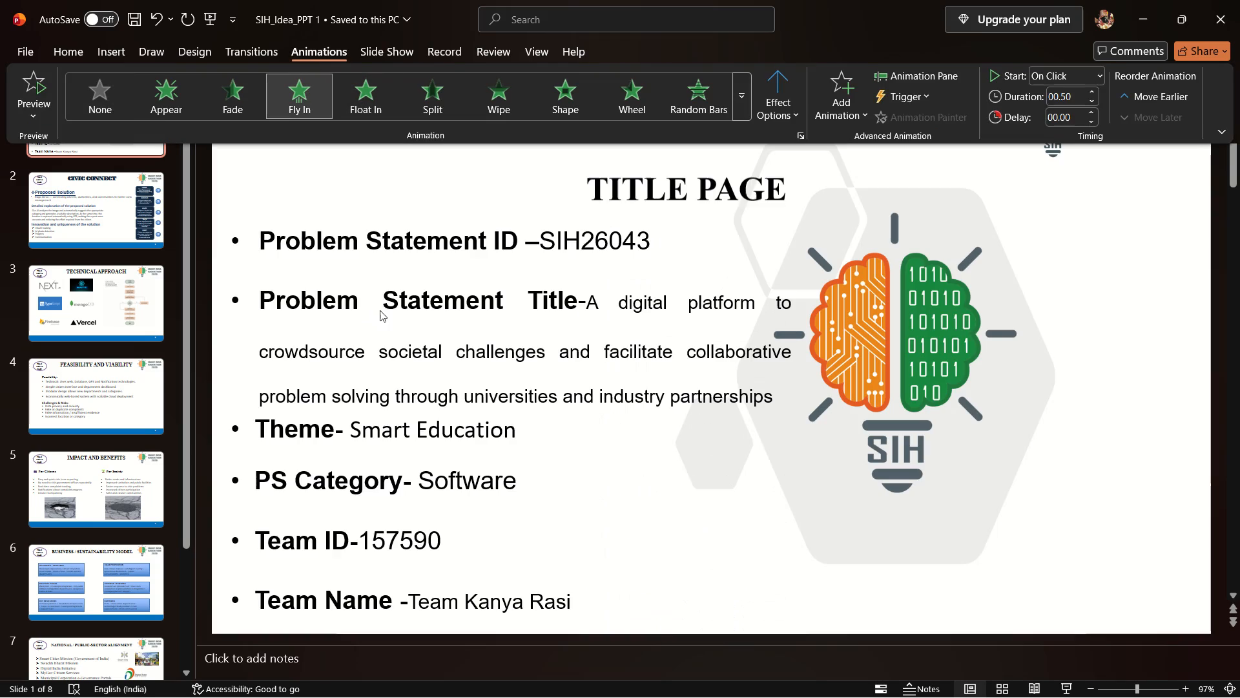
# Apply the Random Bars animation to the bulleted problem statement and team details text box on slide 1.
pyautogui.click(386, 304)
pyautogui.click(391, 282)
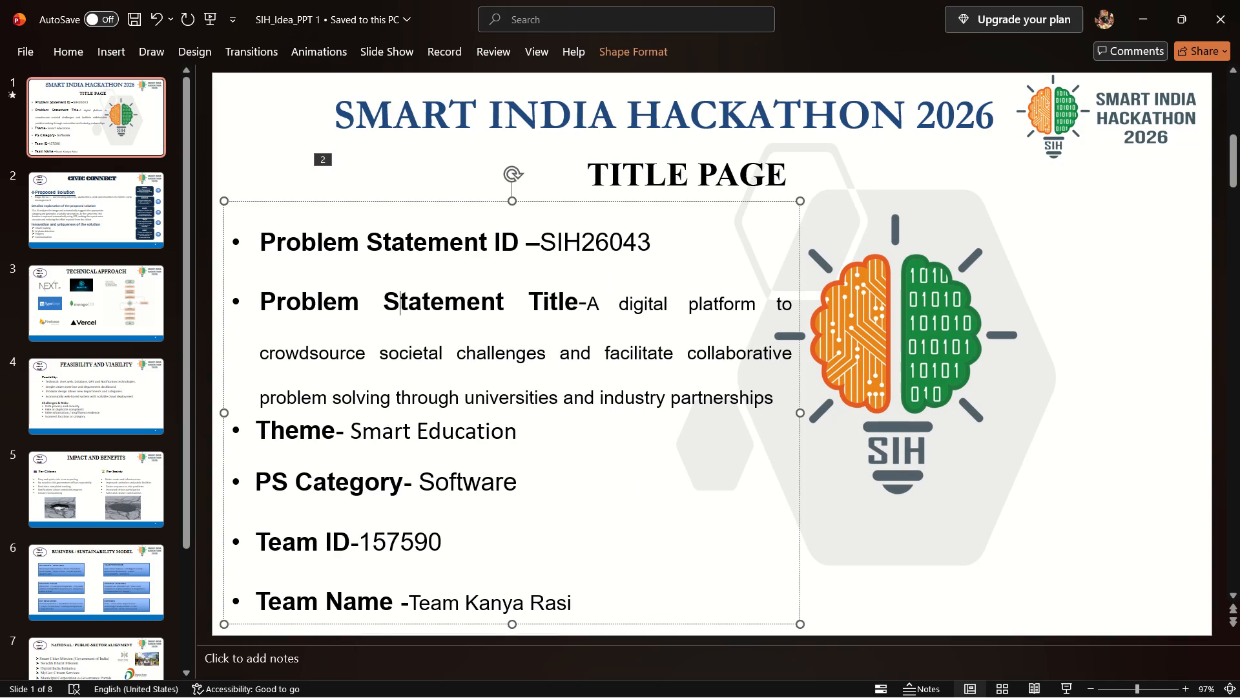
pyautogui.click(335, 52)
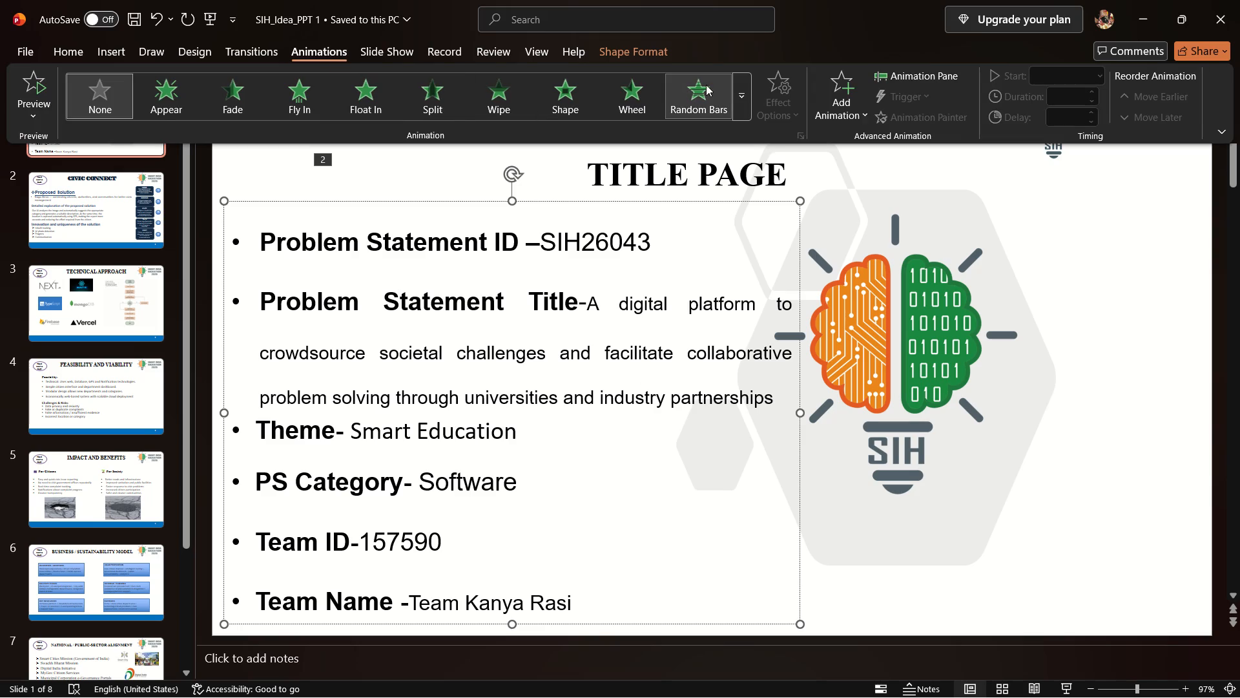
pyautogui.click(706, 85)
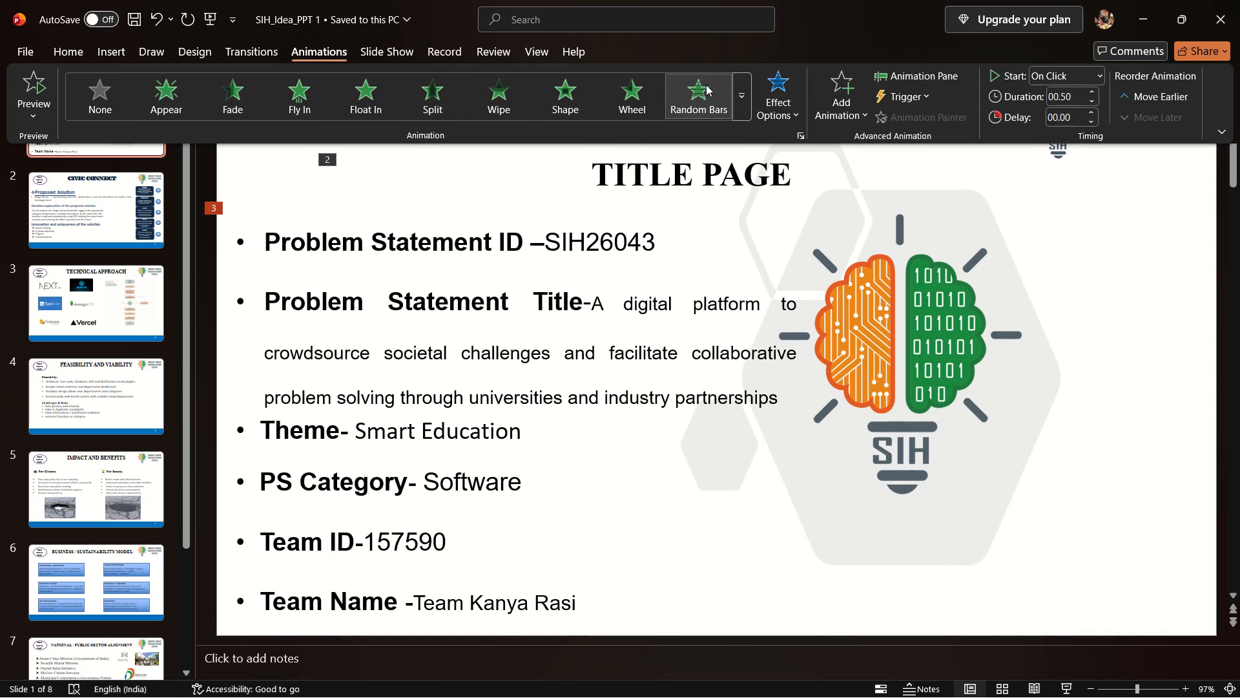
pyautogui.click(846, 309)
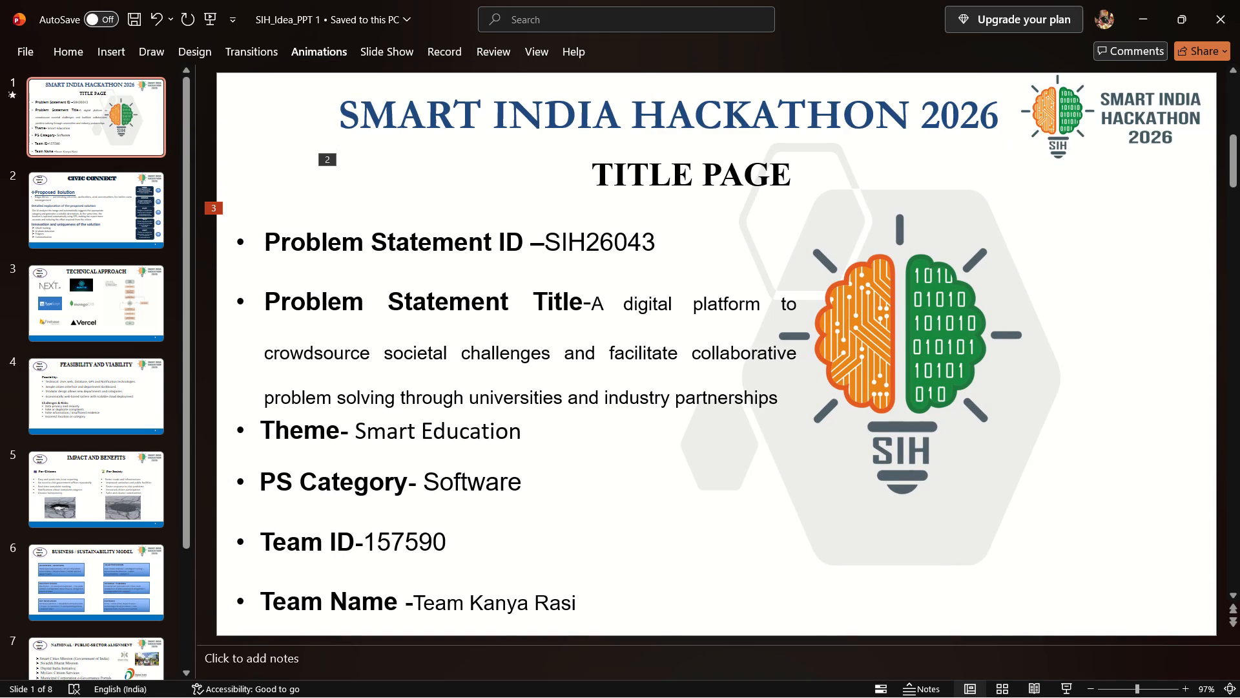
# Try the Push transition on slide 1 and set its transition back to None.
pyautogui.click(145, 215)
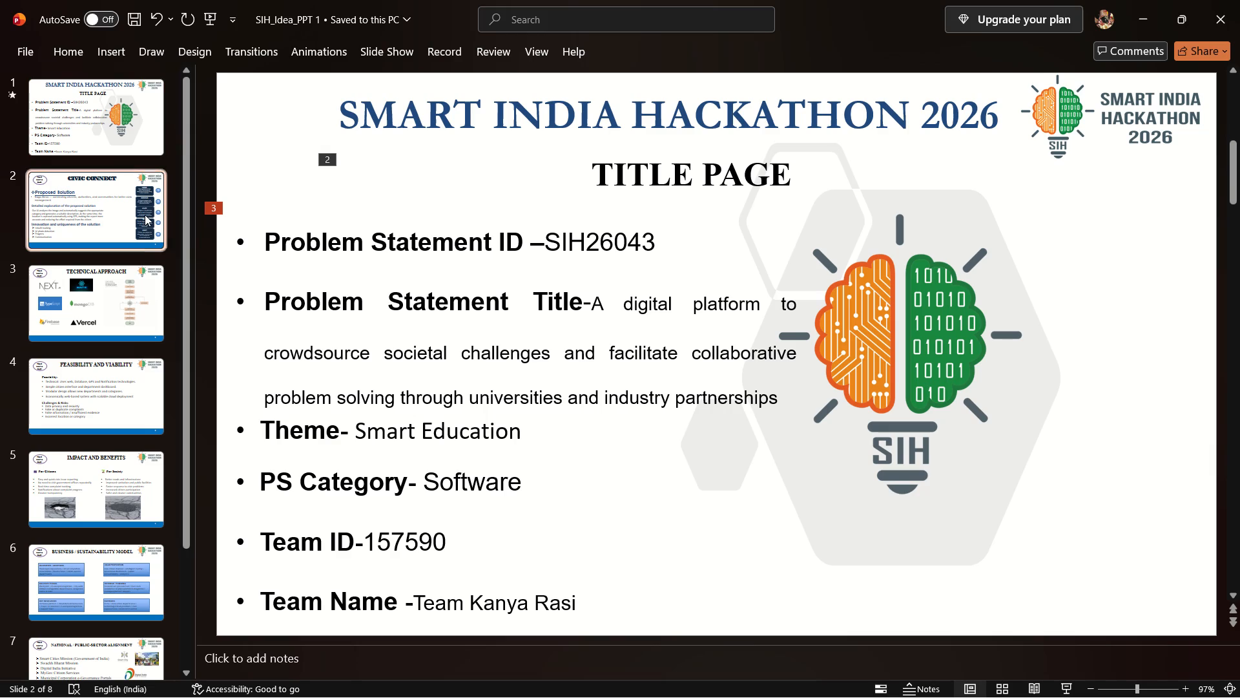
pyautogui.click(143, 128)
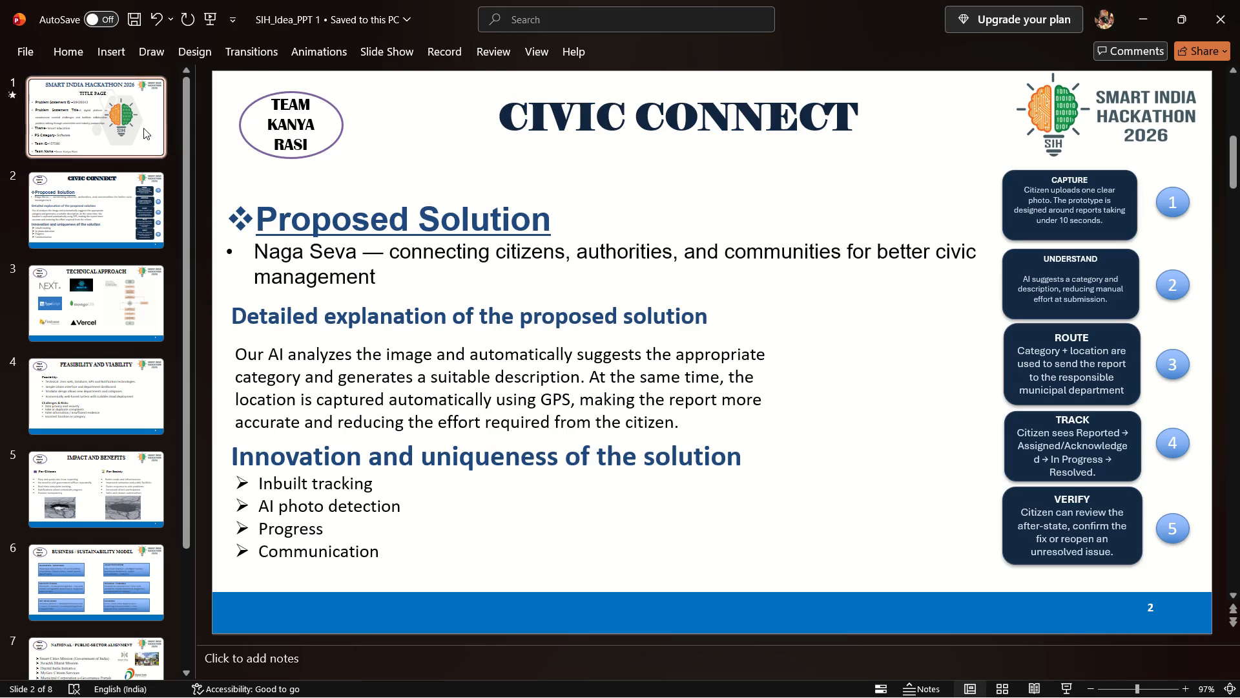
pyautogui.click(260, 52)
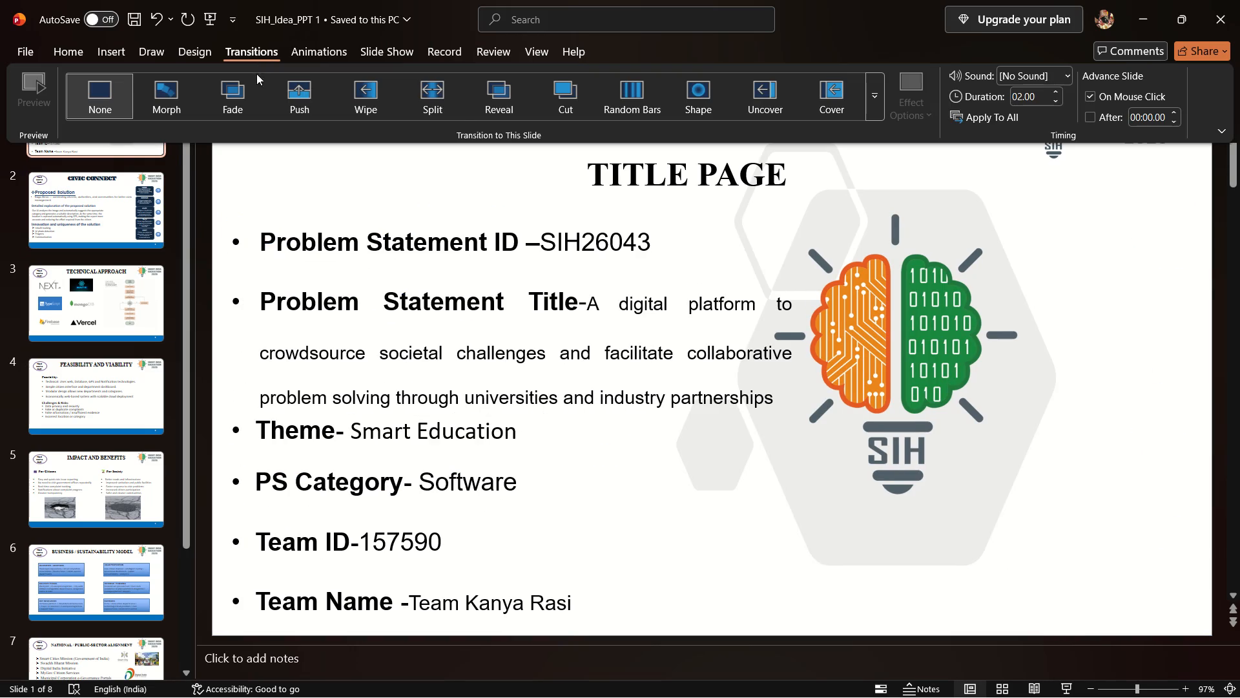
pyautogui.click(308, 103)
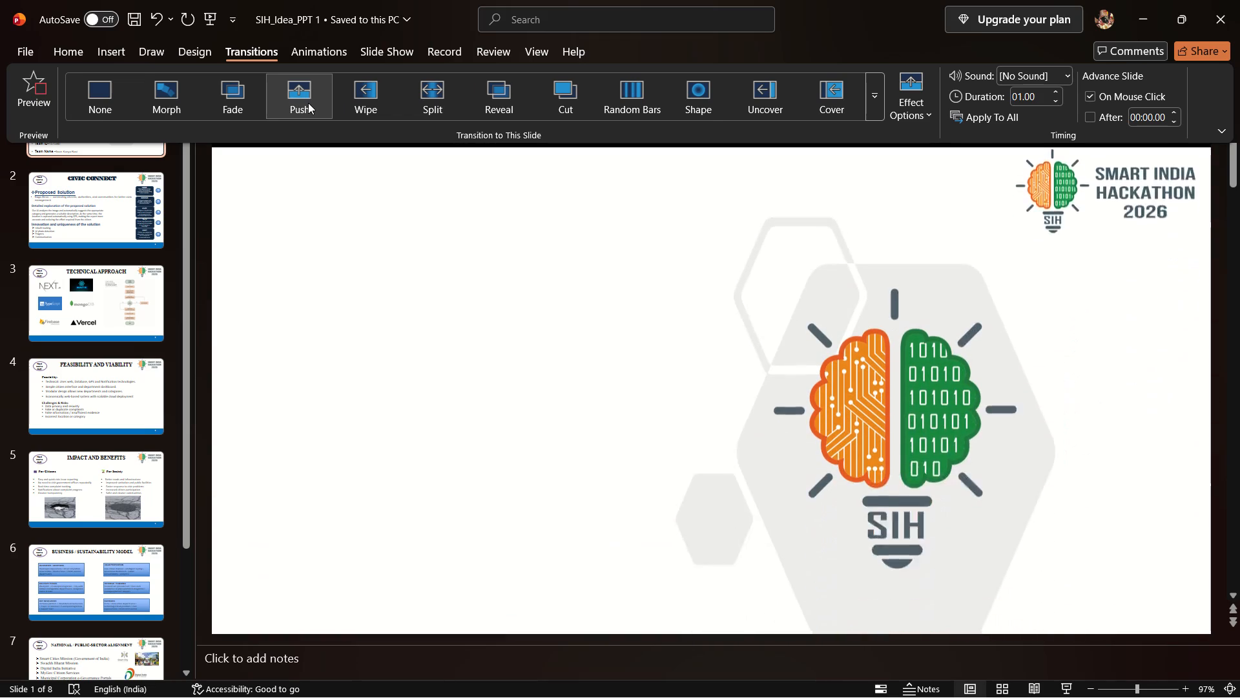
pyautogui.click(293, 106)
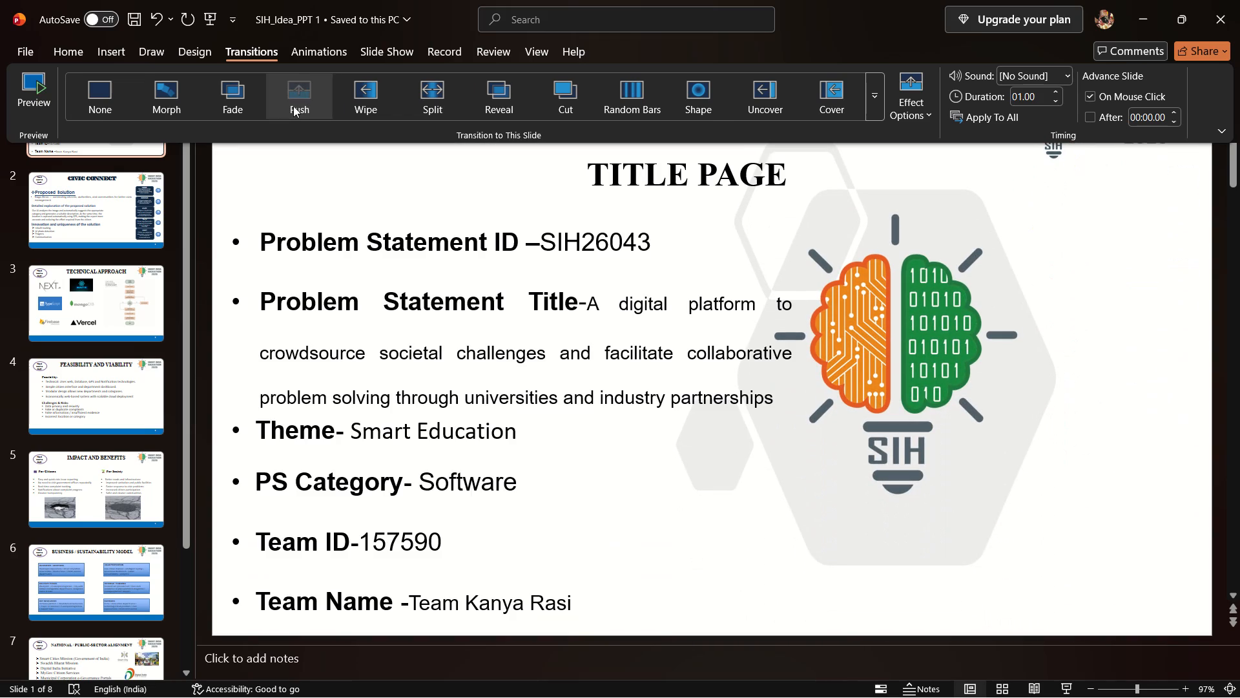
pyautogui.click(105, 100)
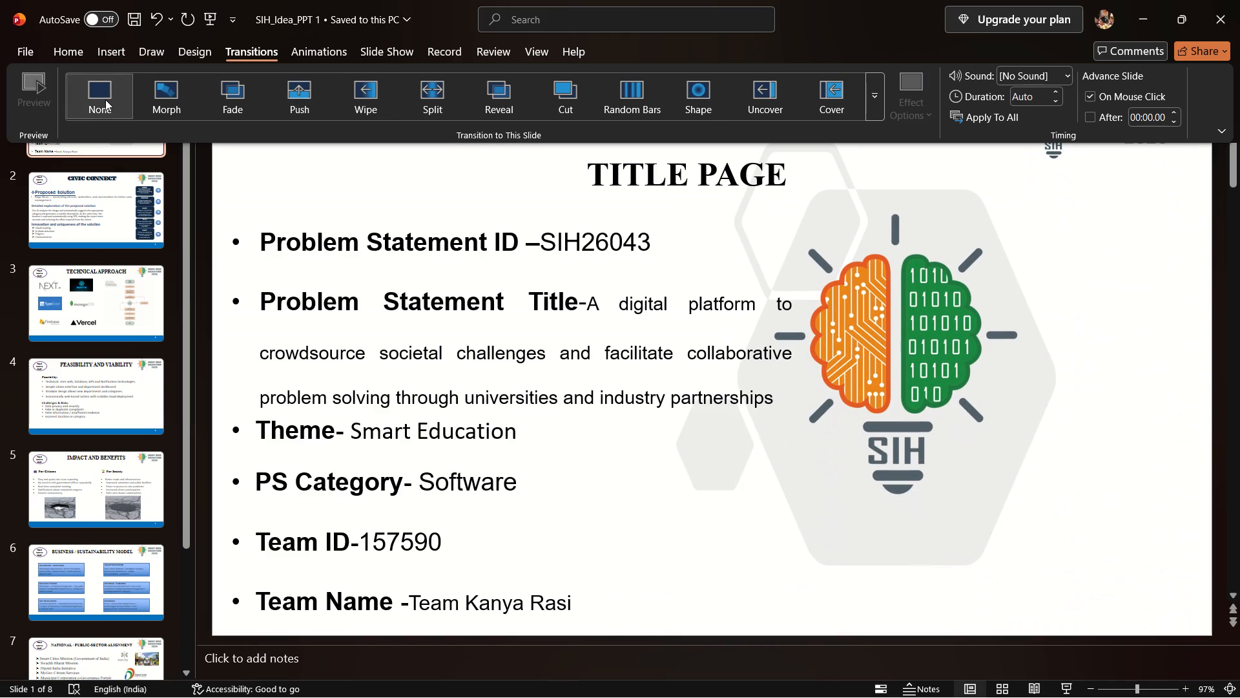
# Apply the Fly In animation to the CIVIC CONNECT title on slide 2.
pyautogui.click(86, 244)
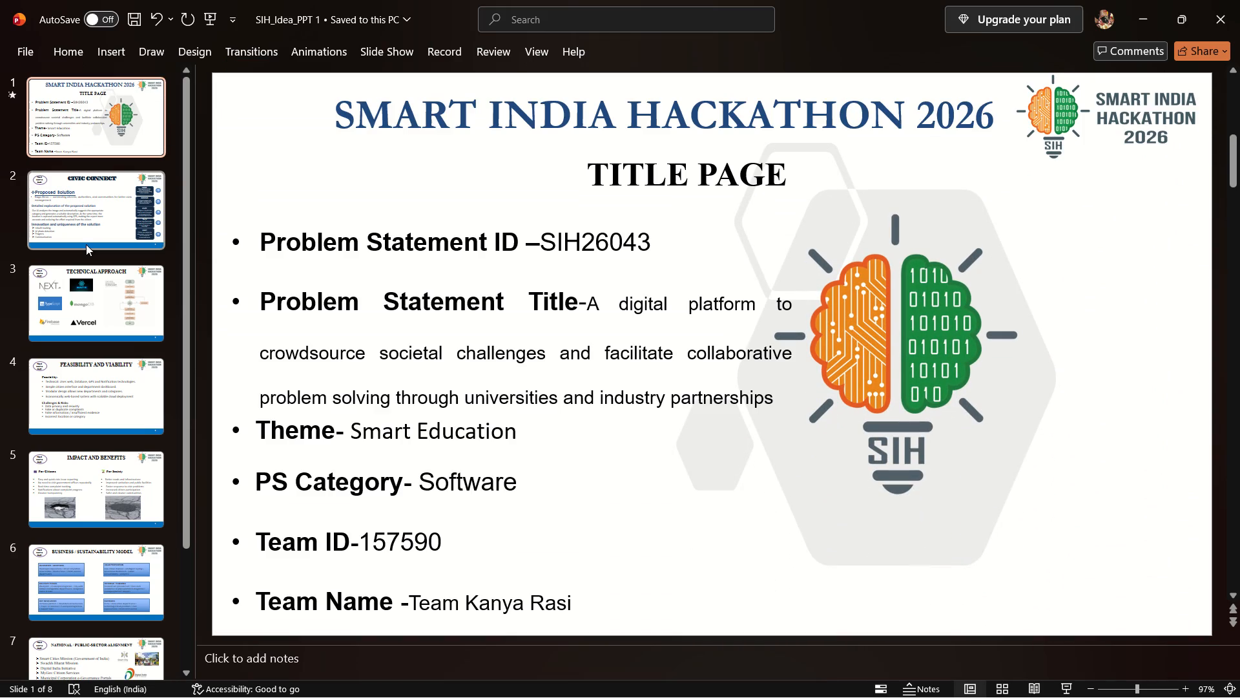
pyautogui.click(126, 168)
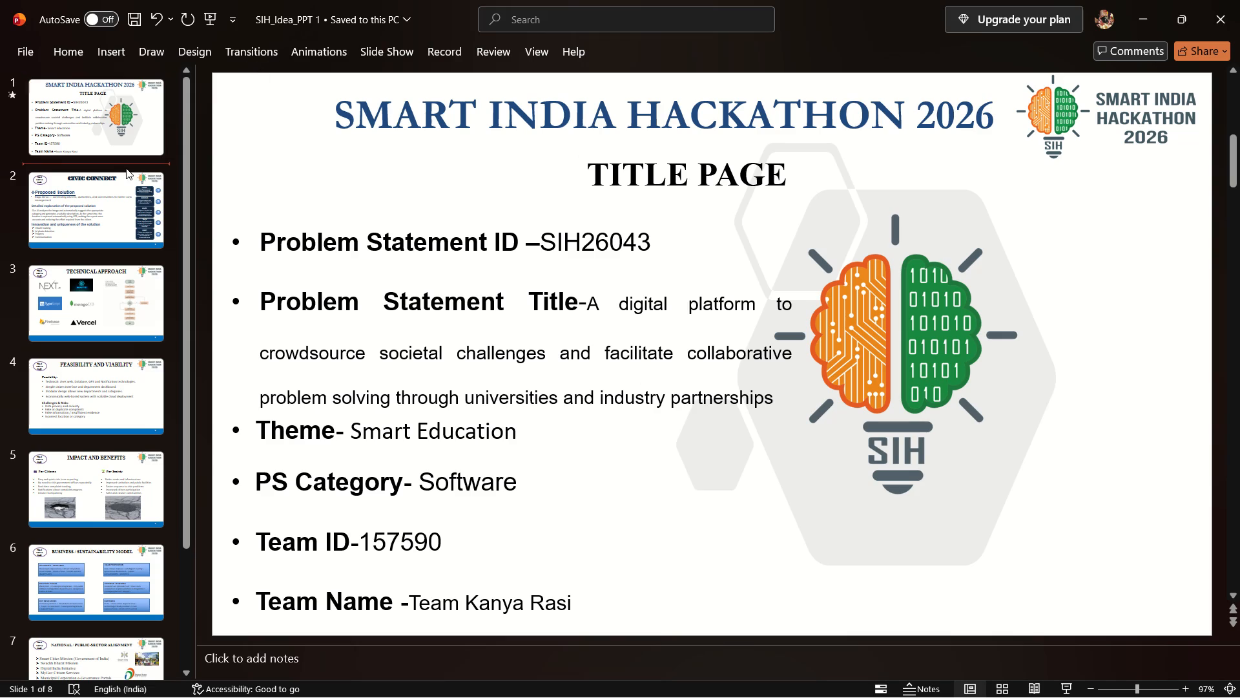
pyautogui.click(112, 189)
pyautogui.click(240, 73)
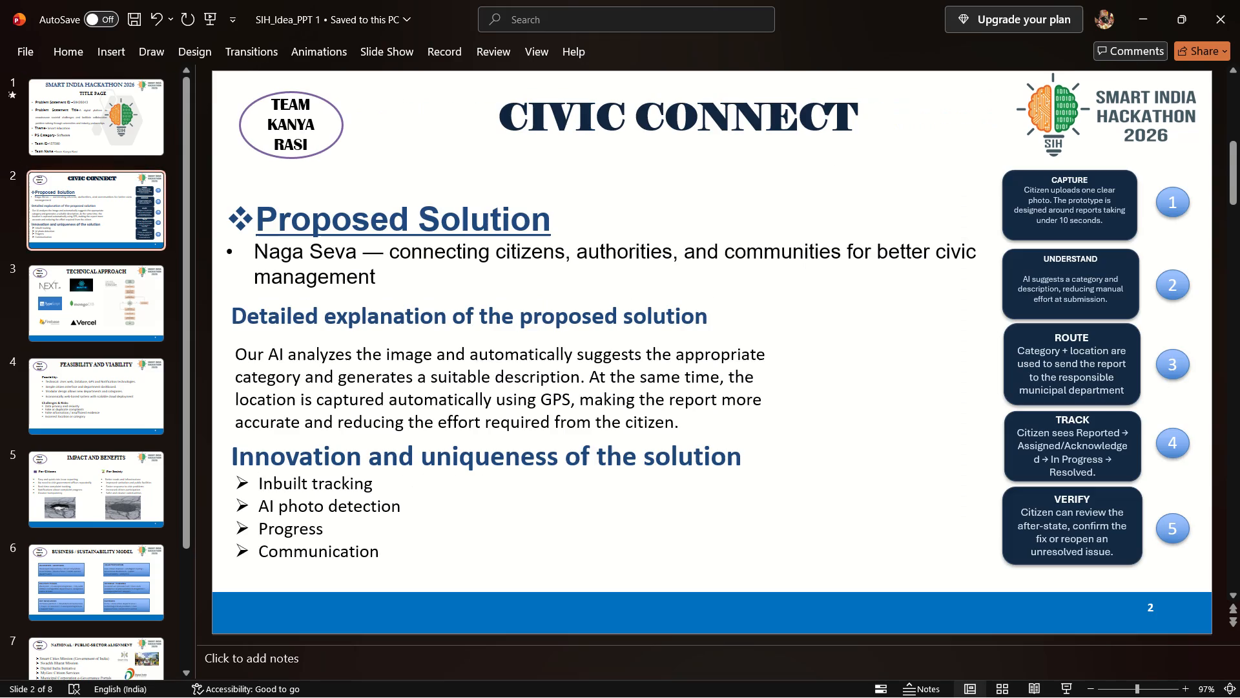
pyautogui.click(288, 49)
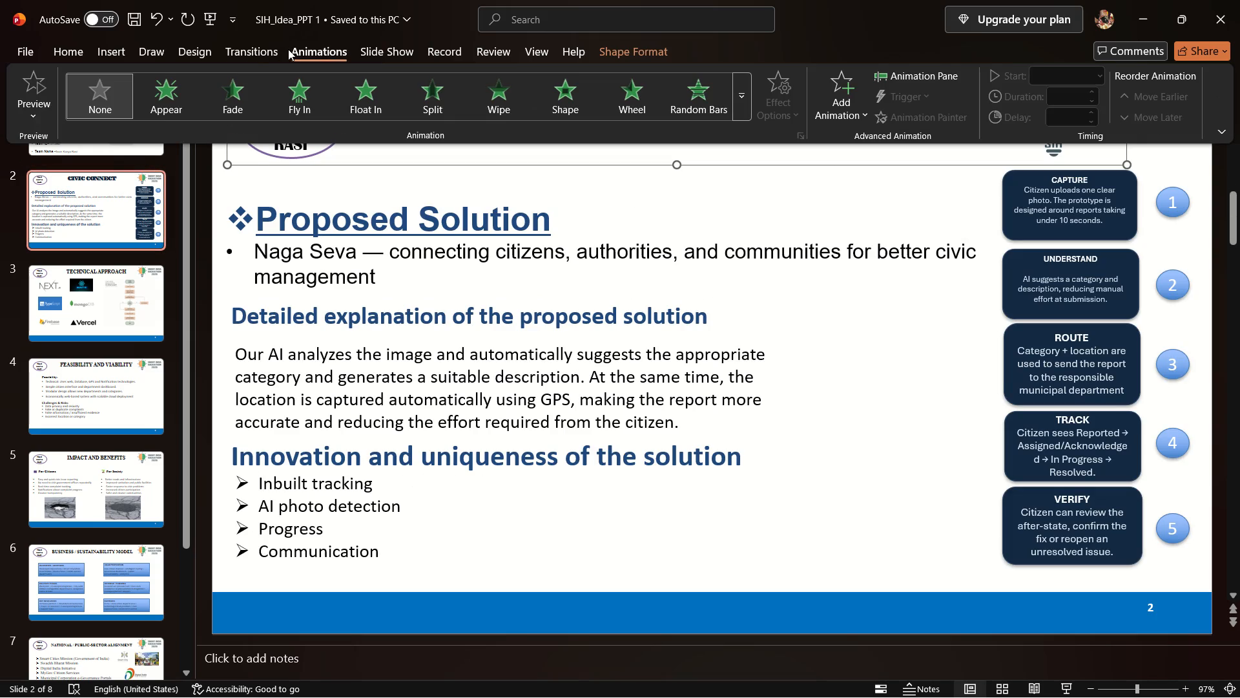
pyautogui.click(304, 89)
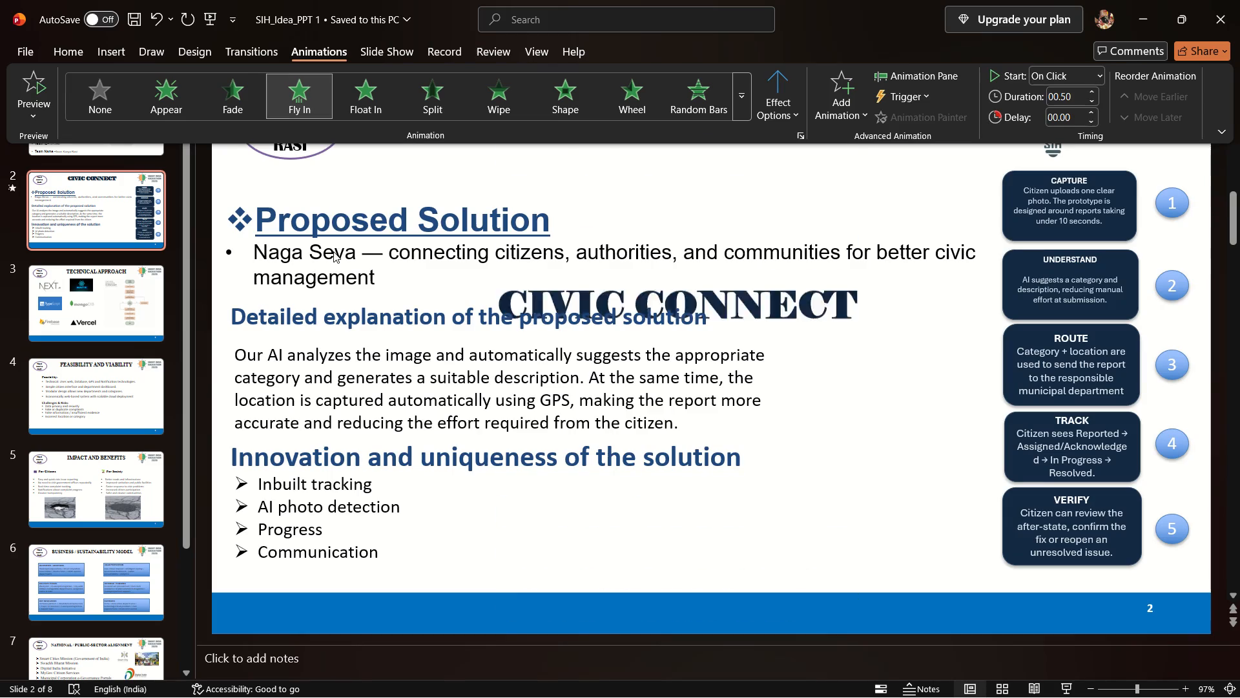
pyautogui.click(346, 229)
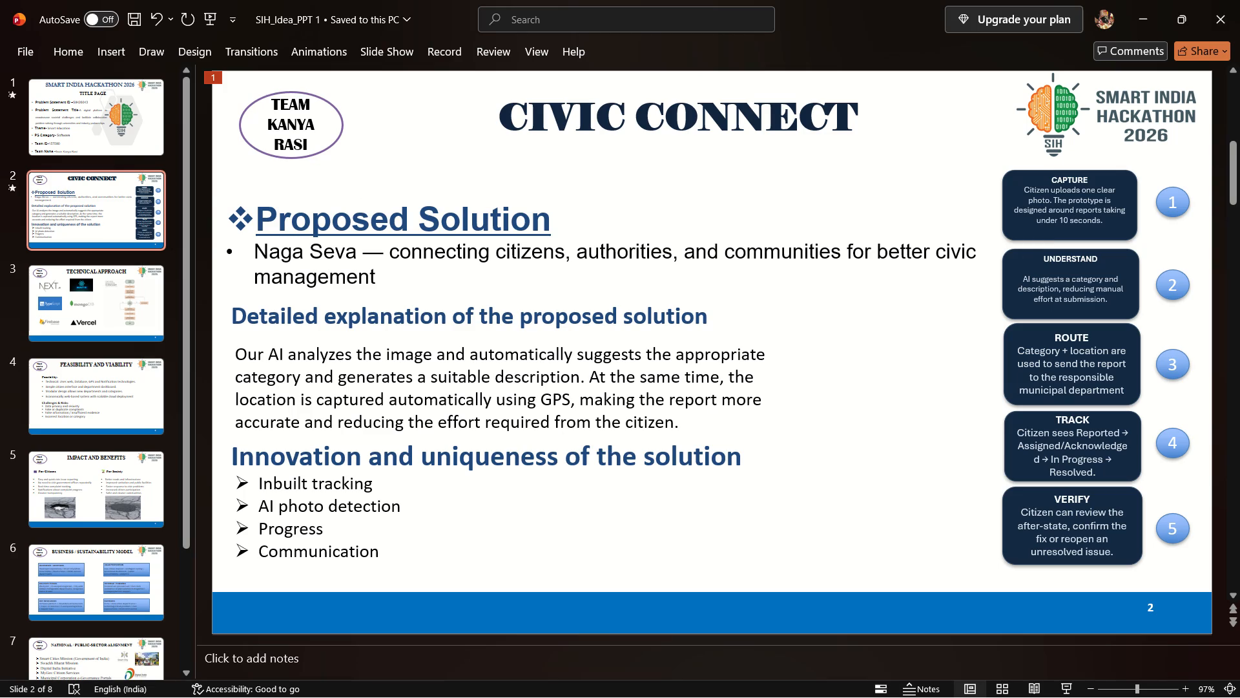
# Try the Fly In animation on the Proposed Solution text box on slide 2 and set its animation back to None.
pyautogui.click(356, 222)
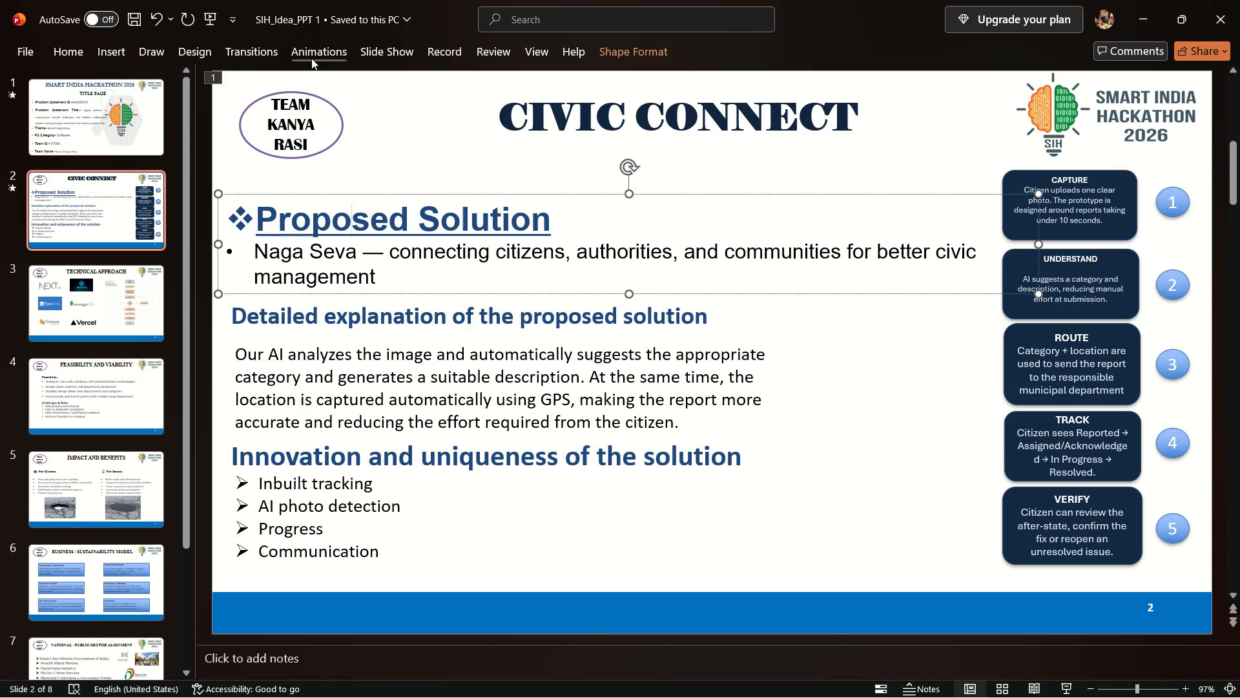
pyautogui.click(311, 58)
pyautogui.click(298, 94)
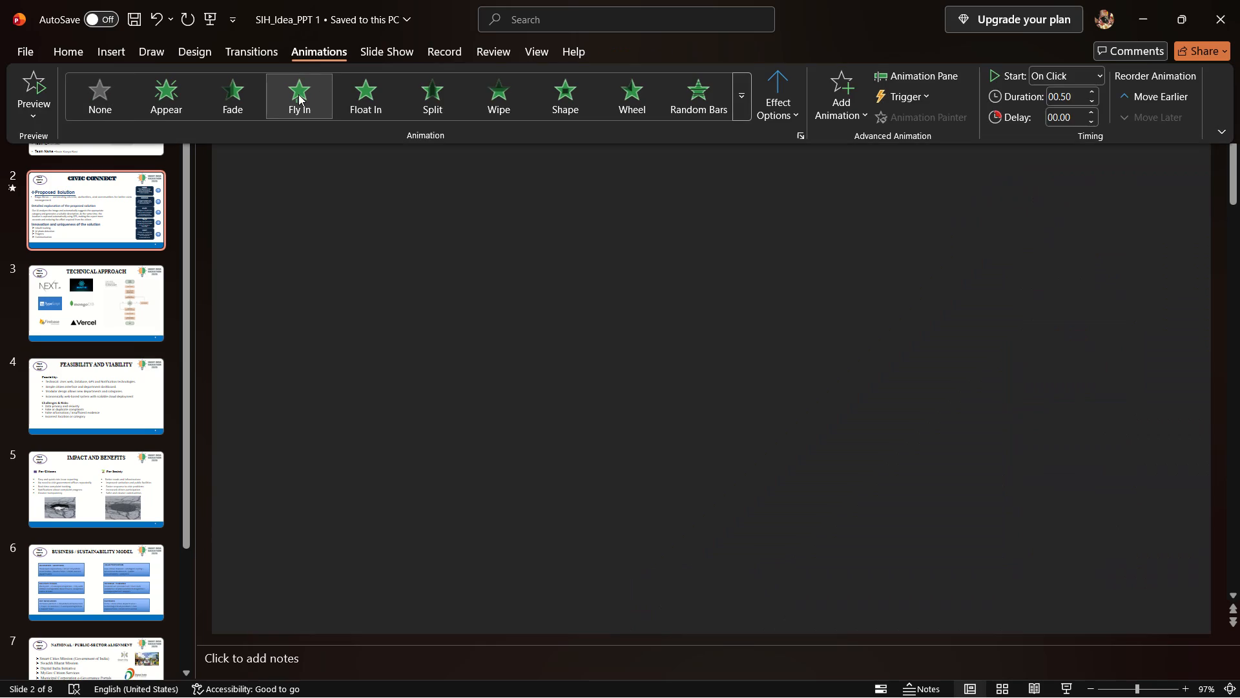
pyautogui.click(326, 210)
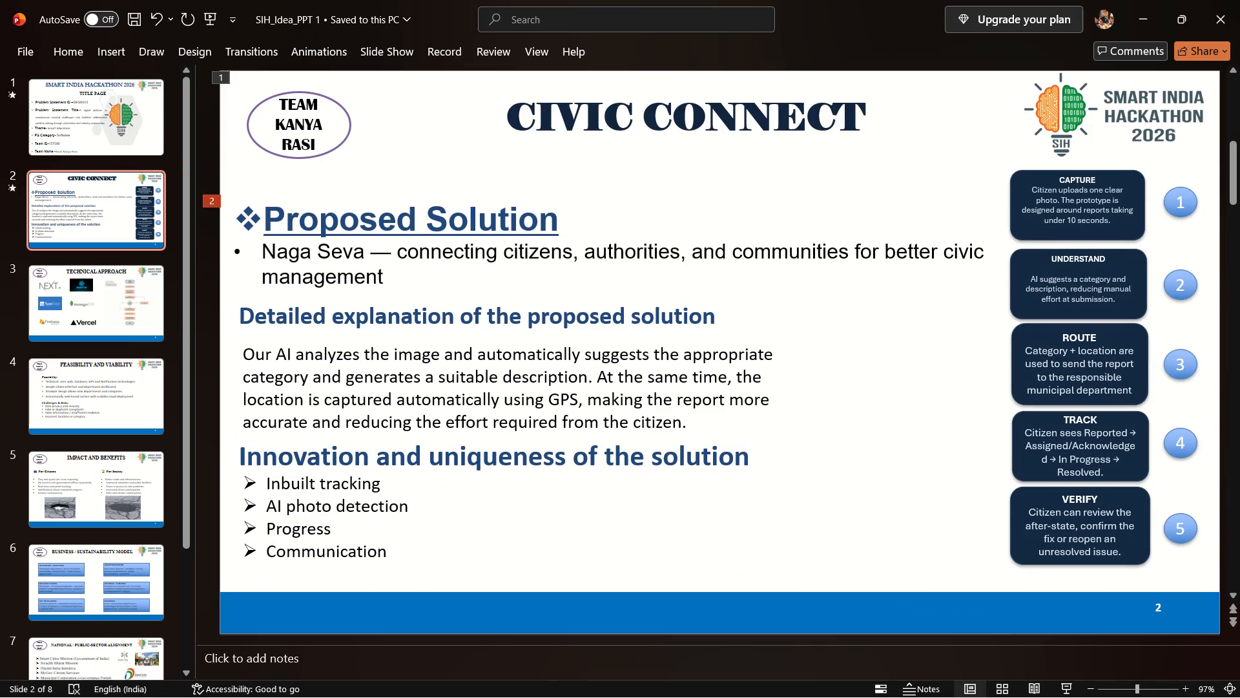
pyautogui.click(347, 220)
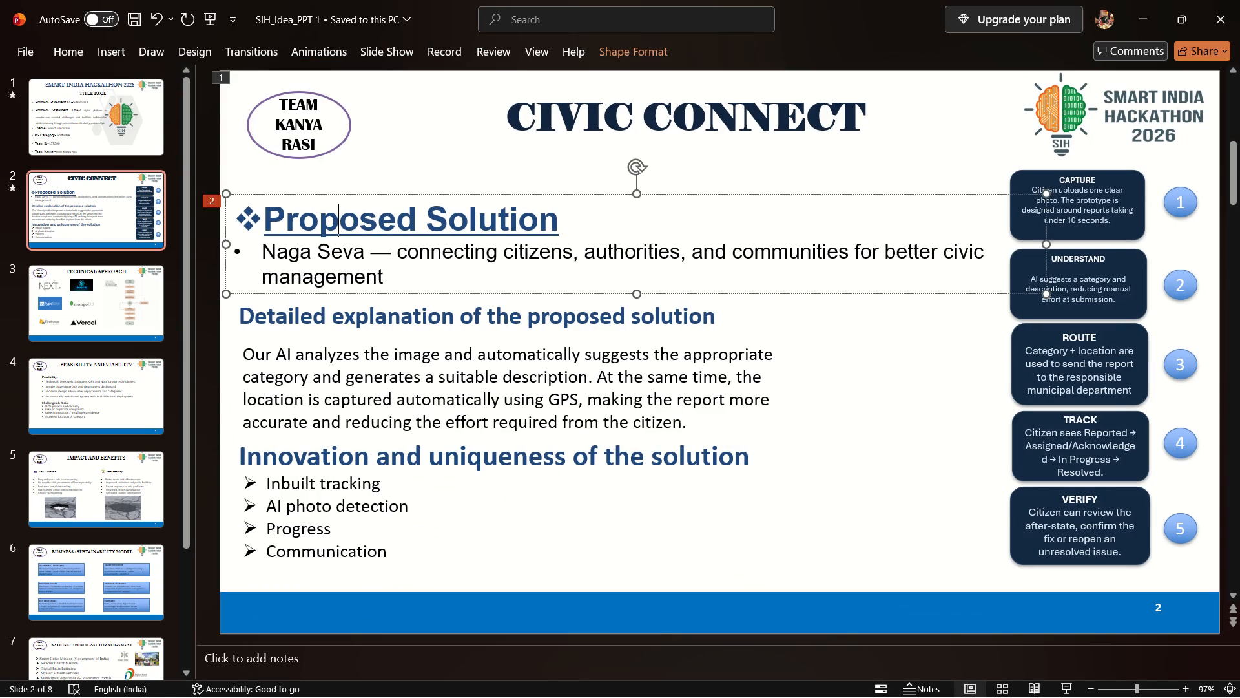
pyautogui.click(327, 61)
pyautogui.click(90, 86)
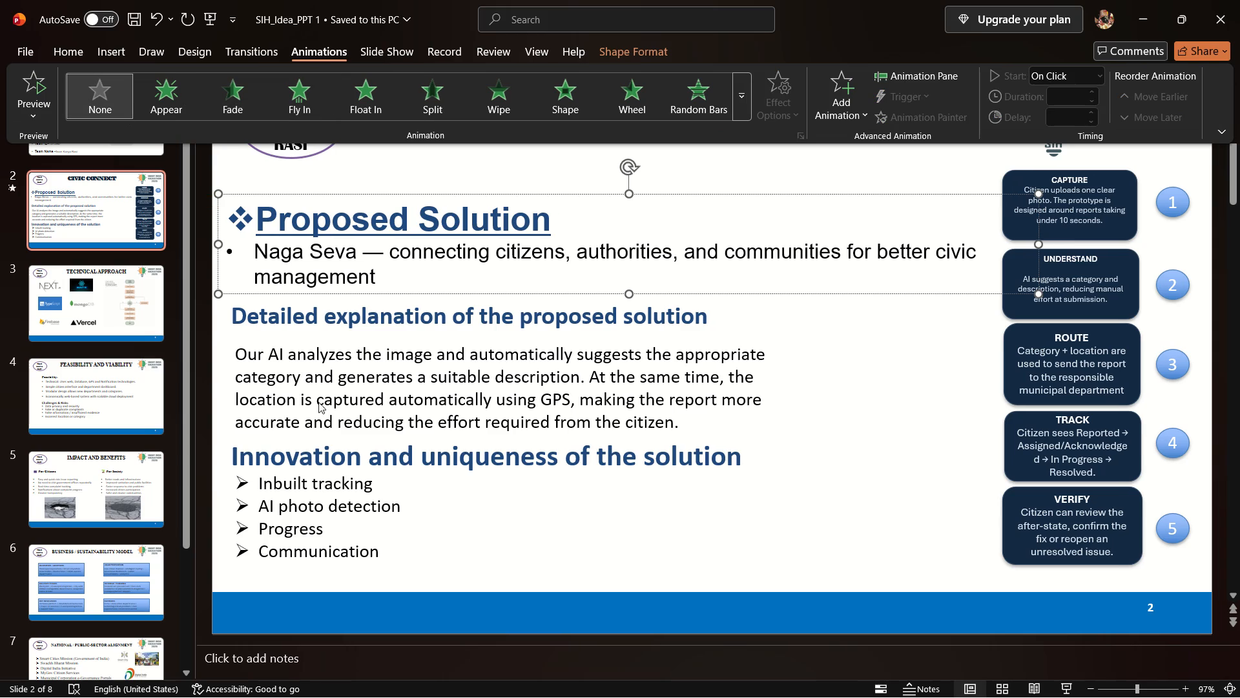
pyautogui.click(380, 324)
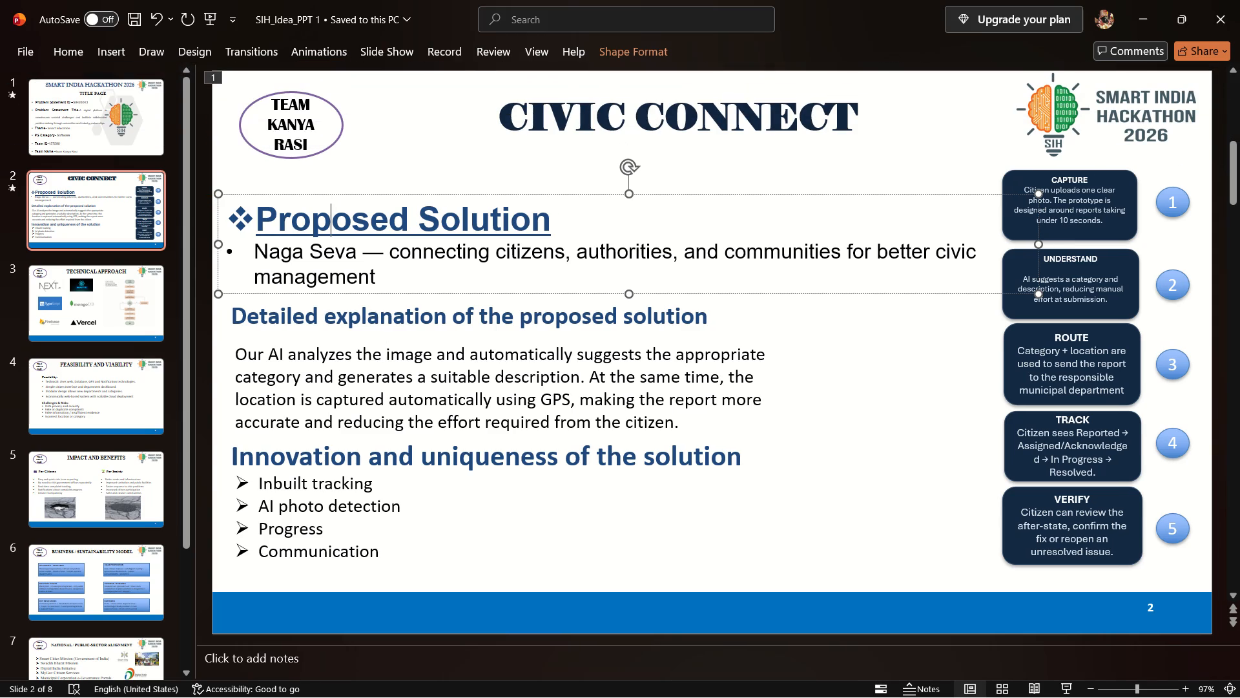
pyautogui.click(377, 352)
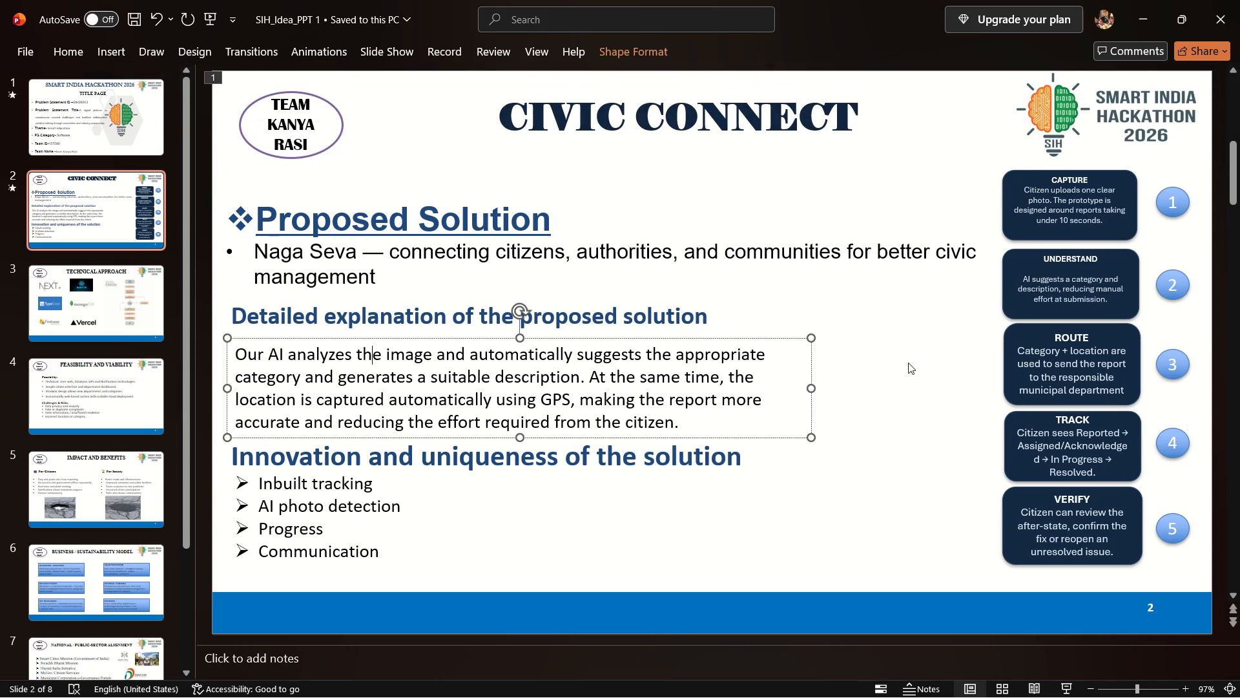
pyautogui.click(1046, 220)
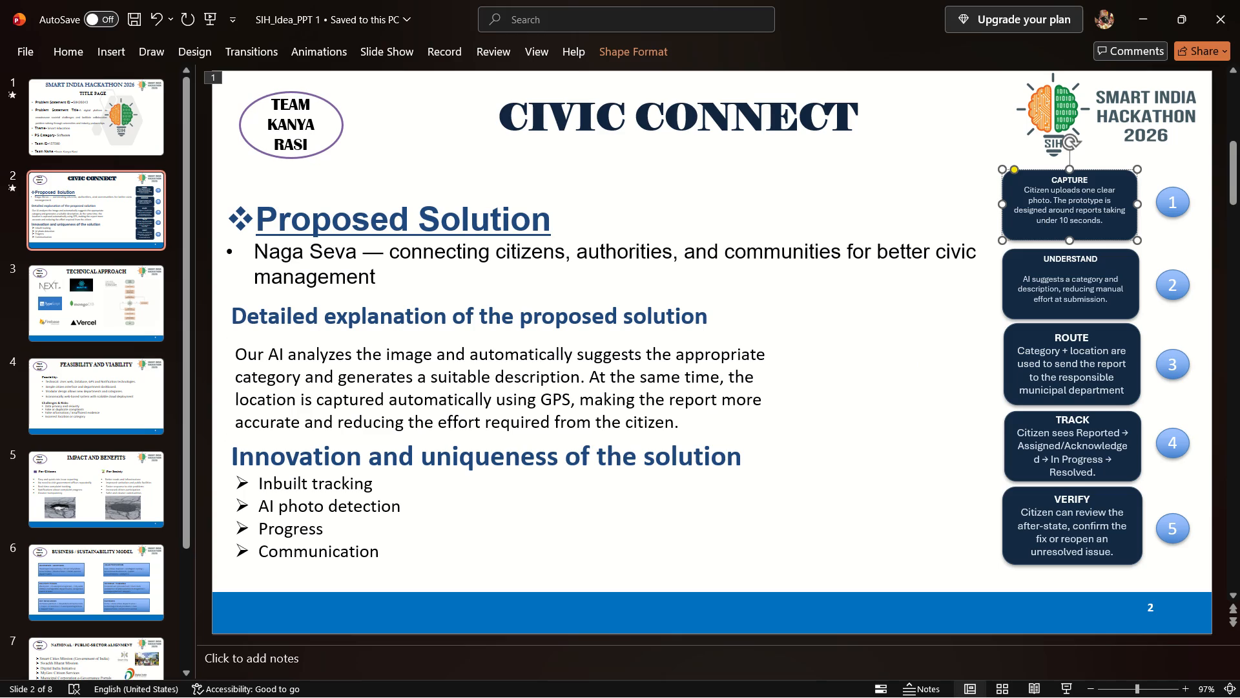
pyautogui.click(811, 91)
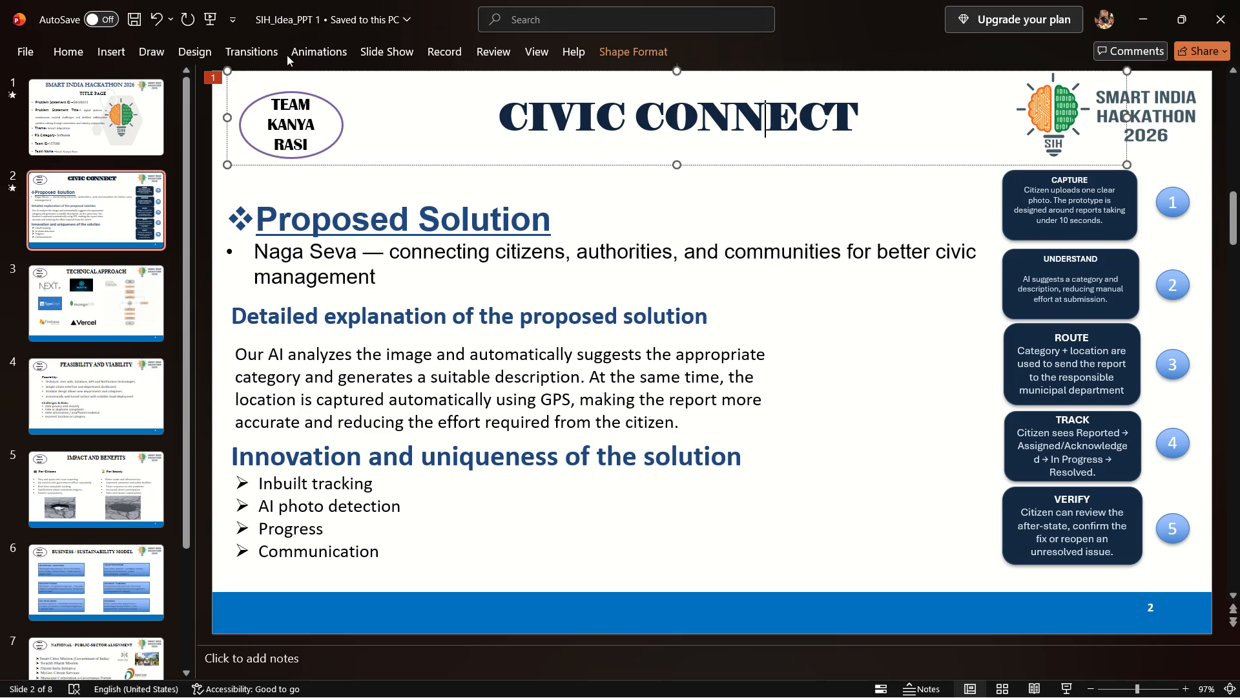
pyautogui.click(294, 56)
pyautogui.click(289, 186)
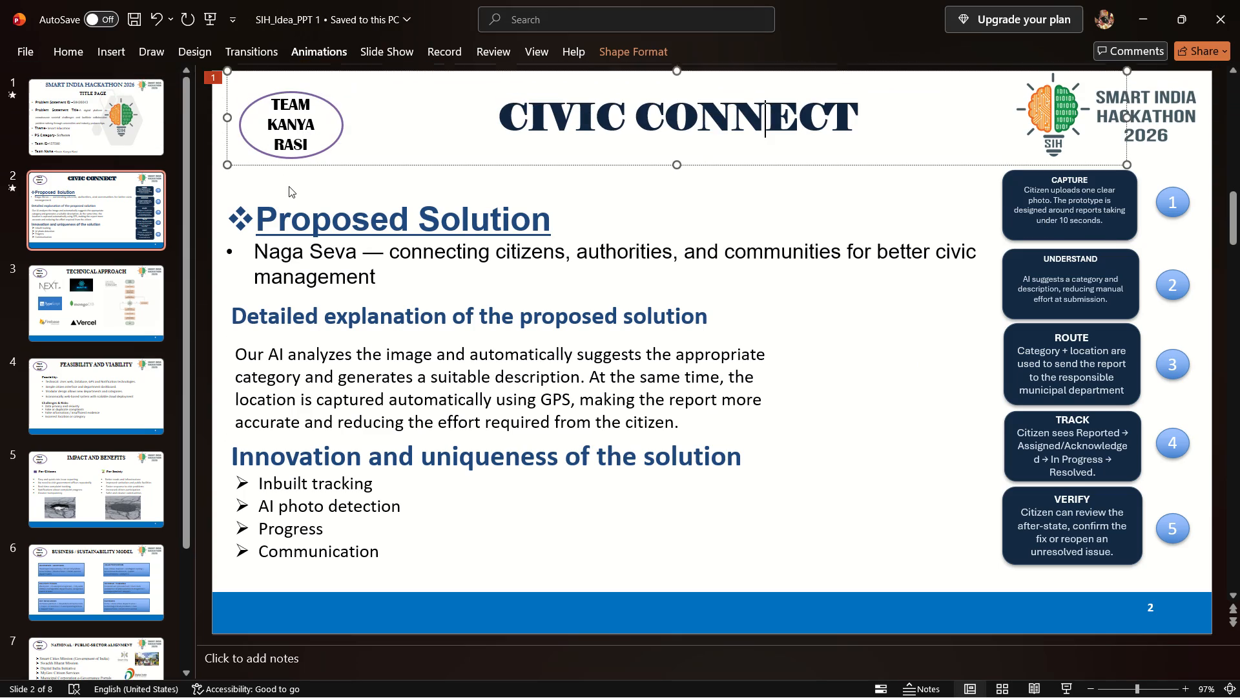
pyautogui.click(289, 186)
# Apply the Push transition to slide 2.
pyautogui.click(262, 50)
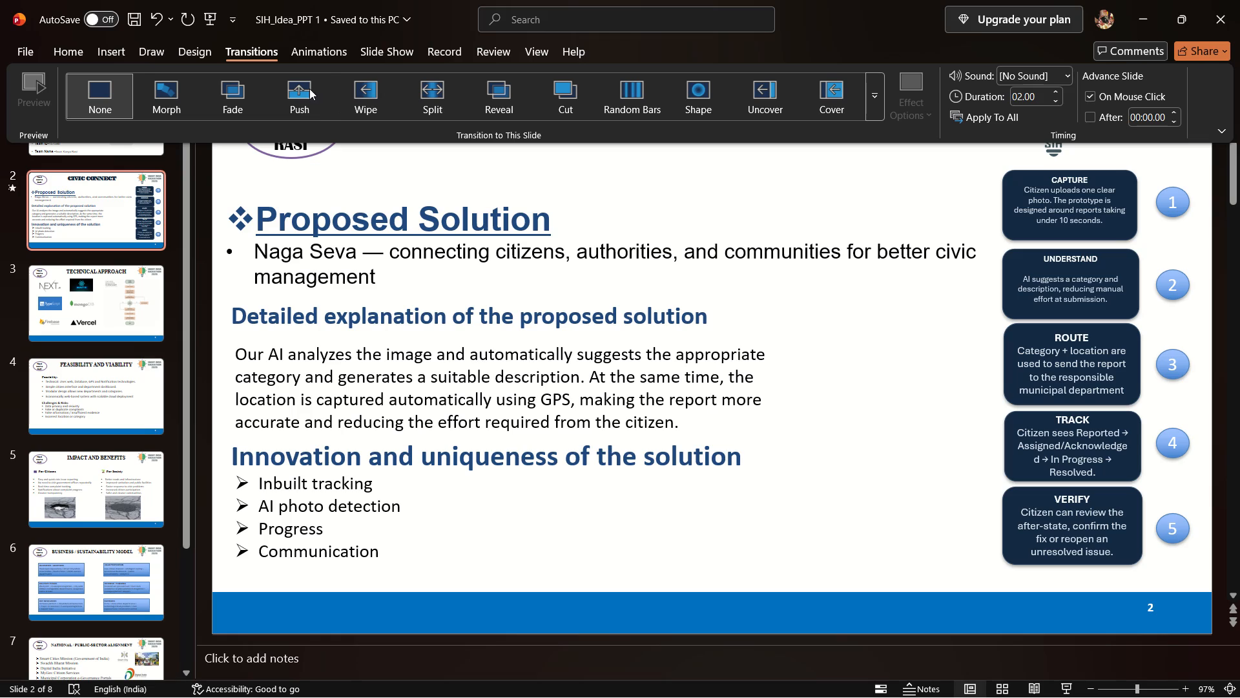
pyautogui.click(309, 89)
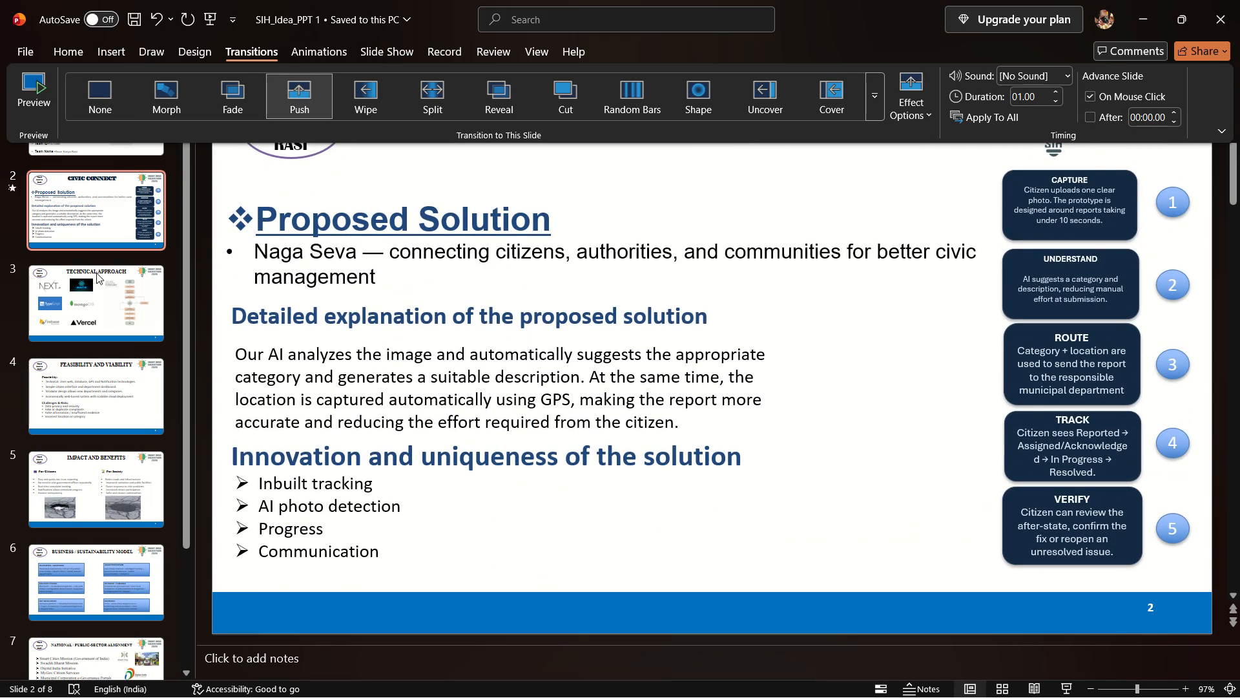
pyautogui.click(96, 273)
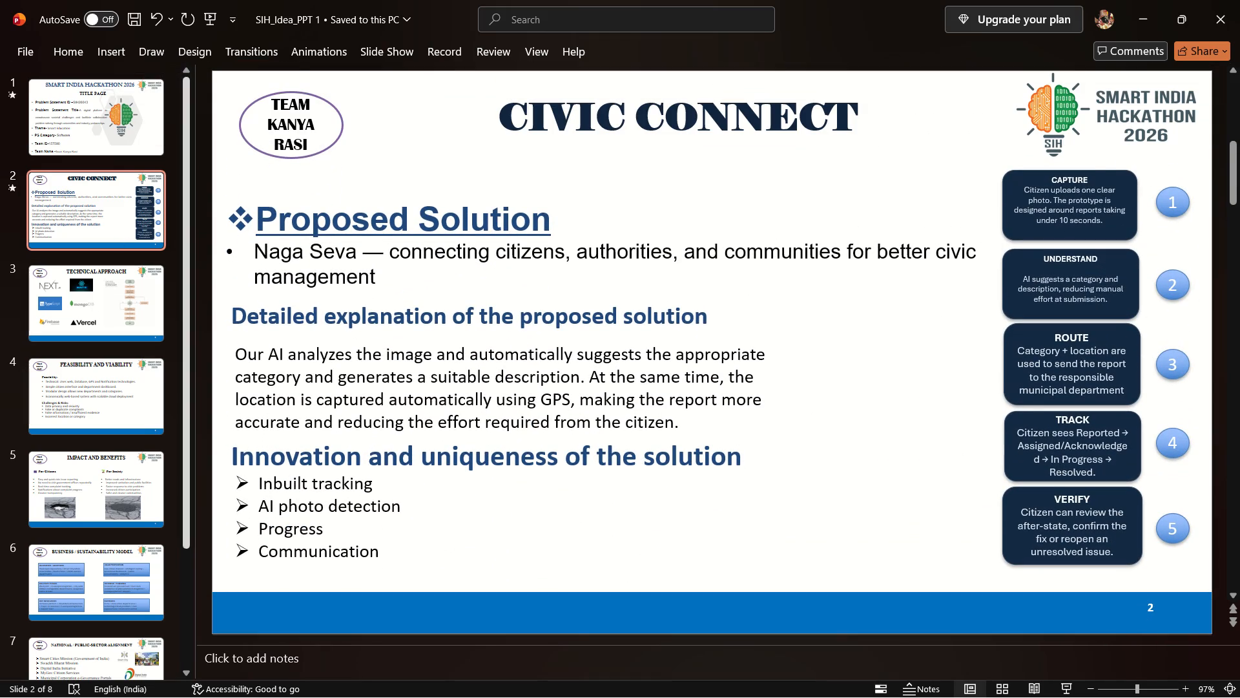
# Apply the Fly In animation to the TEAM KANYA RASI oval on slide 2.
pyautogui.click(260, 149)
pyautogui.click(307, 53)
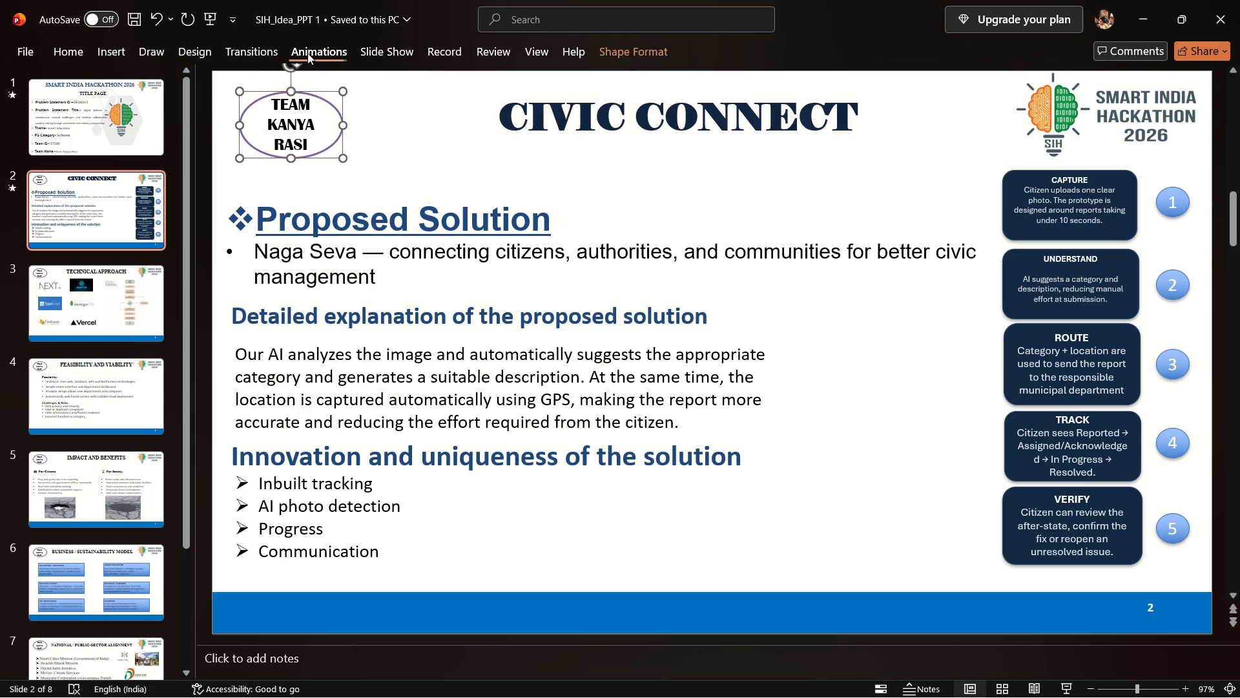
pyautogui.click(301, 95)
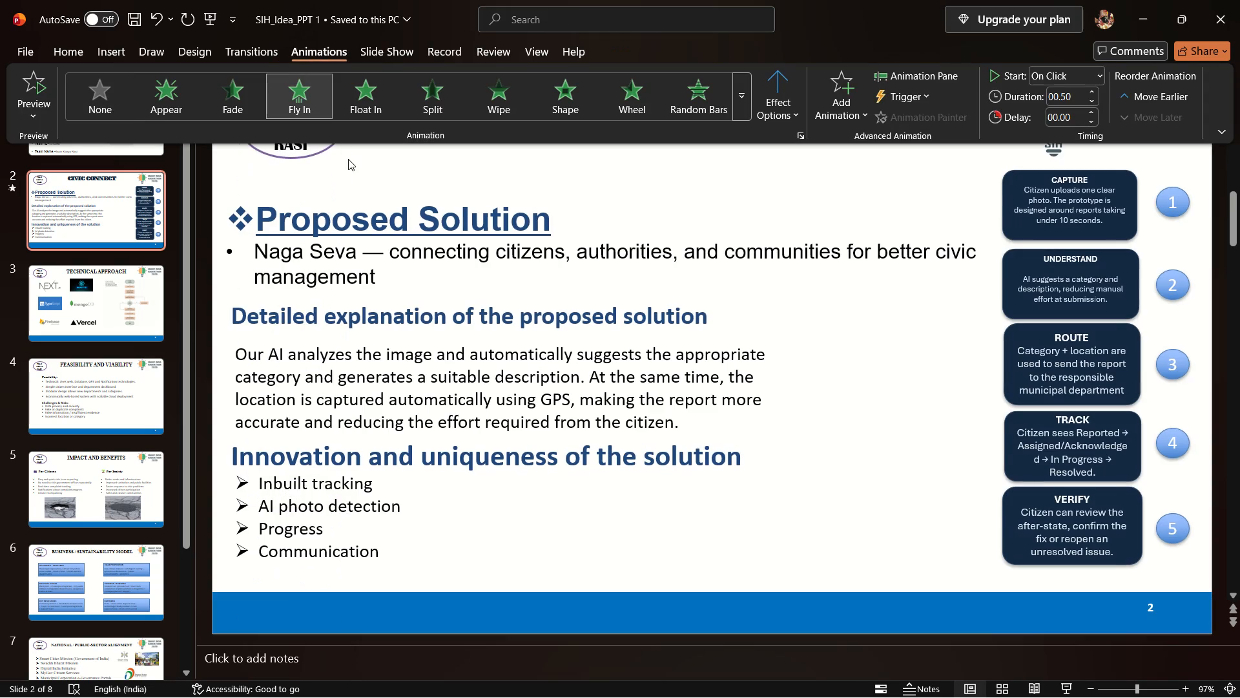
pyautogui.click(348, 159)
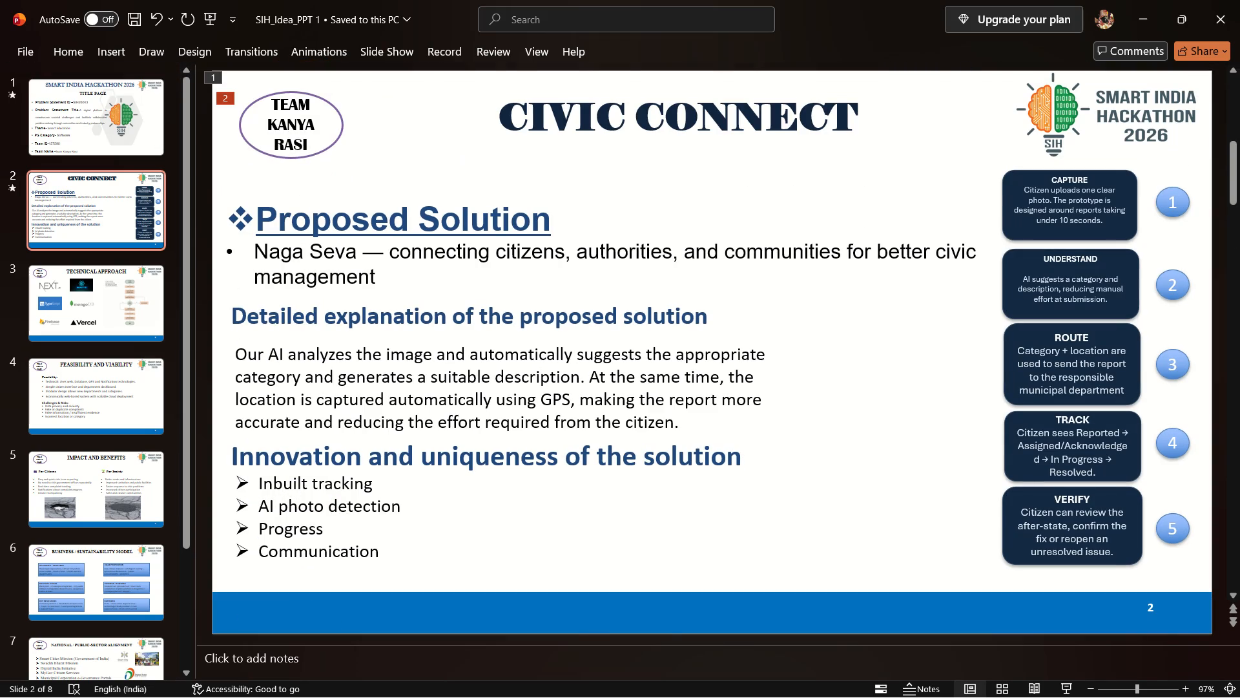
# Apply the Push transition to slide 3, TECHNICAL APPROACH.
pyautogui.click(81, 323)
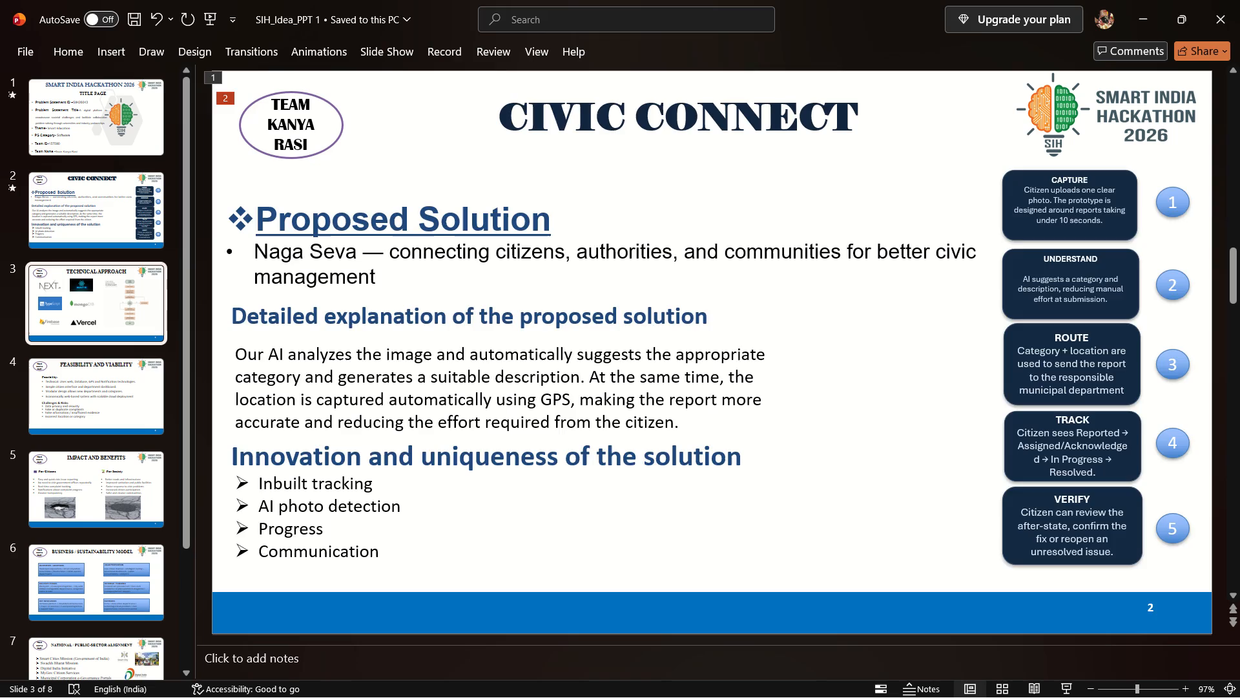
pyautogui.click(311, 153)
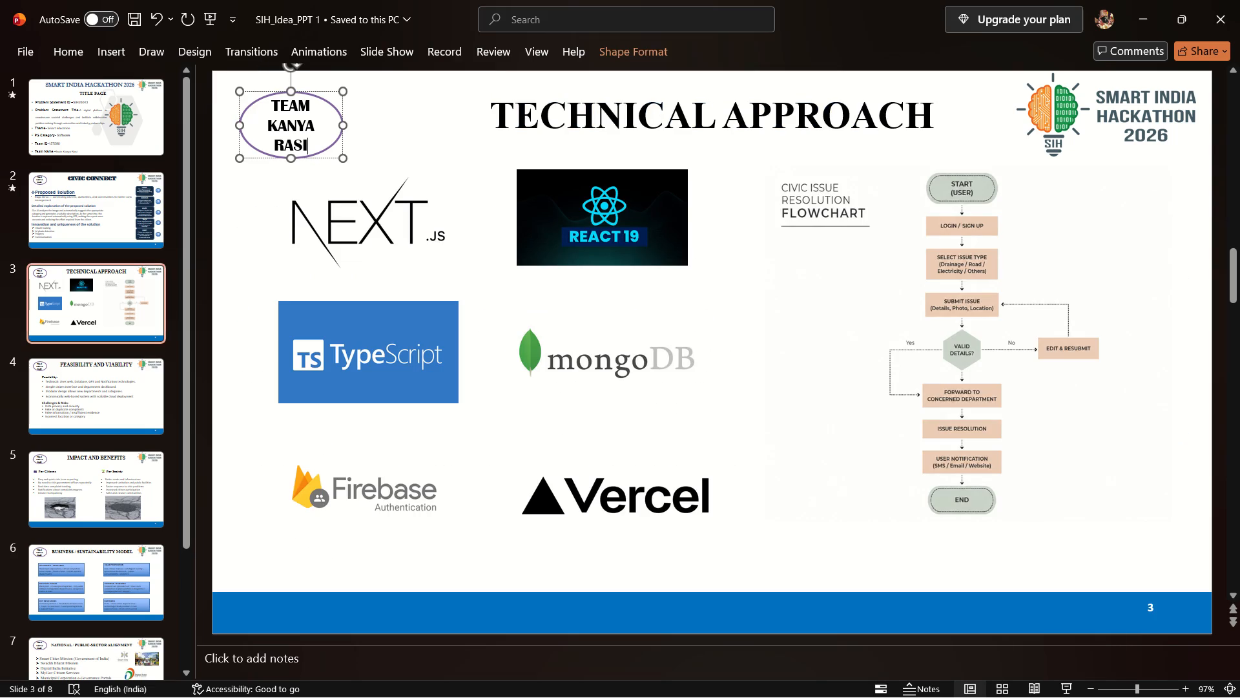
pyautogui.click(265, 56)
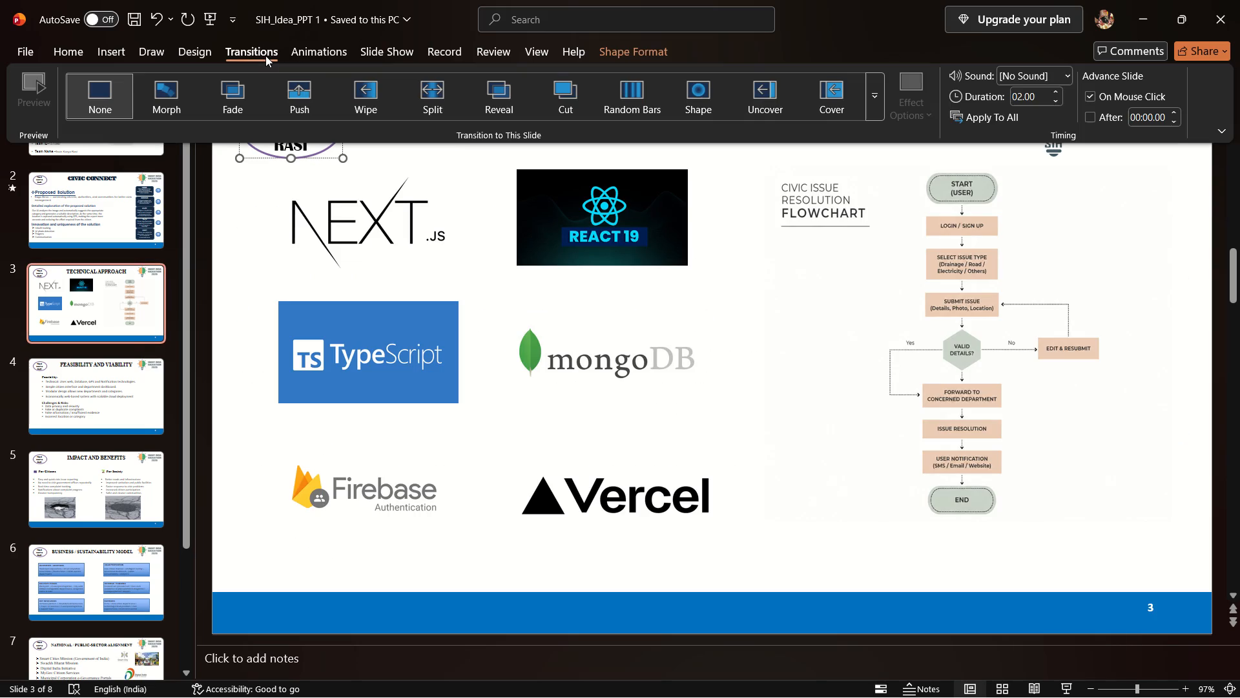
pyautogui.click(300, 109)
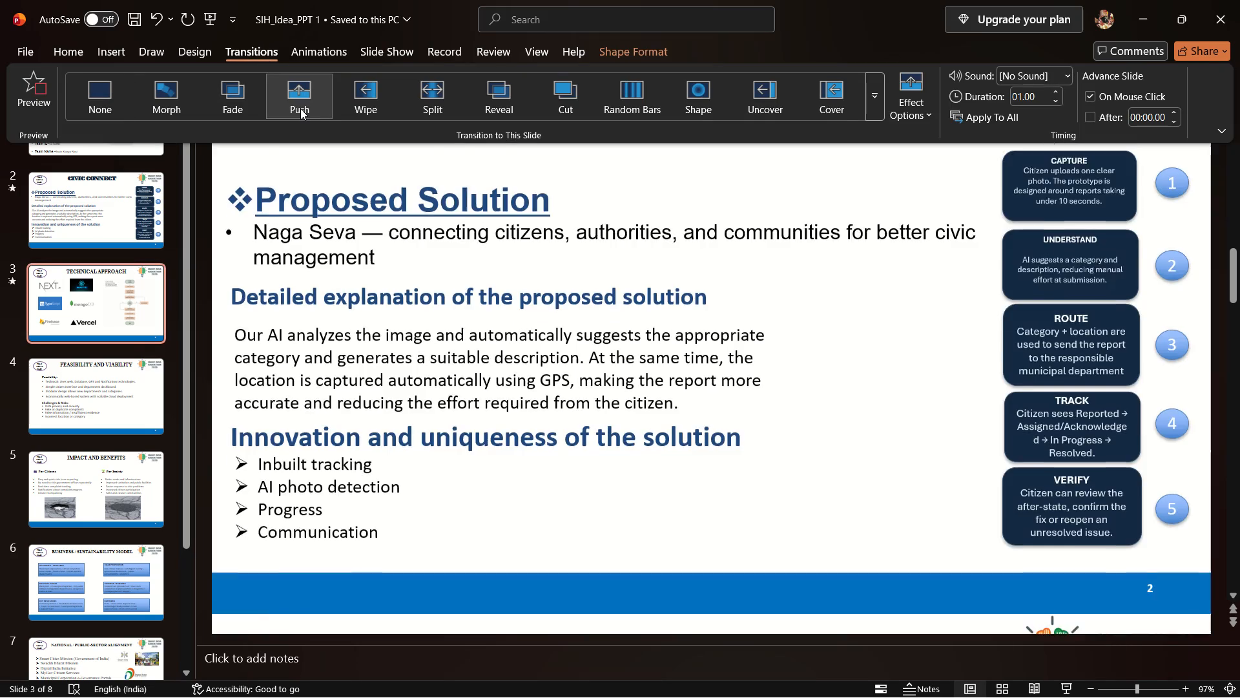
pyautogui.click(291, 147)
# Apply the Fly In animation to the TEAM KANYA RASI oval on slide 3.
pyautogui.click(291, 147)
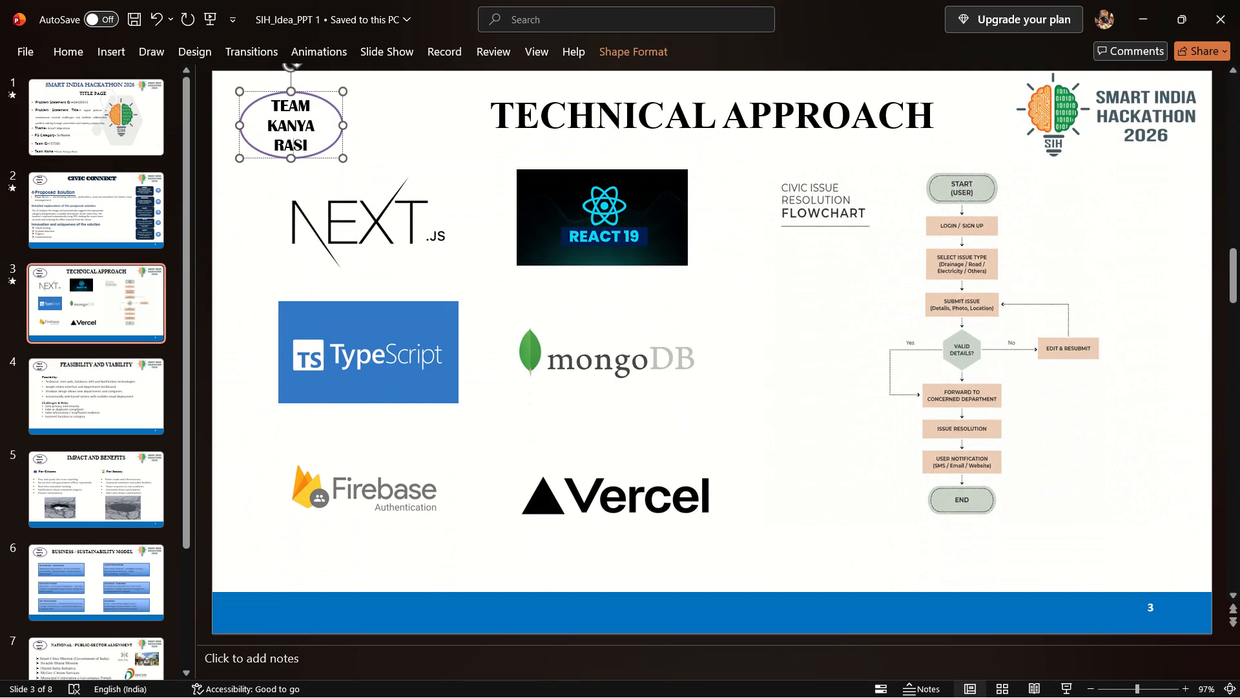
pyautogui.click(309, 42)
pyautogui.click(285, 107)
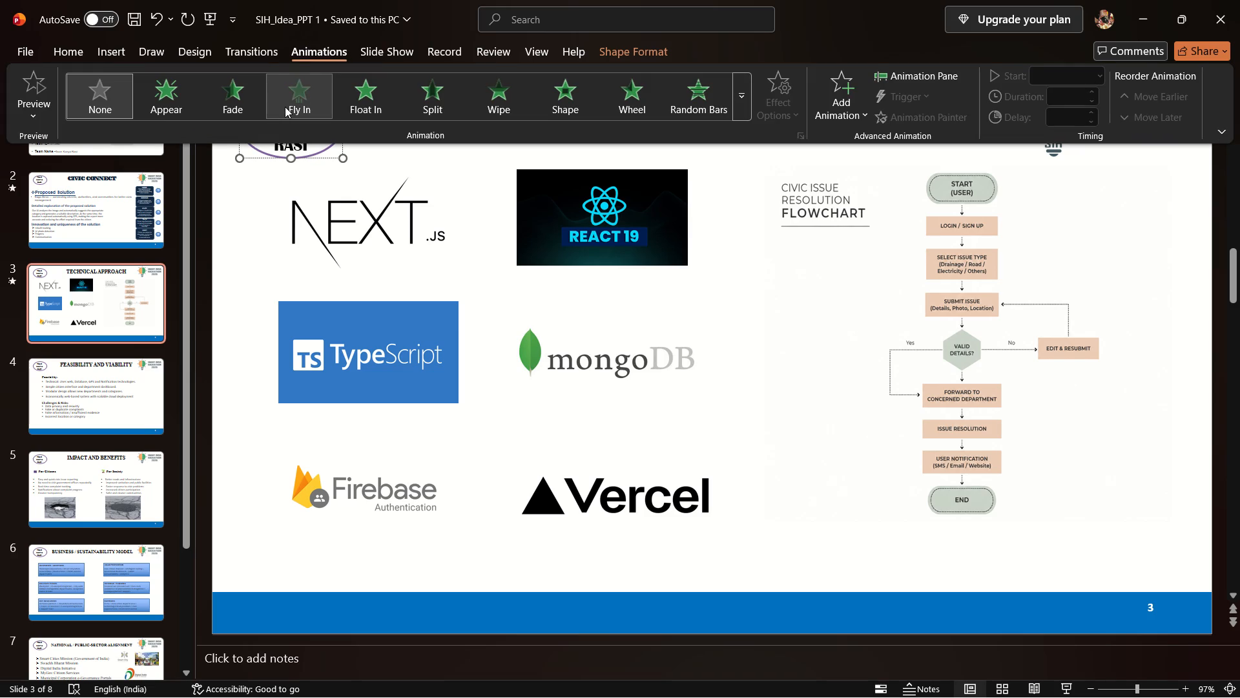
pyautogui.click(354, 204)
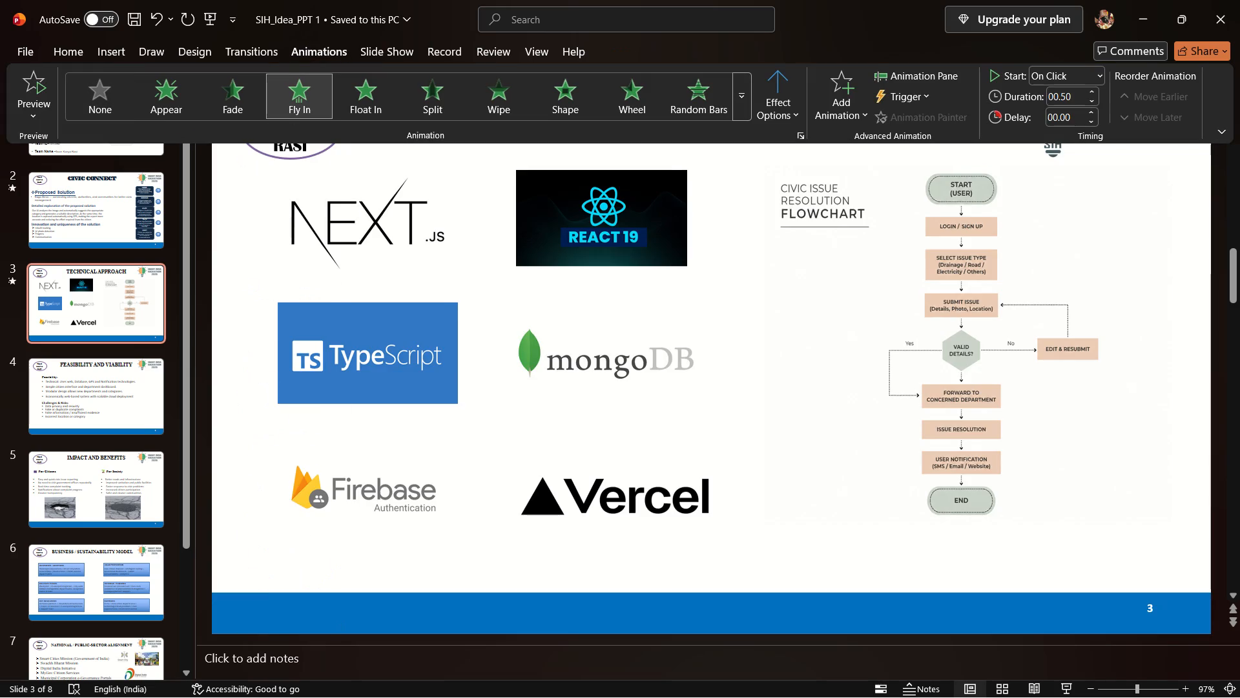
pyautogui.click(354, 204)
# Apply the Fly In animation to the TECHNICAL APPROACH title on slide 3.
pyautogui.click(373, 226)
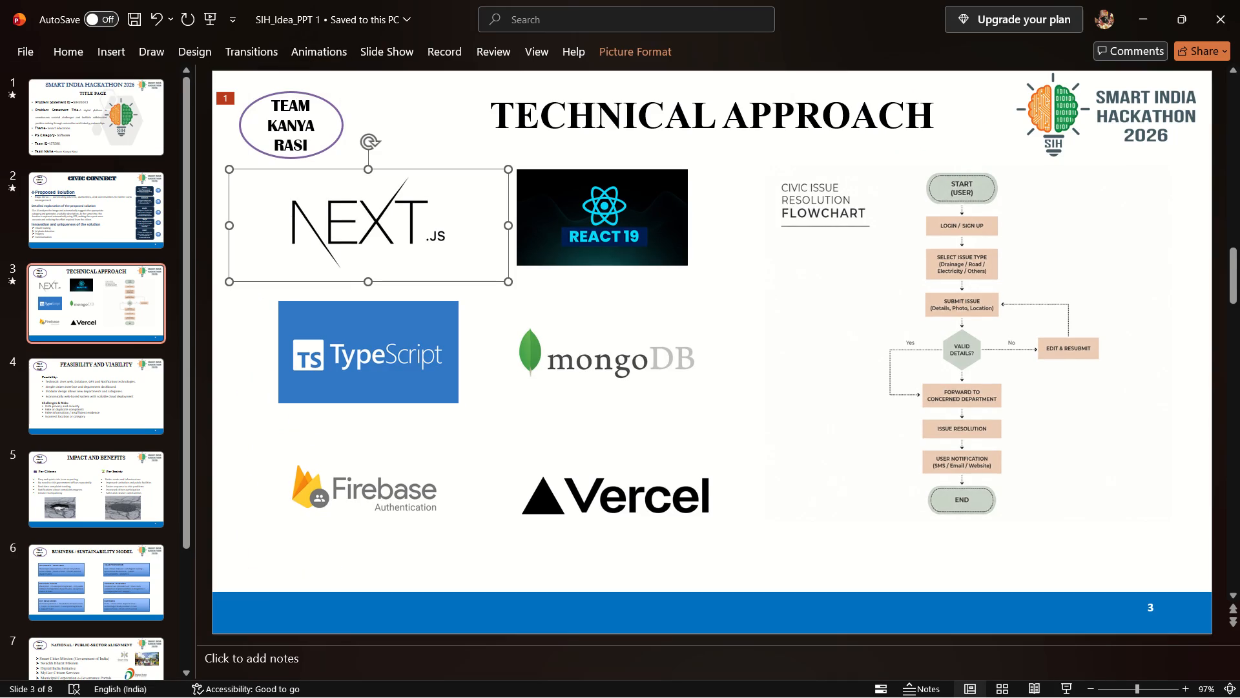
pyautogui.click(545, 222)
pyautogui.click(646, 123)
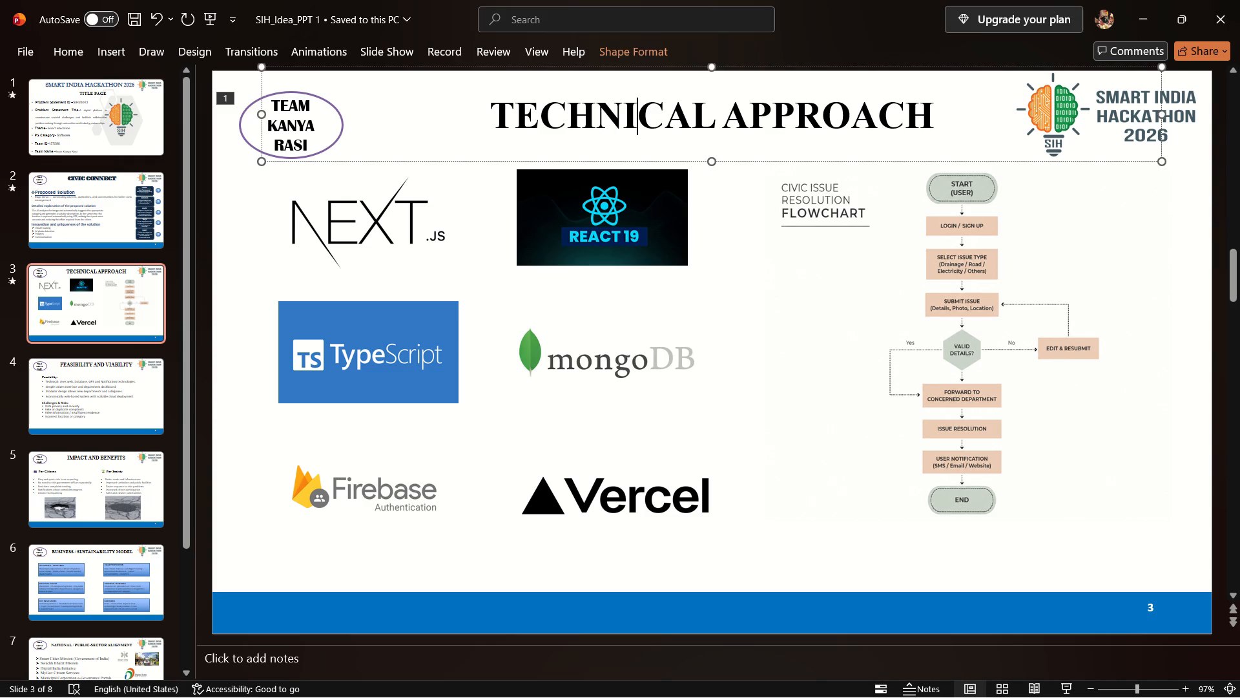
pyautogui.click(314, 55)
pyautogui.click(278, 89)
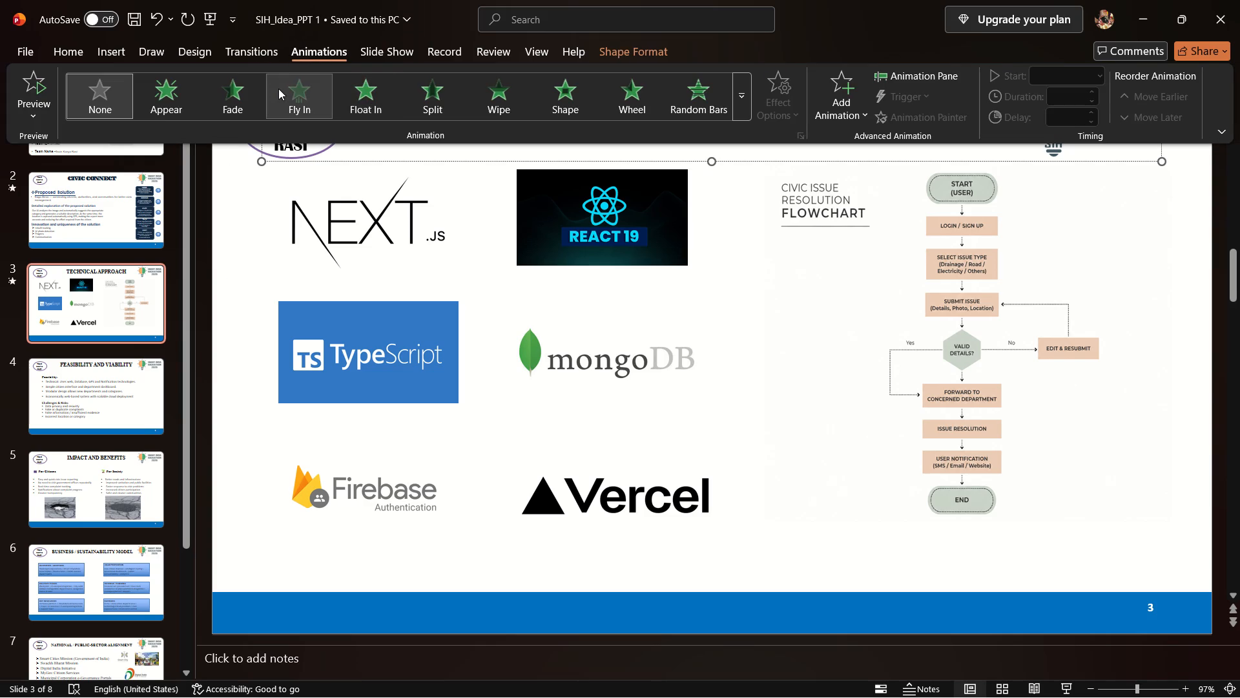
pyautogui.click(825, 338)
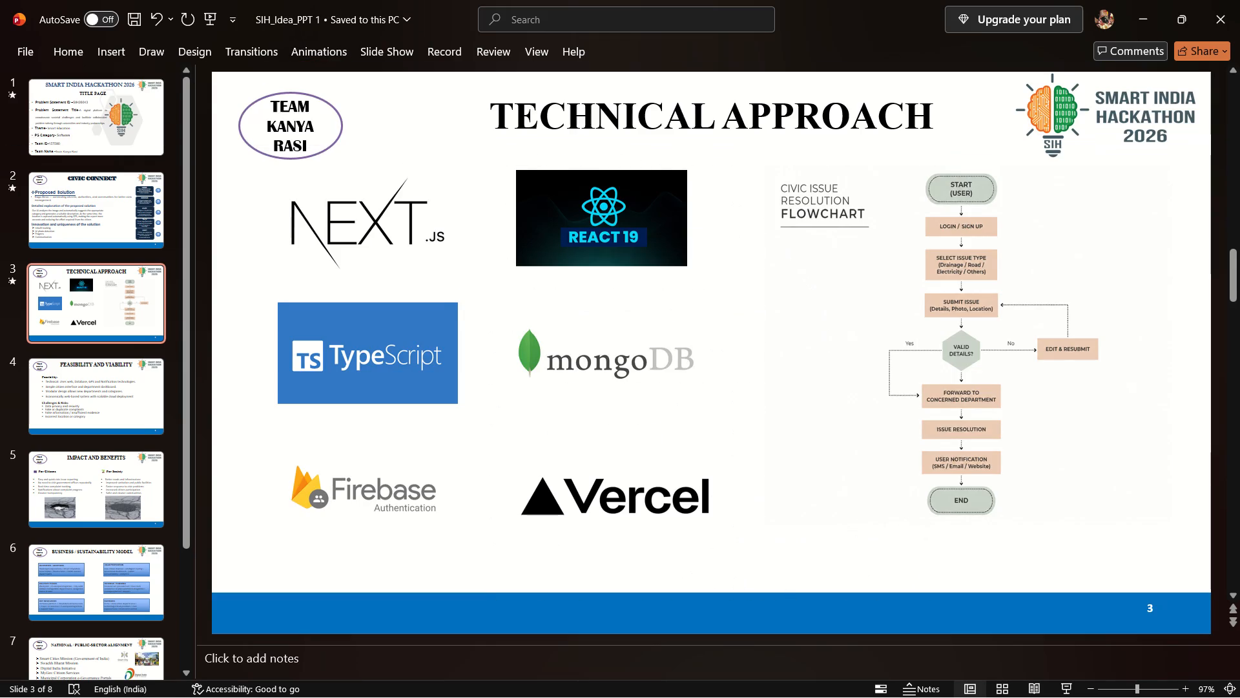
# Apply the Fly In animation to the civic issue resolution flowchart picture on slide 3.
pyautogui.click(947, 336)
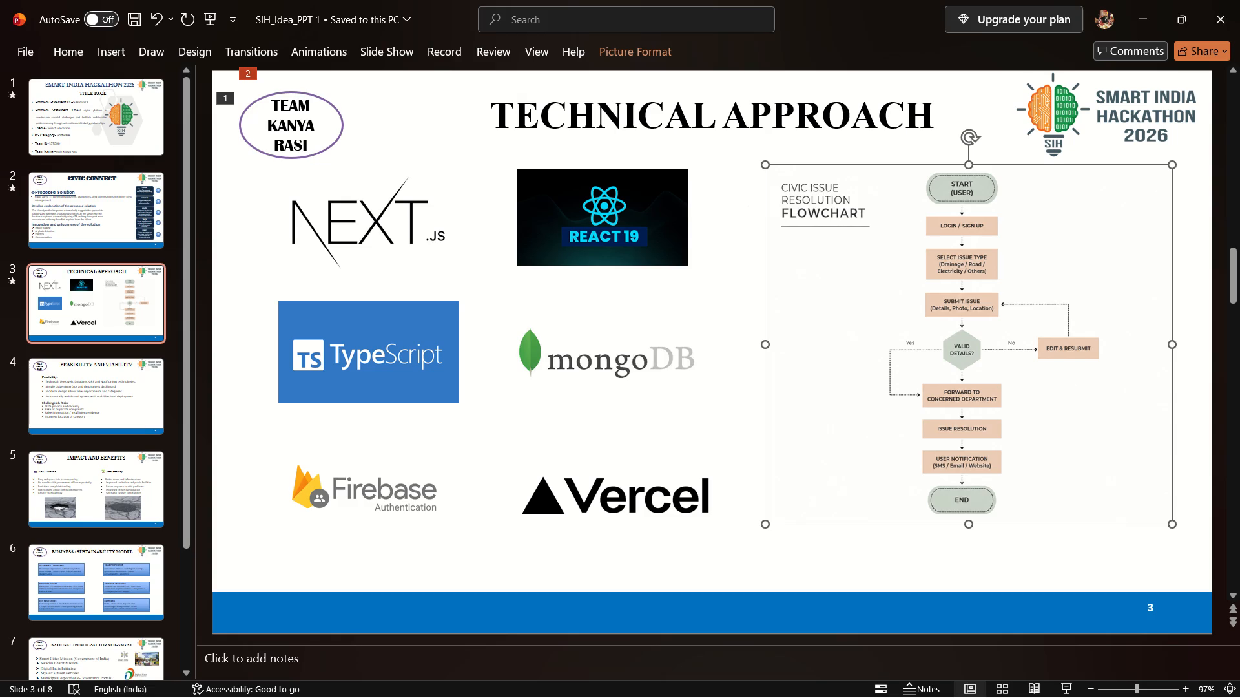
pyautogui.click(822, 185)
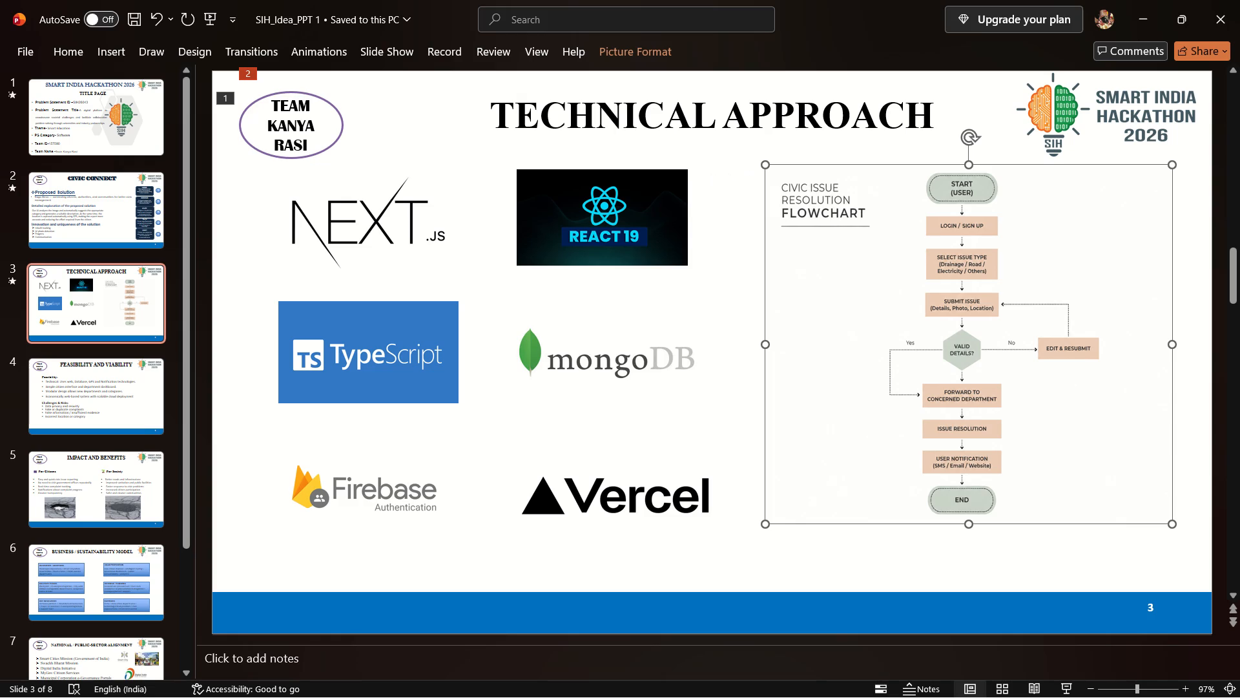
pyautogui.click(825, 194)
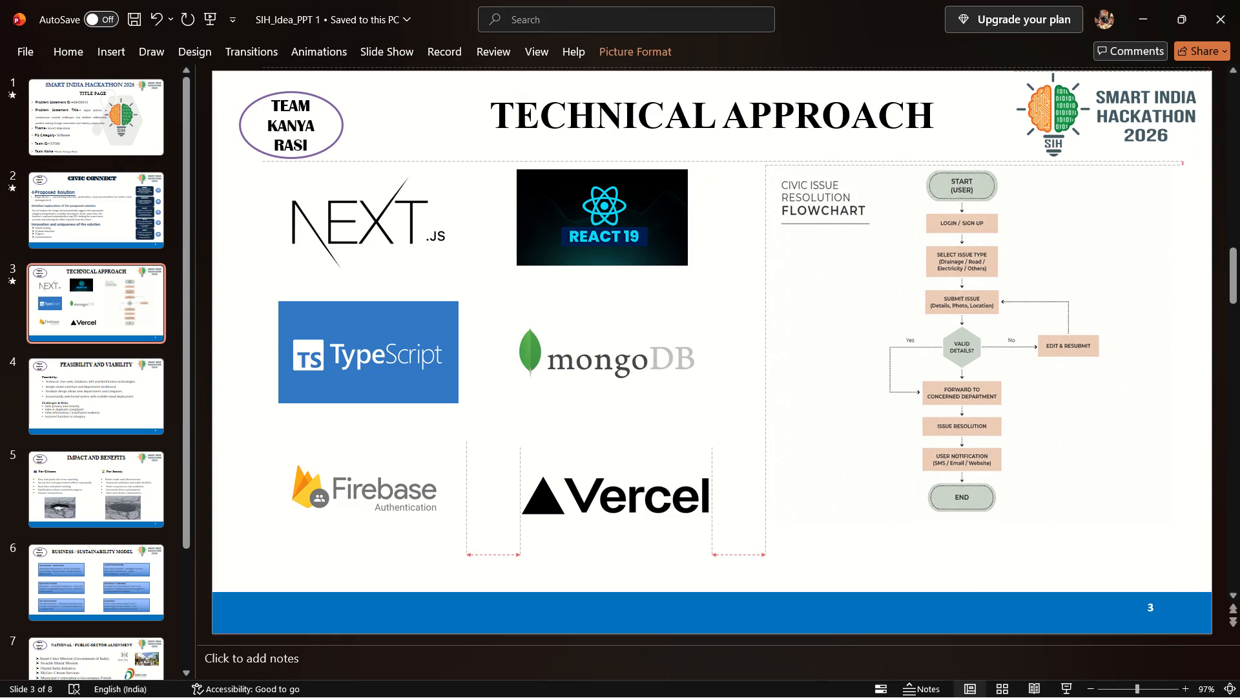
pyautogui.click(330, 47)
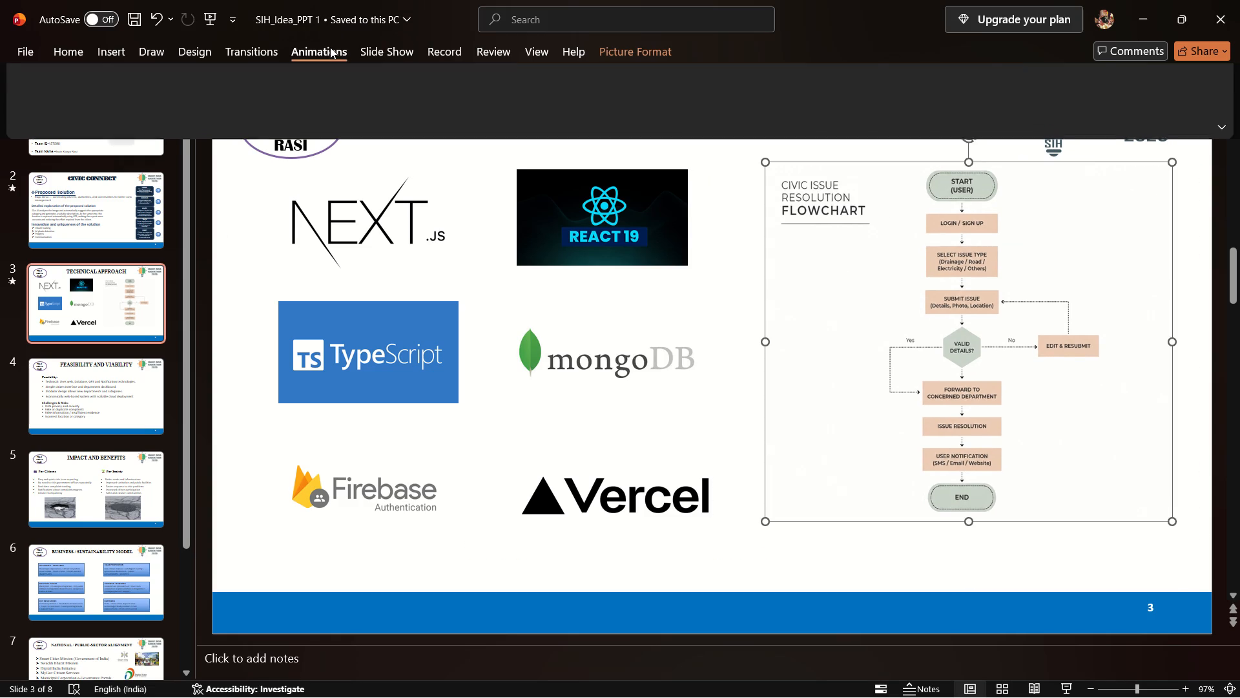
pyautogui.click(323, 84)
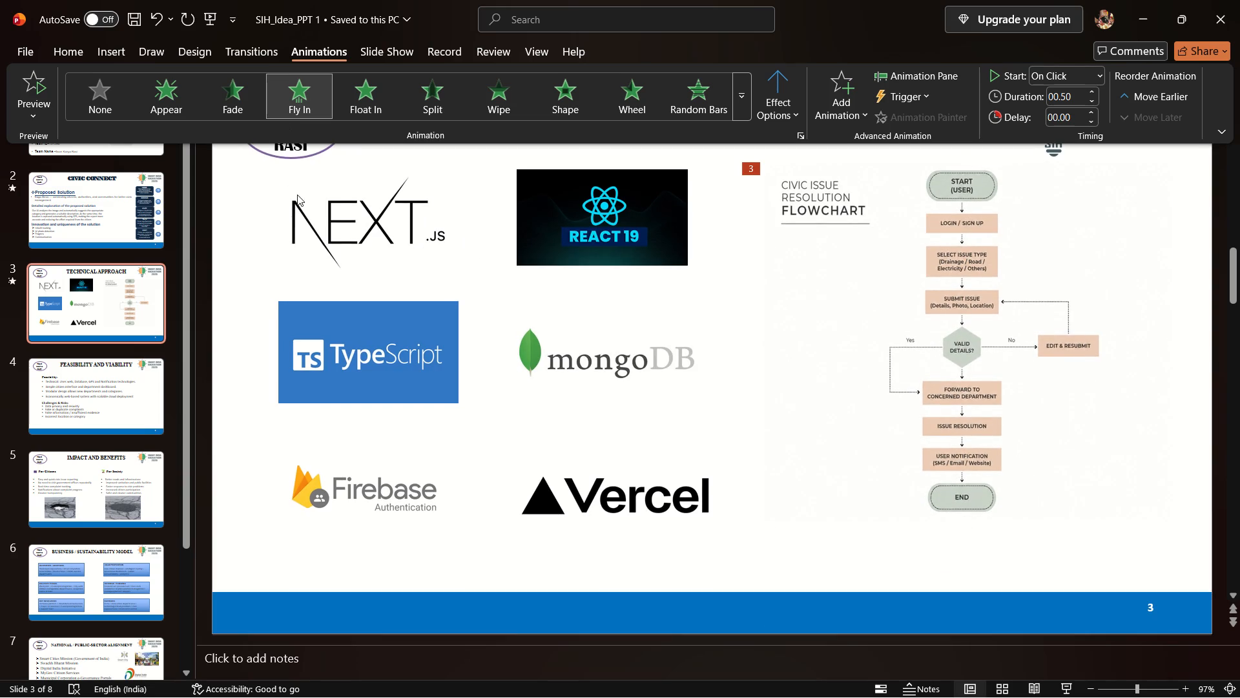
# Apply the Push transition to slide 4, FEASIBILITY AND VIABILITY.
pyautogui.click(143, 359)
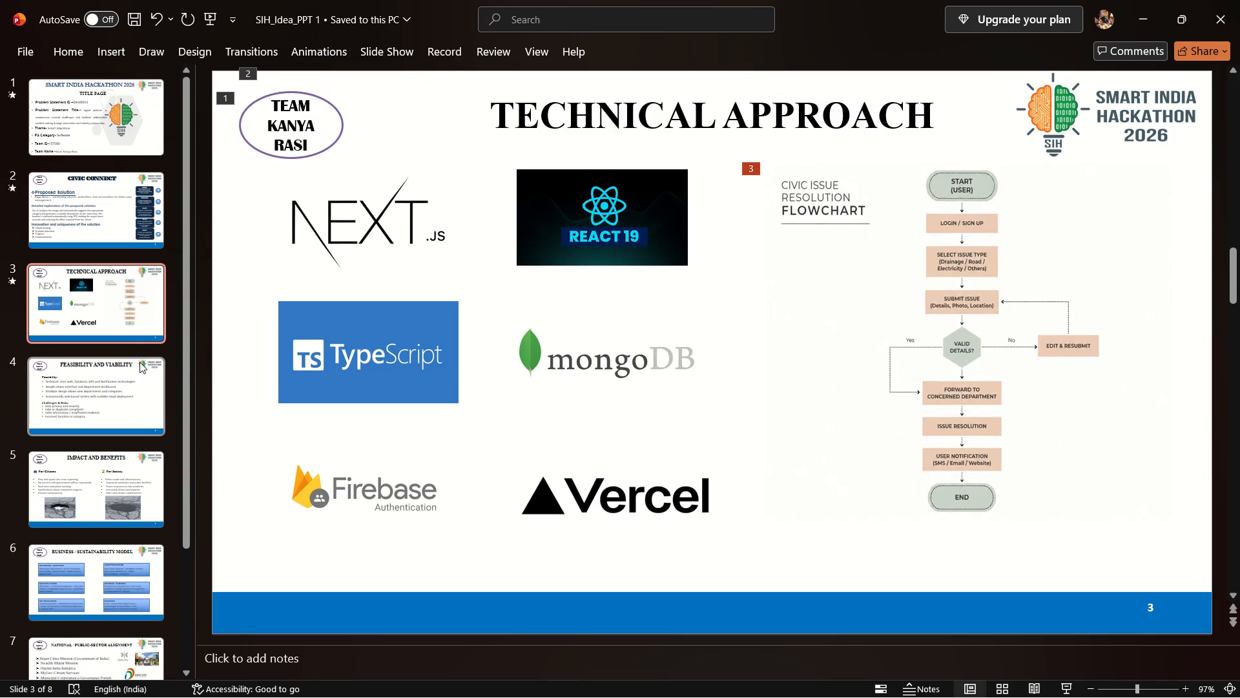
pyautogui.click(139, 362)
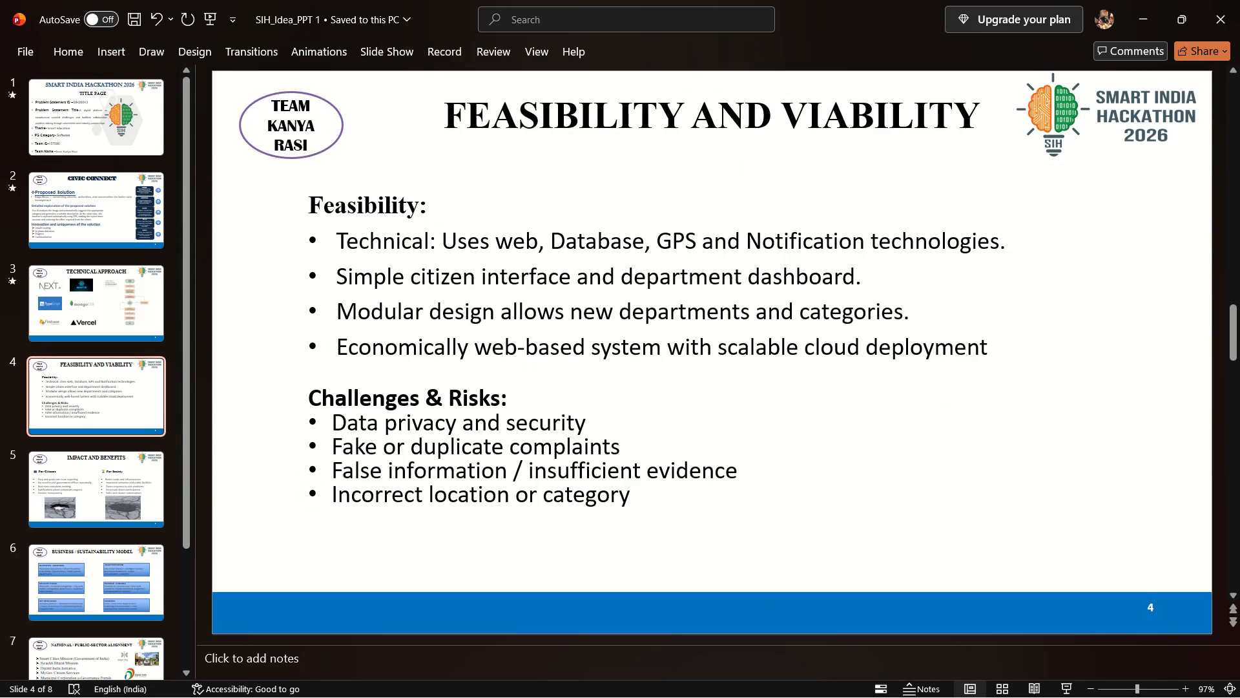
pyautogui.click(590, 116)
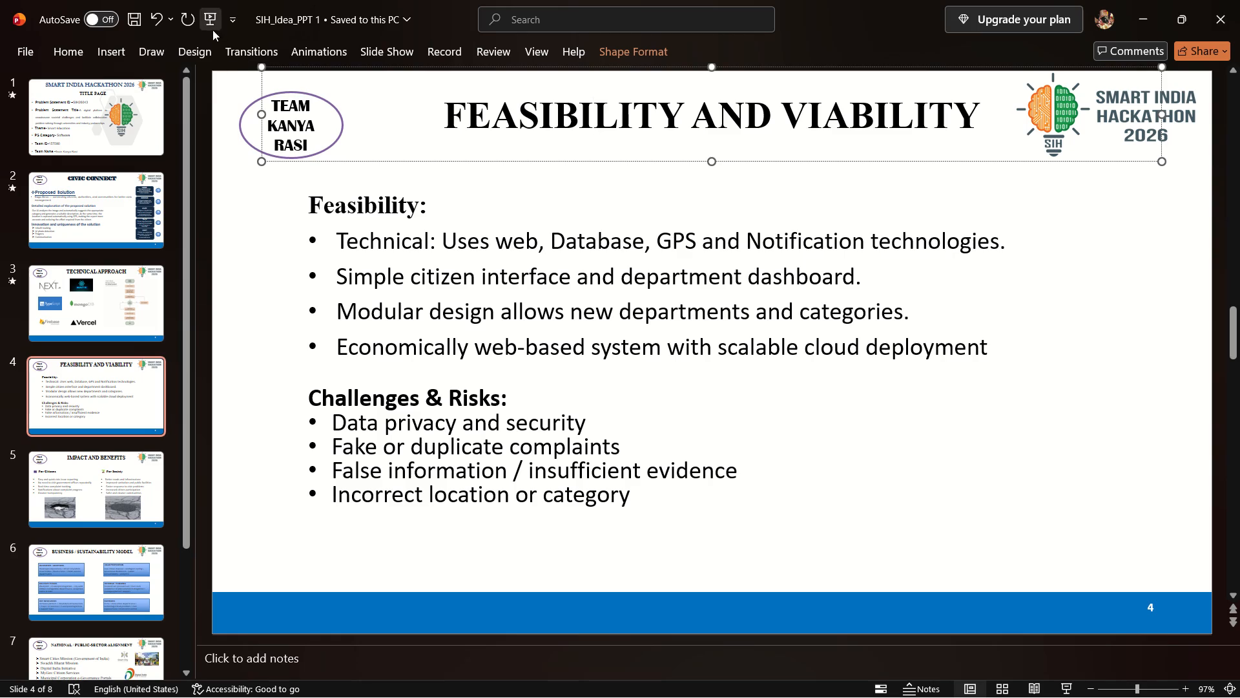
pyautogui.click(313, 59)
pyautogui.click(271, 59)
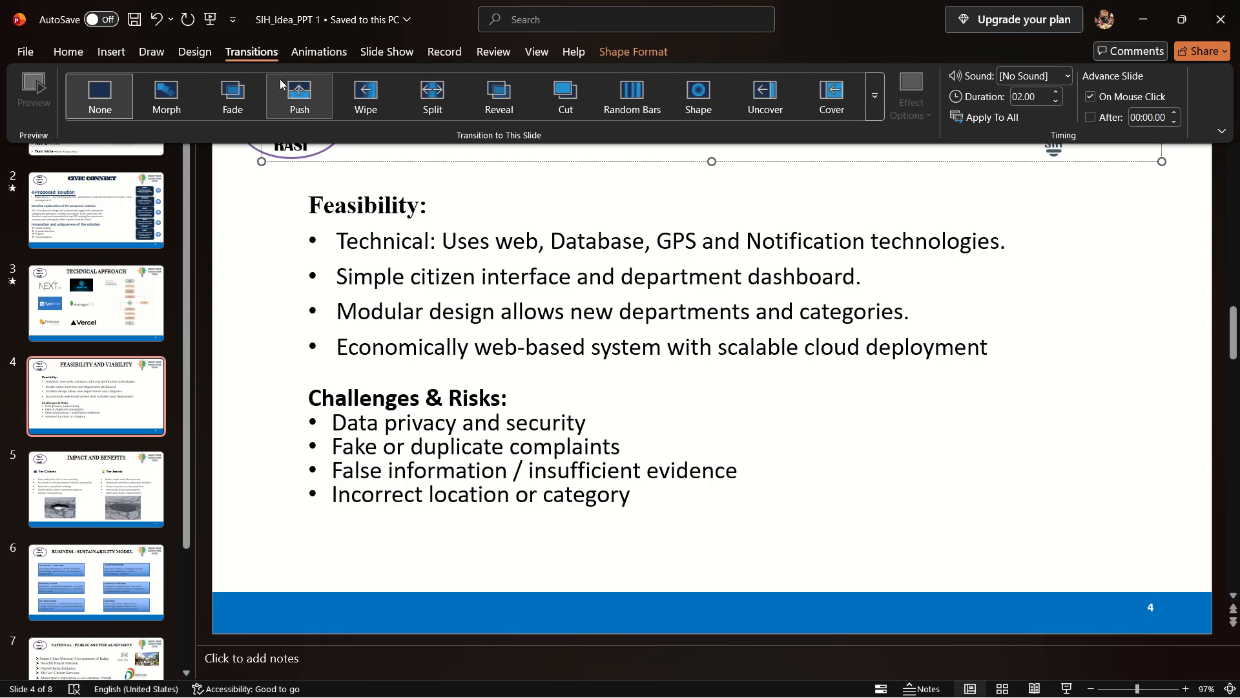
pyautogui.click(295, 83)
# Apply the Fly In animation to the FEASIBILITY AND VIABILITY title on slide 4.
pyautogui.click(319, 54)
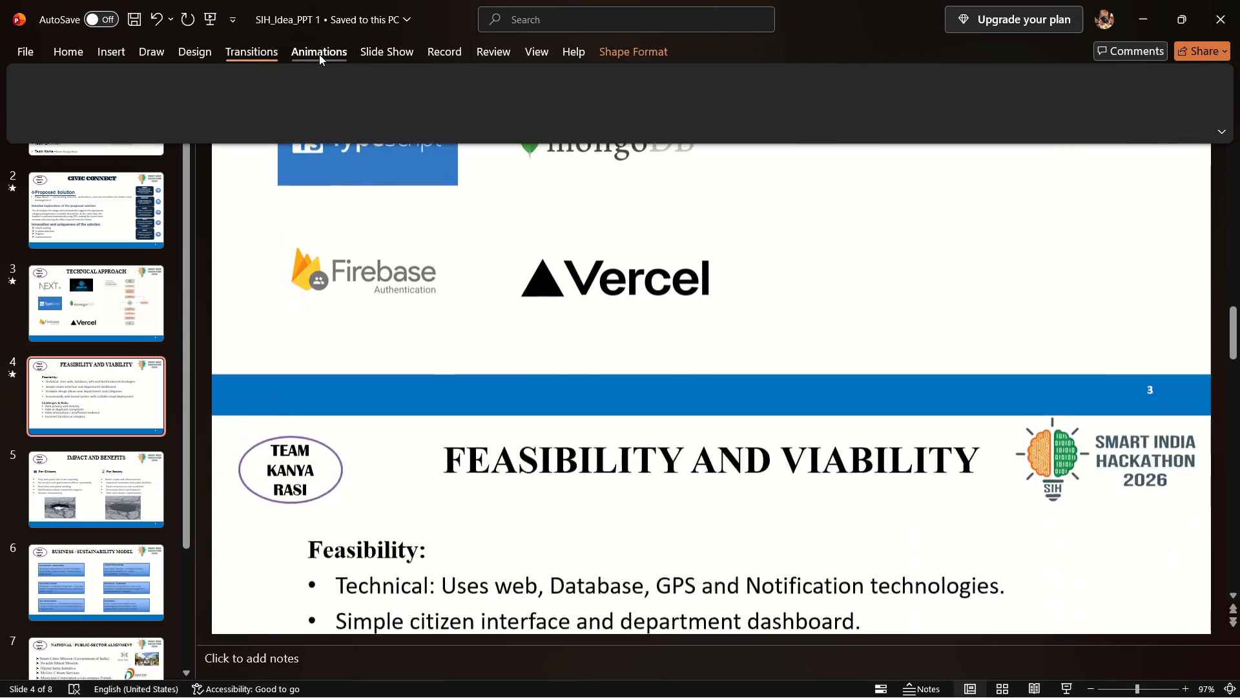
pyautogui.click(303, 81)
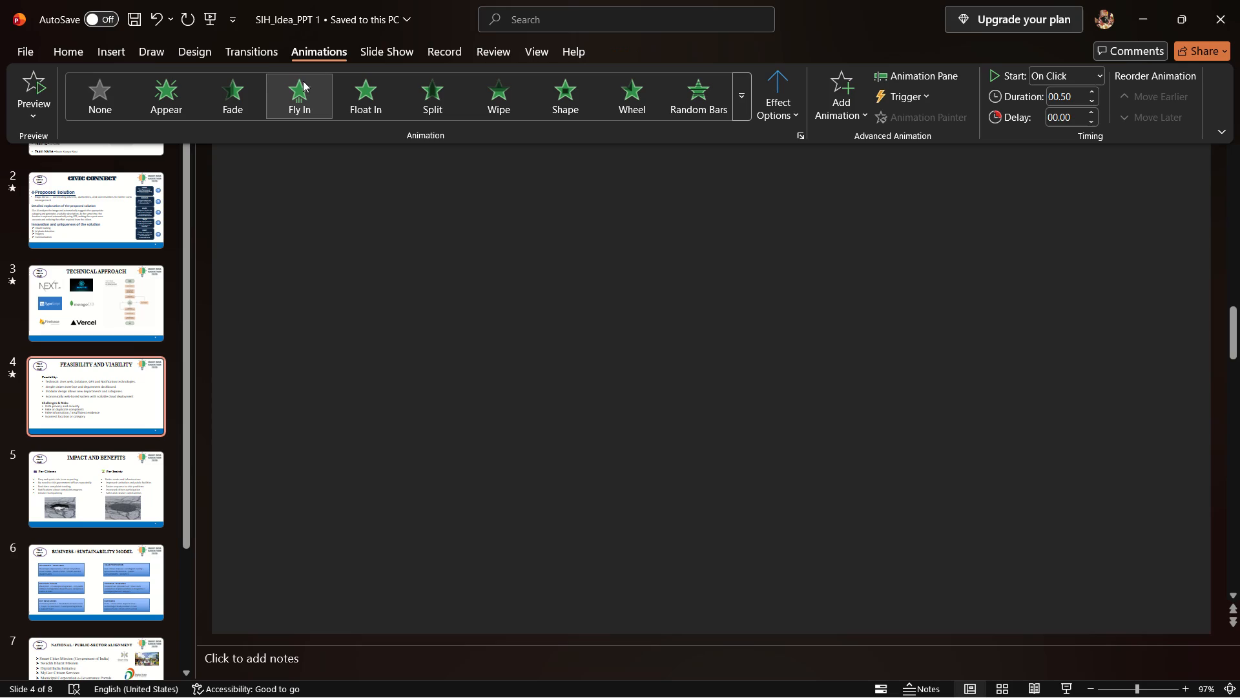
# Apply the Fly In animation to the TEAM KANYA RASI oval on slide 4.
pyautogui.click(389, 253)
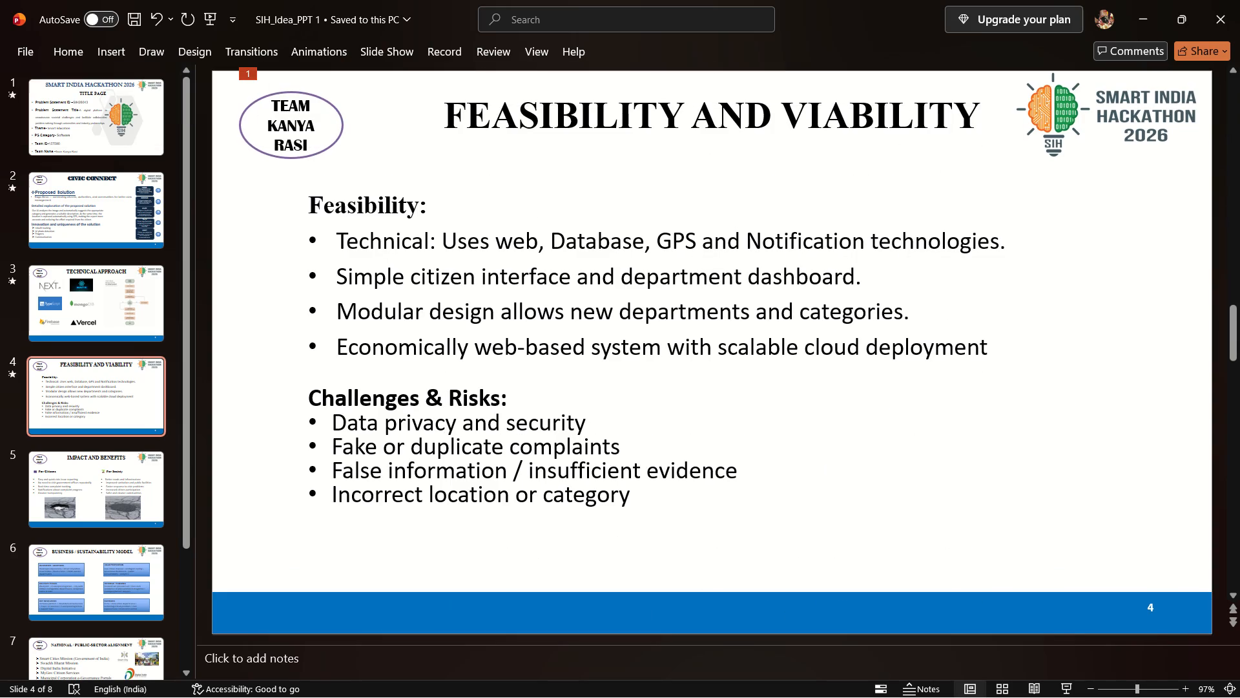
pyautogui.click(384, 227)
pyautogui.click(328, 142)
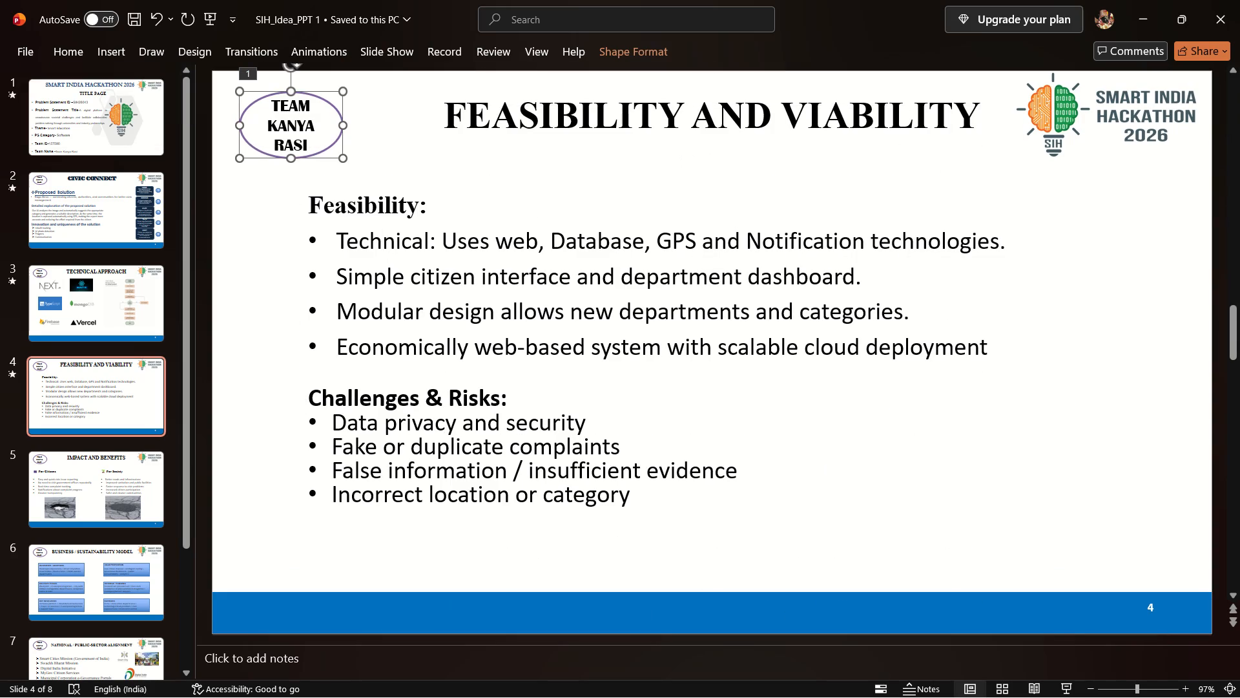
pyautogui.click(315, 63)
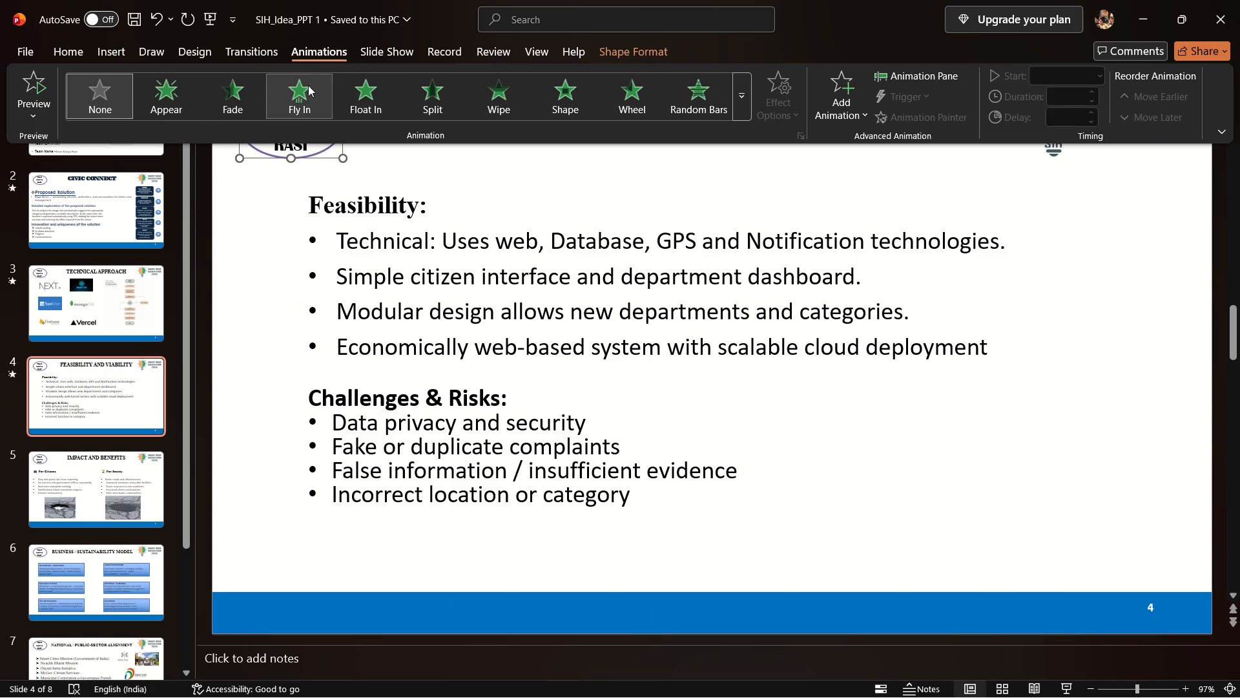
pyautogui.click(303, 89)
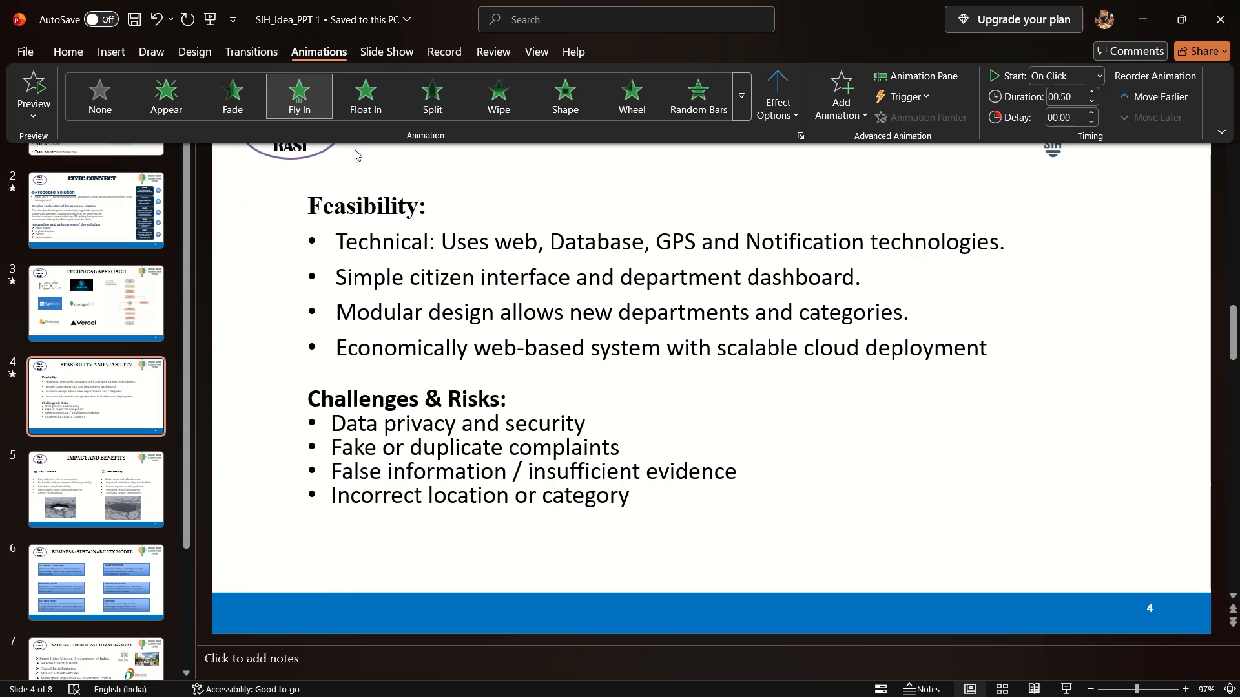
# Apply the Float In animation to the Feasibility text box on slide 4.
pyautogui.click(372, 206)
pyautogui.click(372, 206)
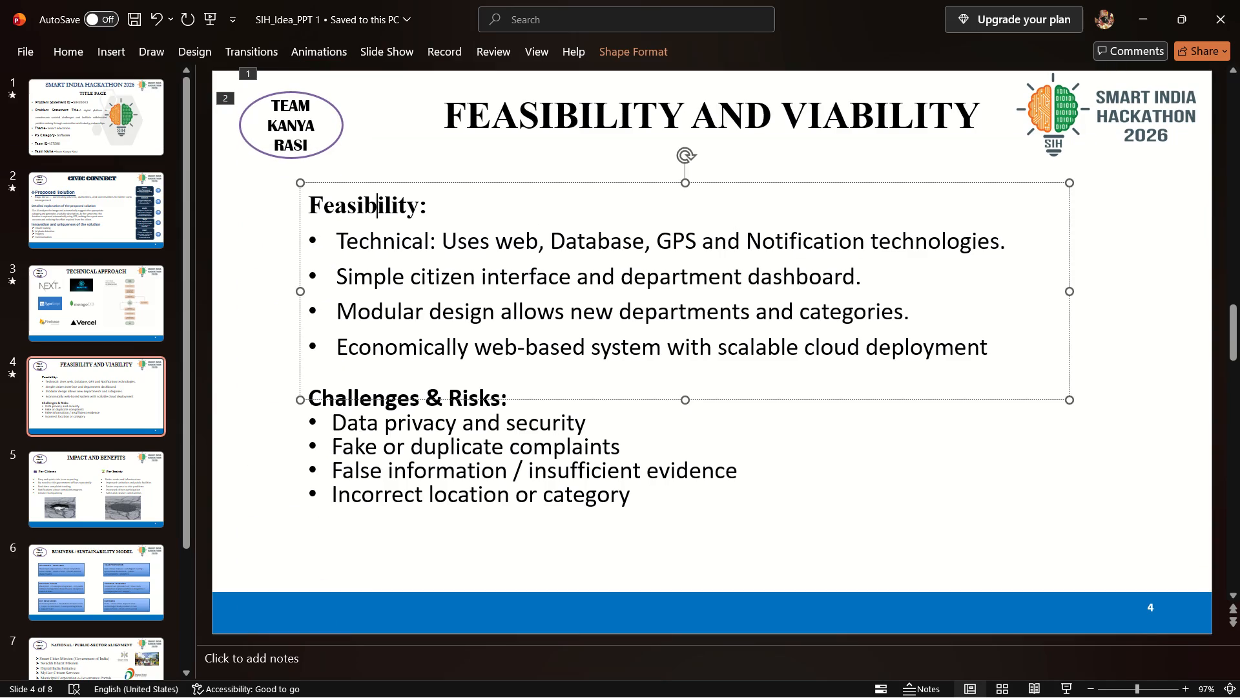
pyautogui.click(559, 241)
pyautogui.click(327, 52)
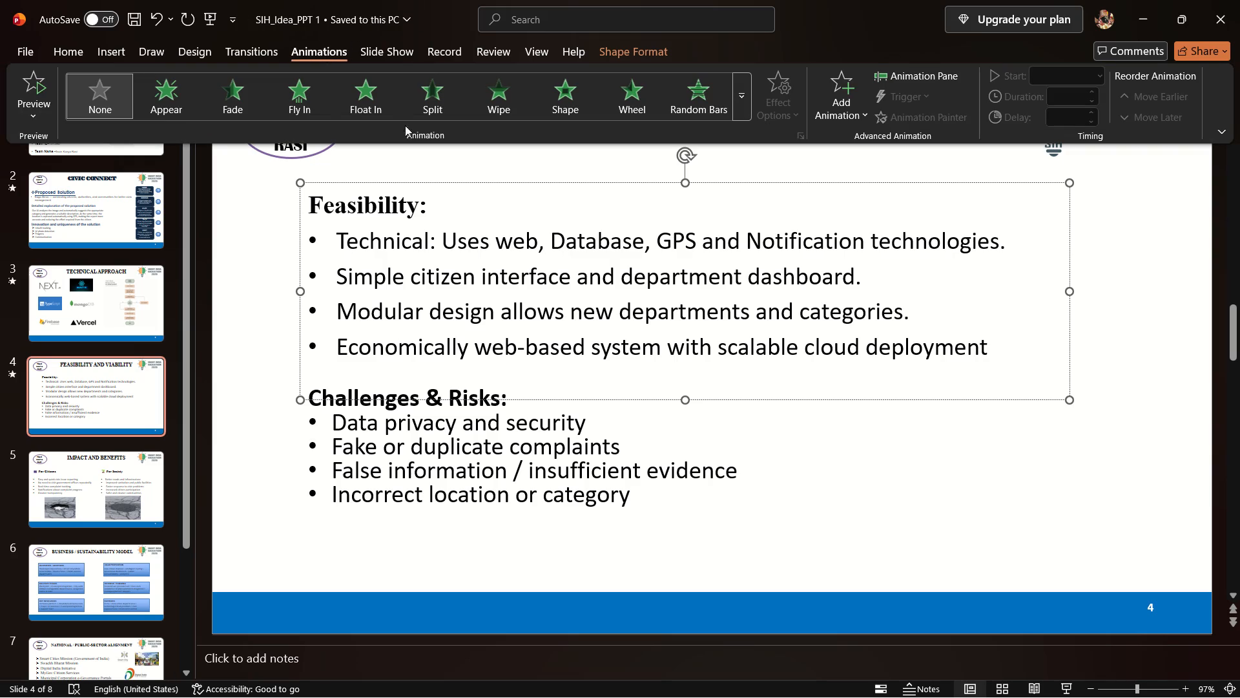
pyautogui.click(374, 103)
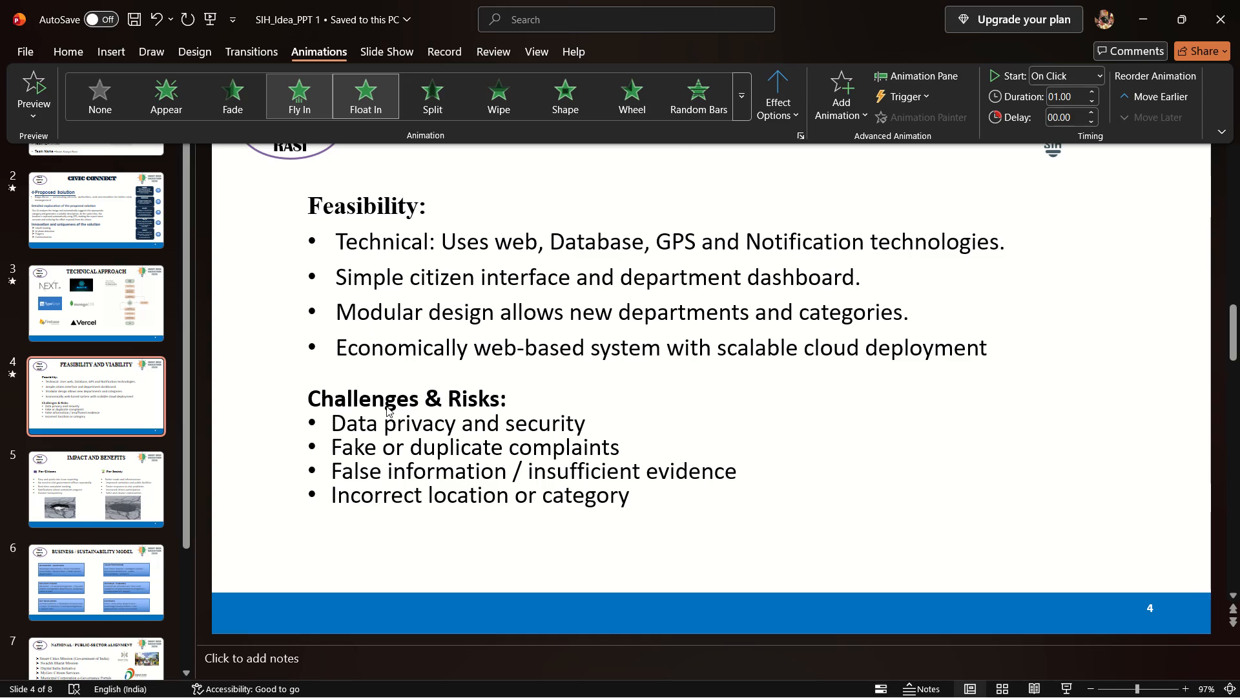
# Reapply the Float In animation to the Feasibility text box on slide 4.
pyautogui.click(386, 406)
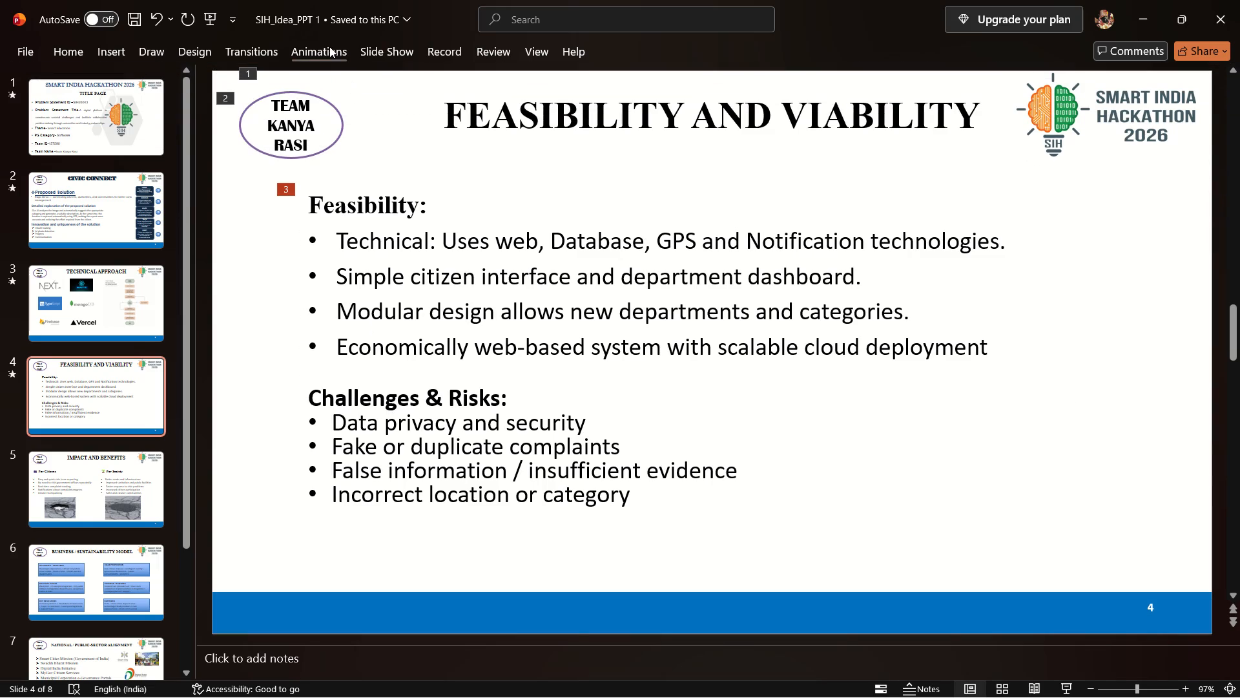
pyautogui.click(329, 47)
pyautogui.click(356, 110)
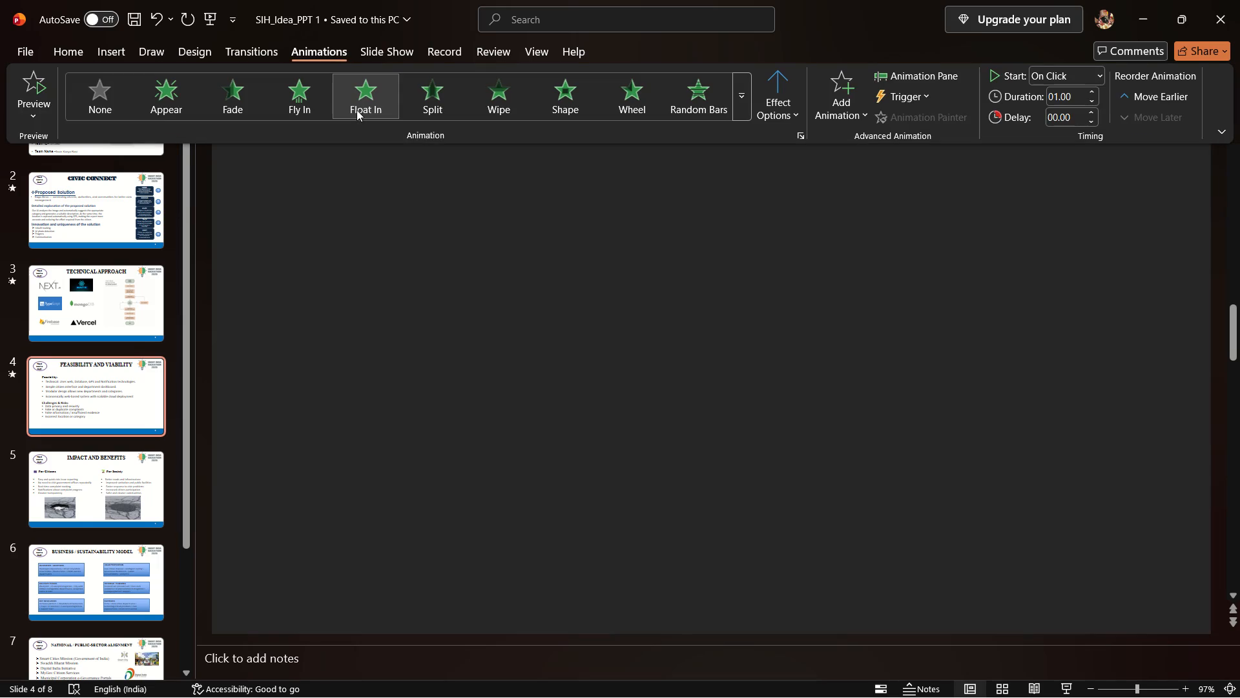
# Apply the Float In animation to the Challenges & Risks text box on slide 4.
pyautogui.click(392, 399)
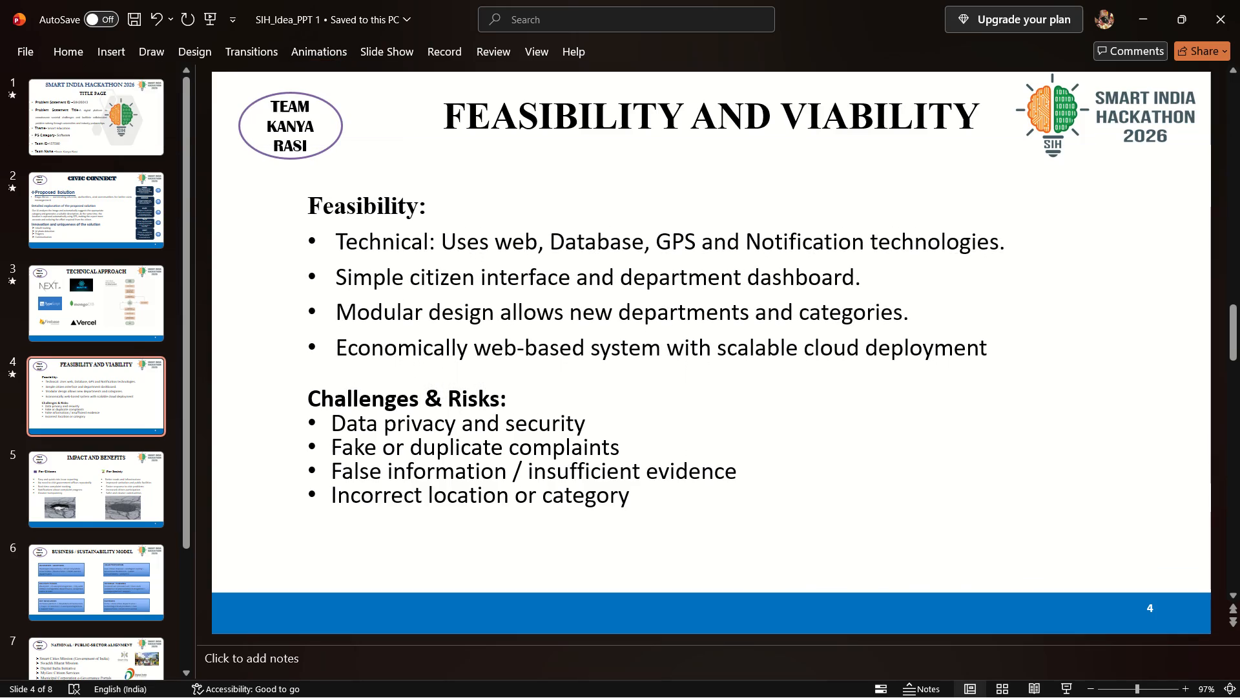
pyautogui.click(392, 399)
pyautogui.click(336, 55)
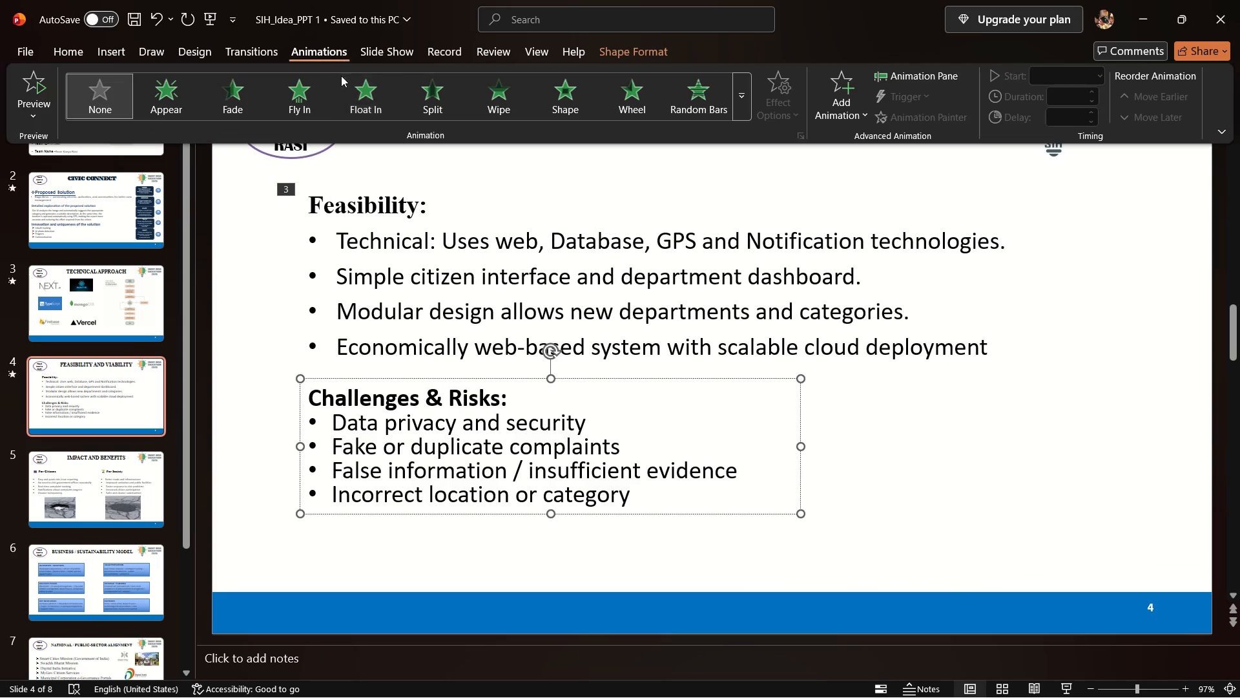
pyautogui.click(345, 89)
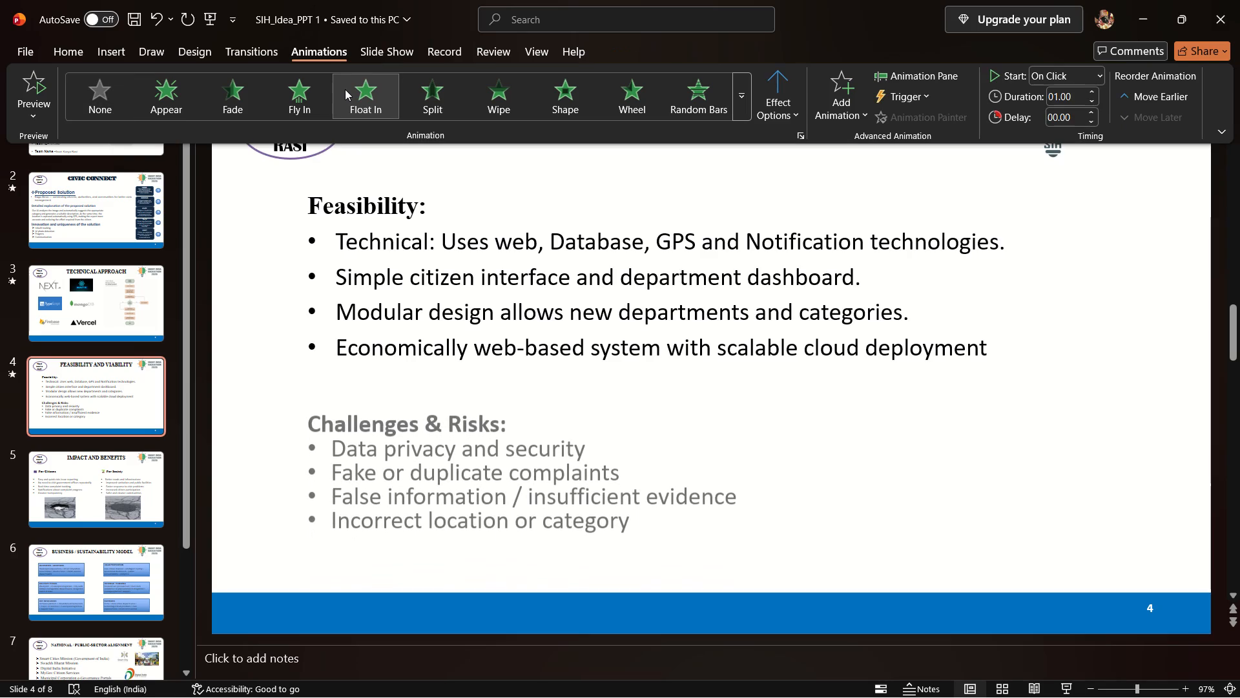
pyautogui.click(282, 363)
# Apply the Fly In animation to the IMPACT AND BENEFITS title on slide 5.
pyautogui.click(95, 502)
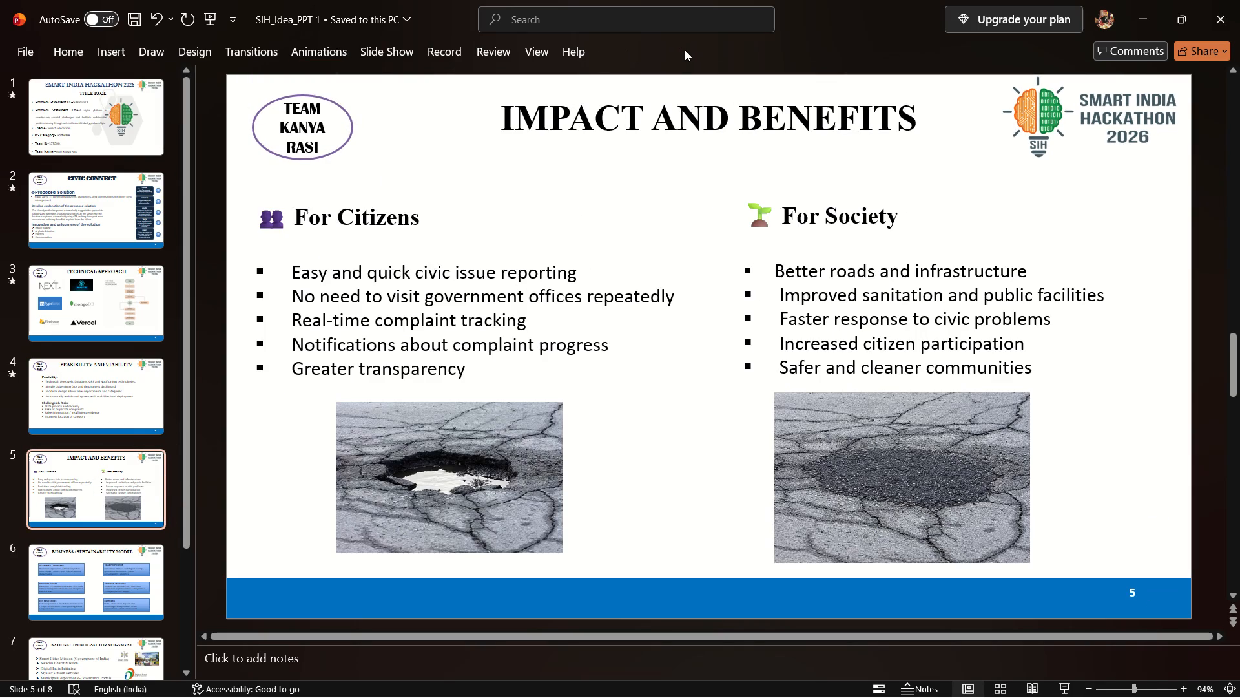
pyautogui.click(646, 108)
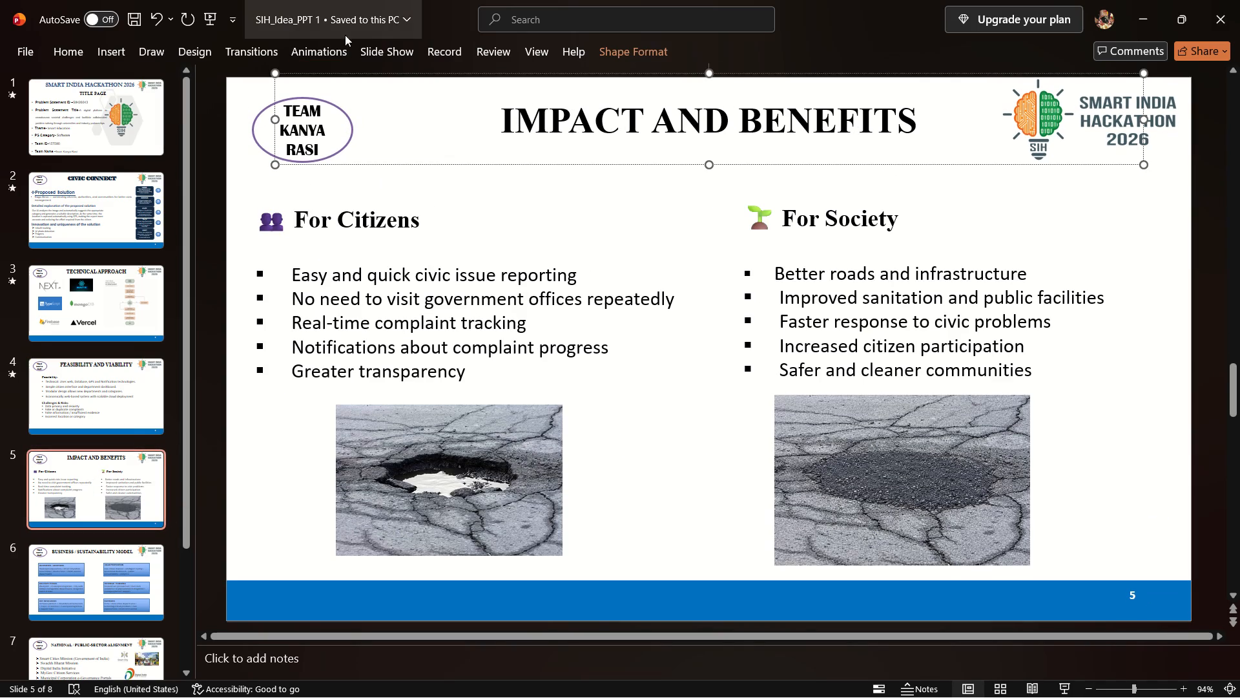
pyautogui.click(330, 52)
pyautogui.click(309, 92)
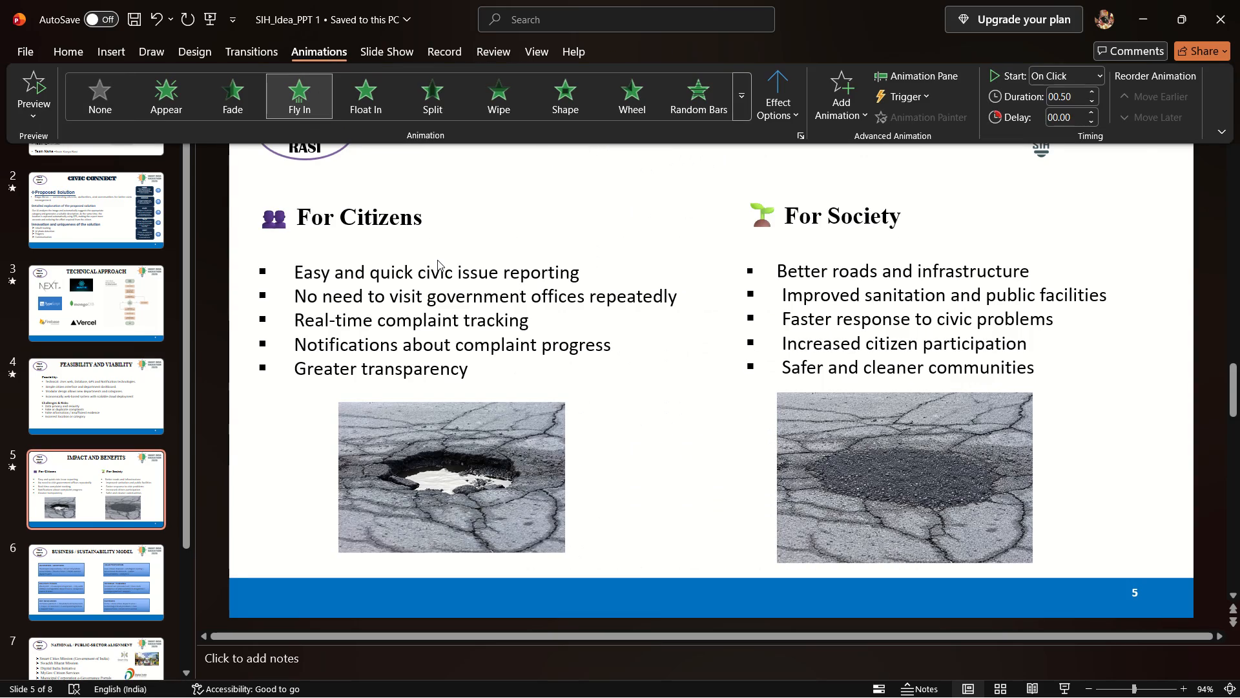
# Apply the Float In animation to the For Citizens text box on slide 5.
pyautogui.click(375, 220)
pyautogui.click(375, 220)
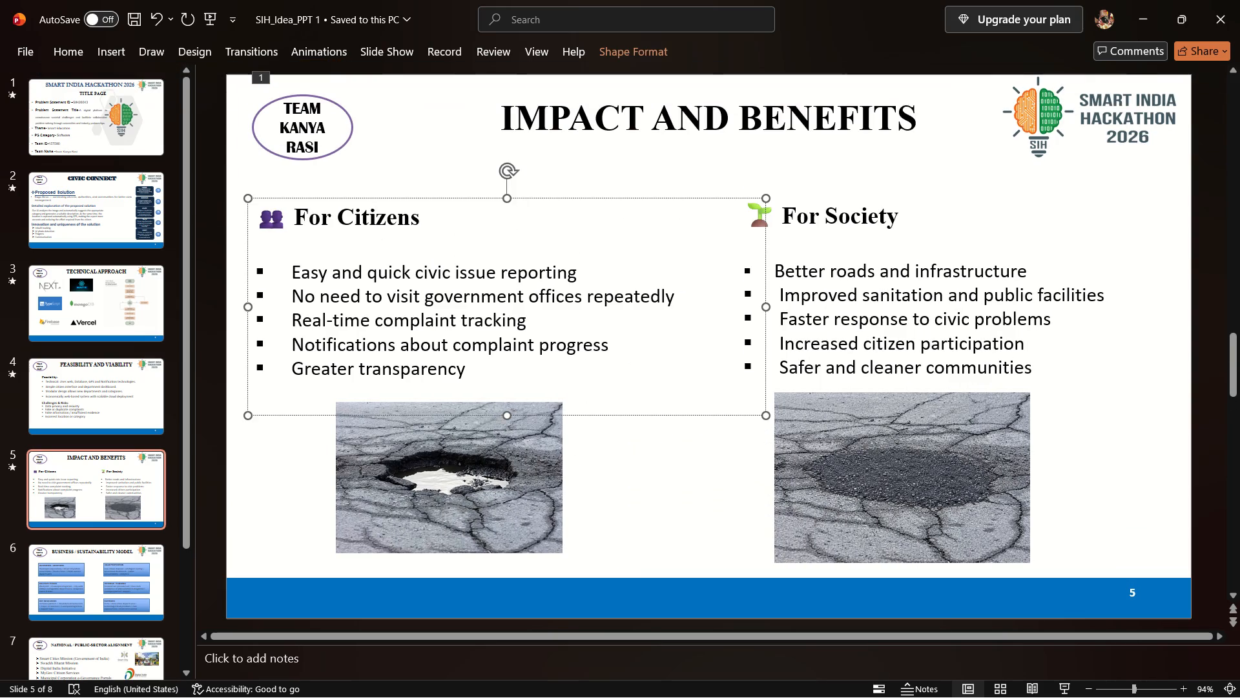
pyautogui.click(335, 50)
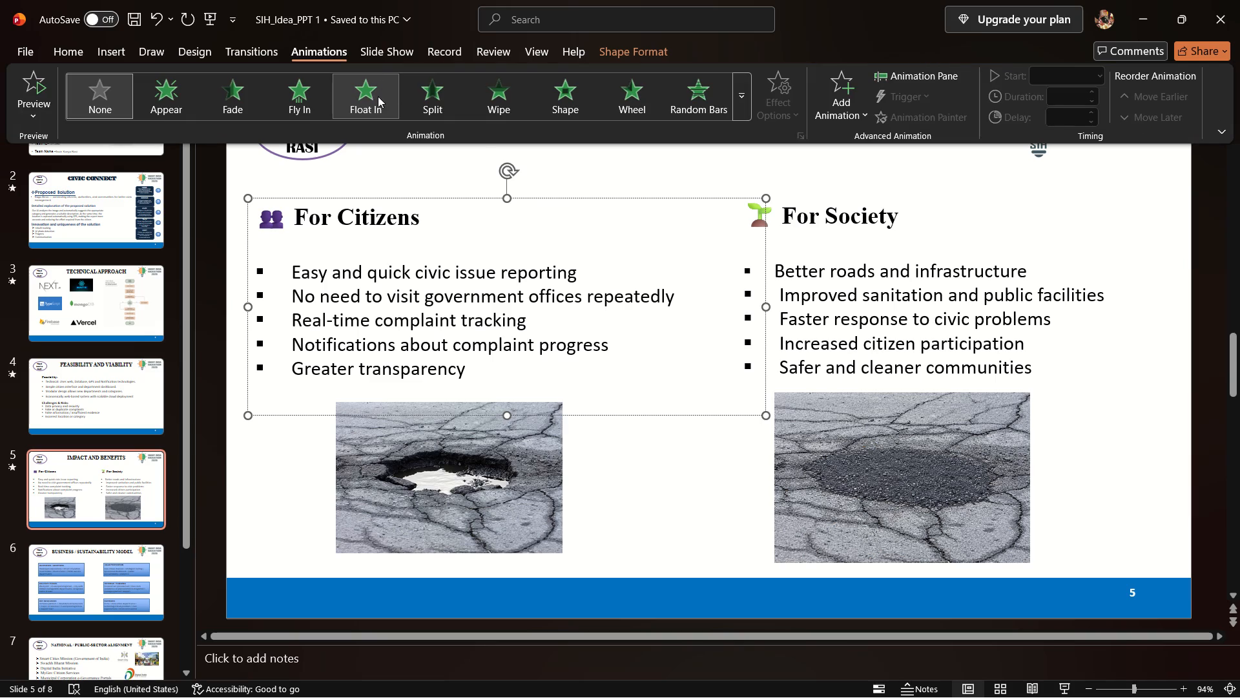
pyautogui.click(376, 96)
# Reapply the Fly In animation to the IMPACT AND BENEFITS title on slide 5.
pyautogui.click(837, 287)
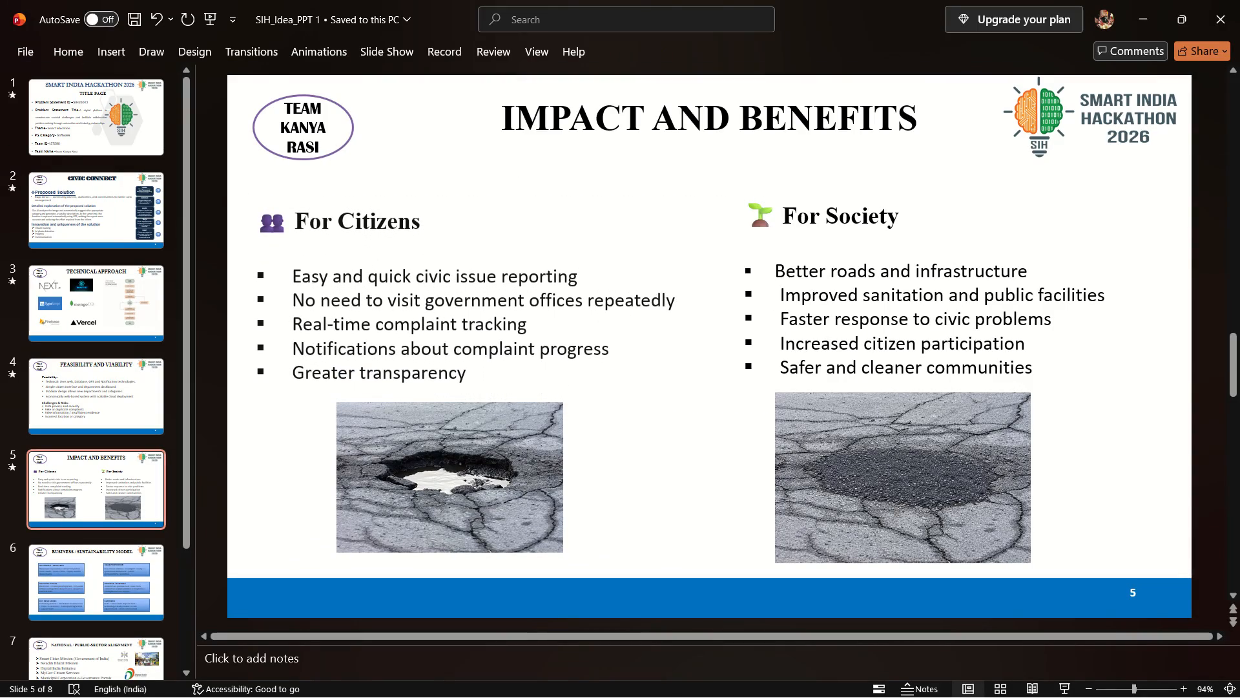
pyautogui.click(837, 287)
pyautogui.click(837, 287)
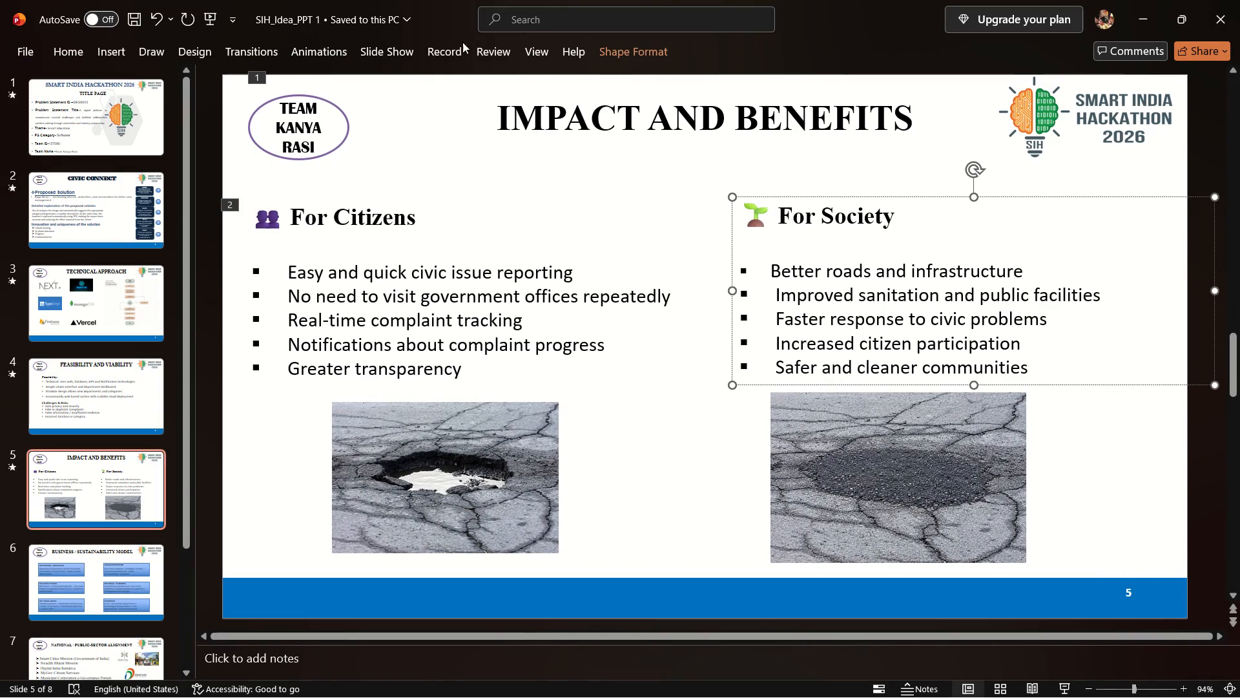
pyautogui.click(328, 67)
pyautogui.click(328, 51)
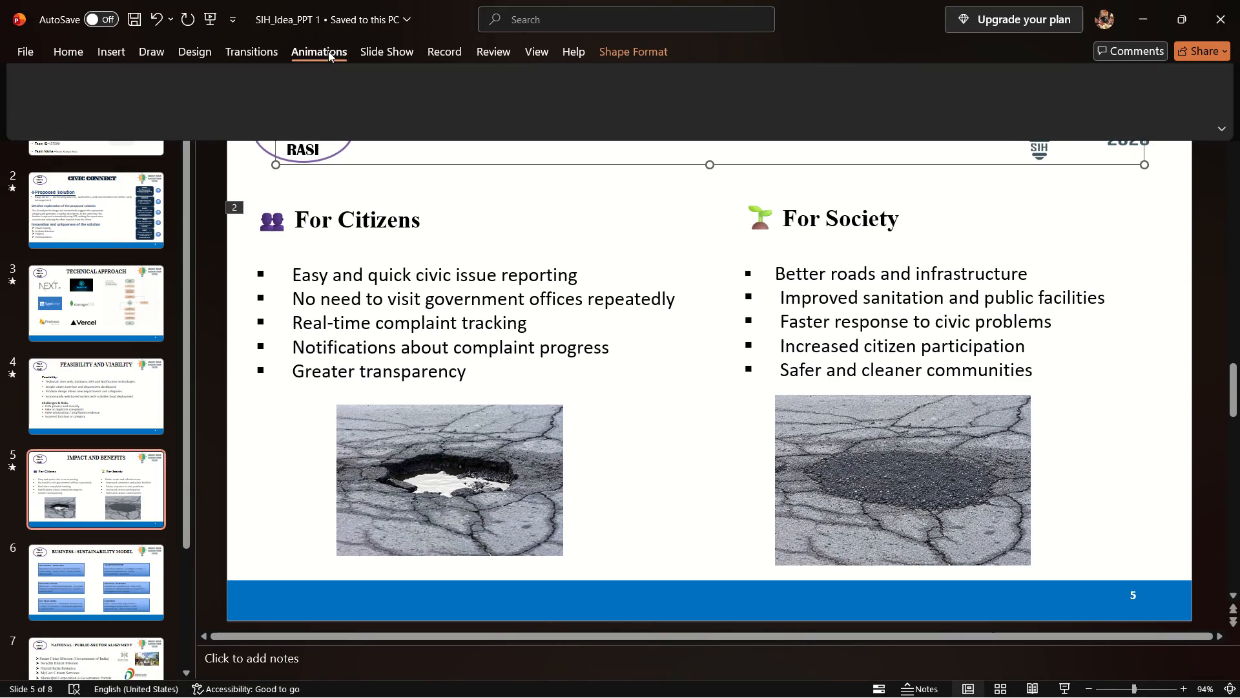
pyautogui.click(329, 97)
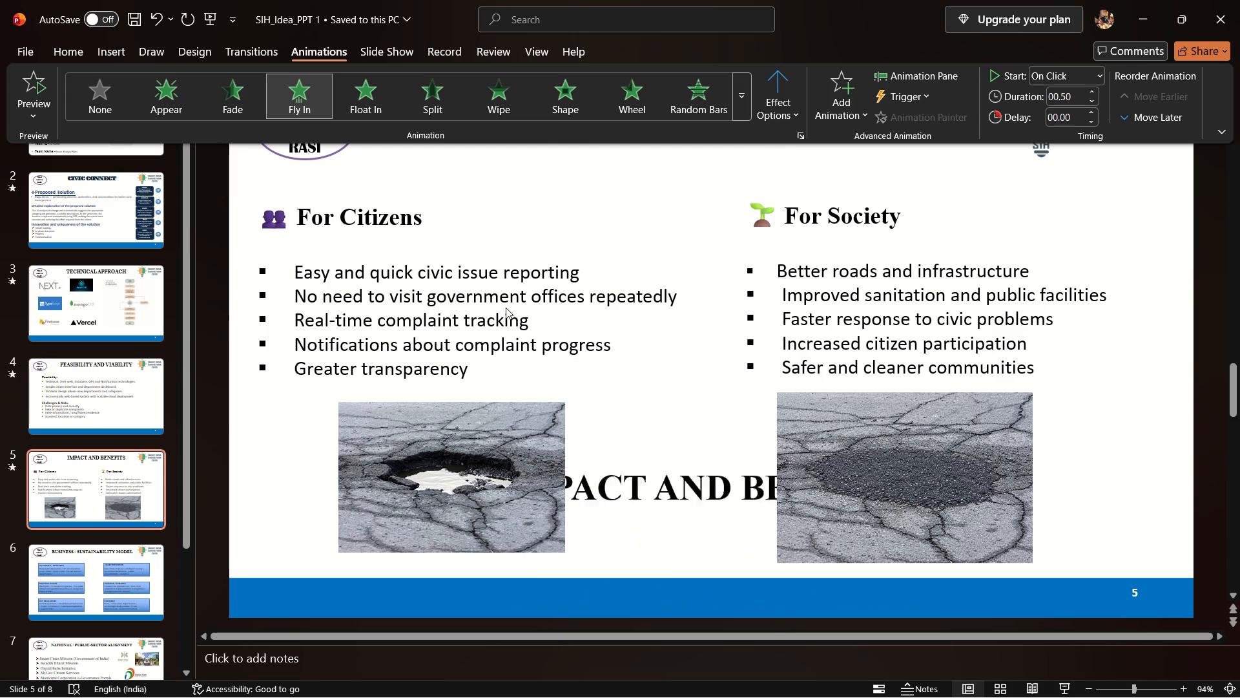
# Apply the Fly In animation to the For Society text box on slide 5.
pyautogui.click(869, 253)
pyautogui.moveTo(869, 253); pyautogui.dragTo(340, 53)
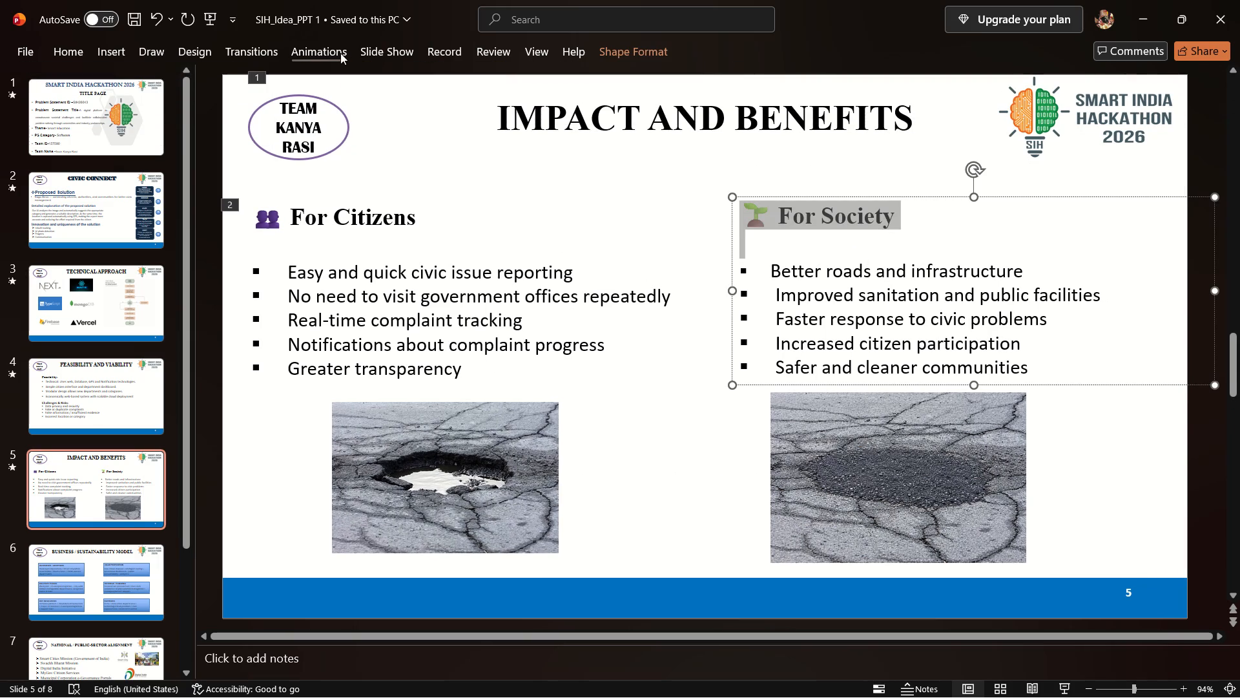
pyautogui.click(340, 53)
pyautogui.click(285, 111)
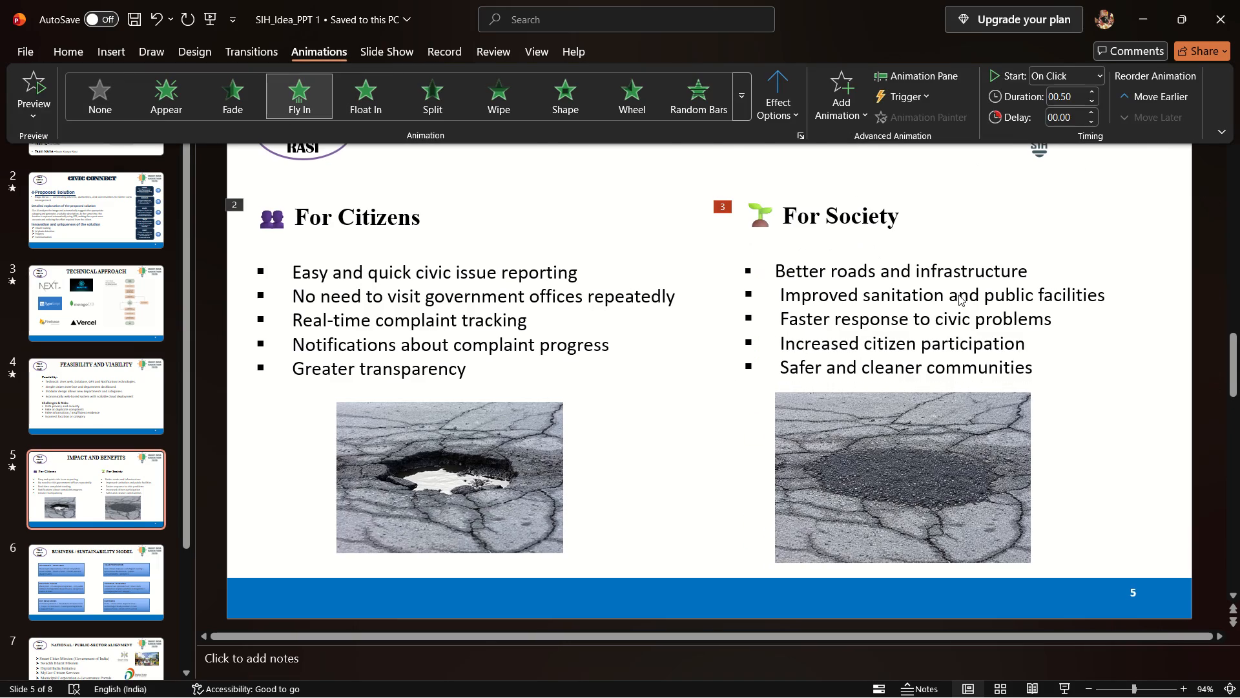
# Apply the Fly In animation to the whole For Society text box, including its bullet points, on slide 5.
pyautogui.click(958, 295)
pyautogui.click(931, 277)
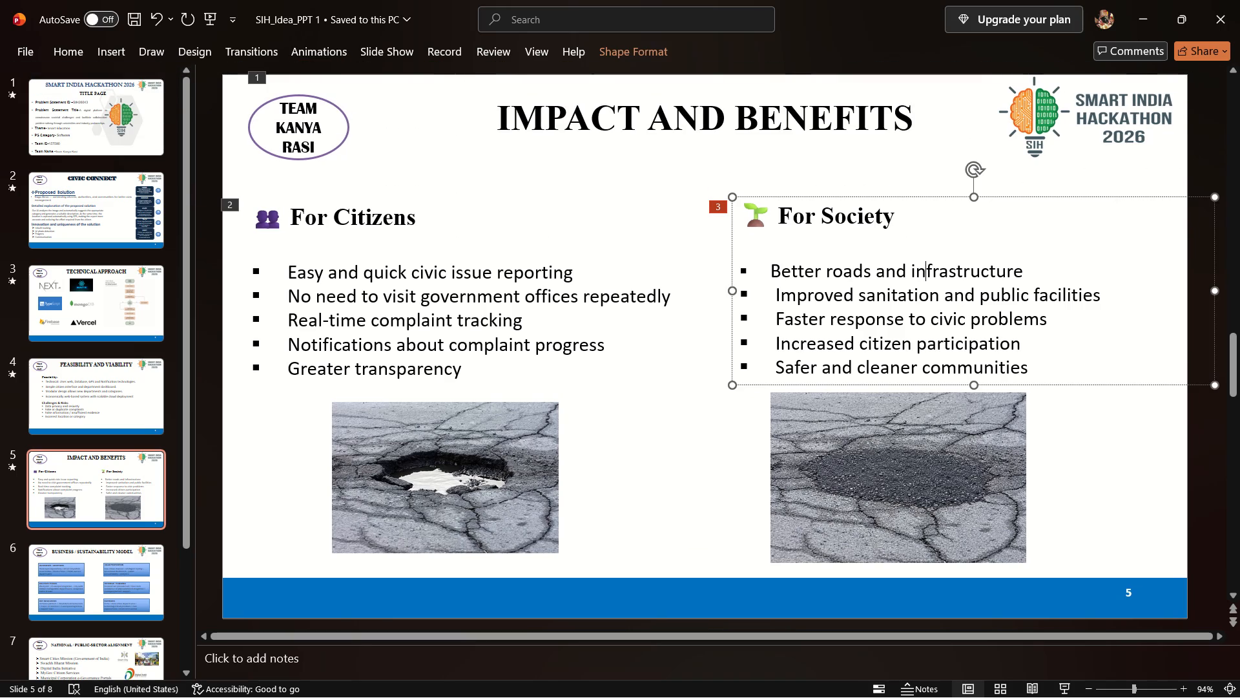
pyautogui.click(347, 43)
pyautogui.click(322, 91)
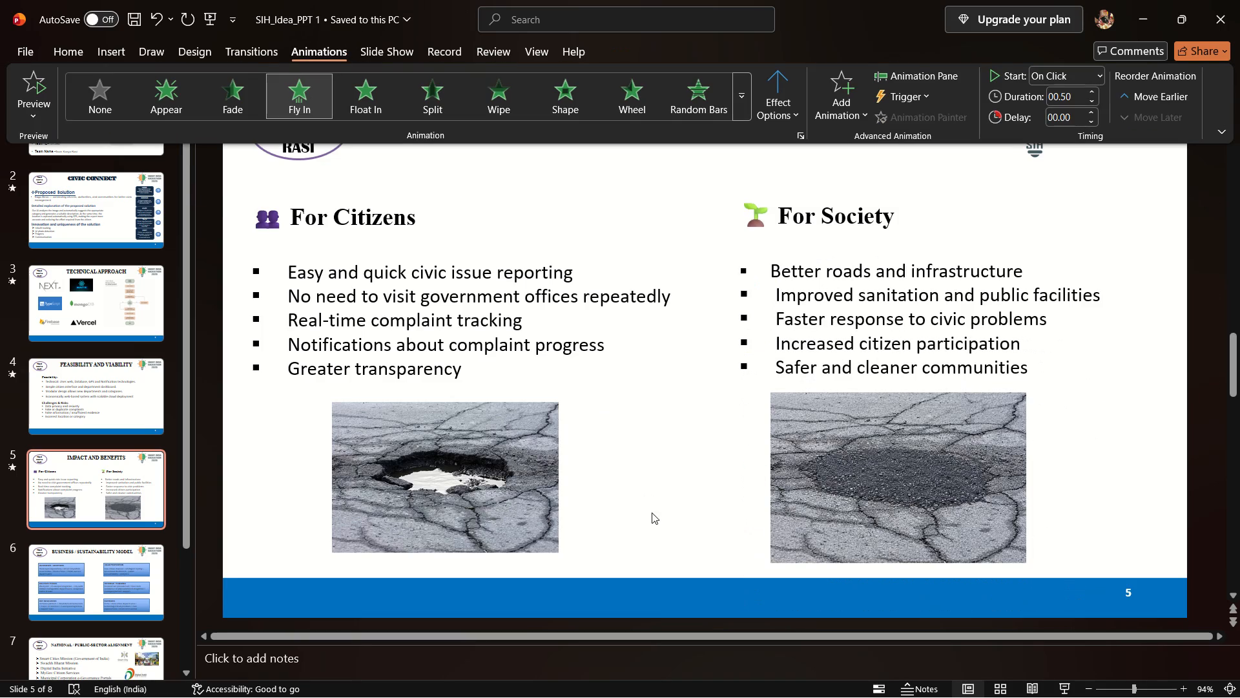
# Apply the Fly In animation to the open pothole picture below the For Citizens list on slide 5.
pyautogui.click(526, 483)
pyautogui.click(506, 462)
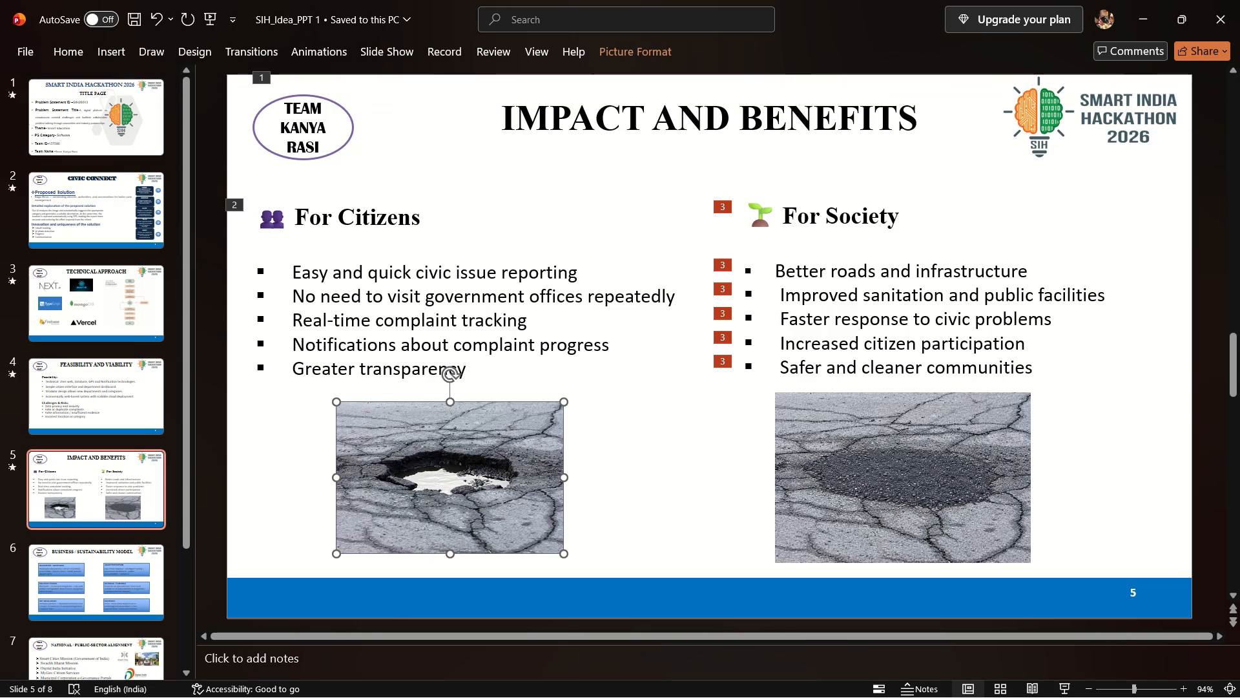
pyautogui.click(311, 46)
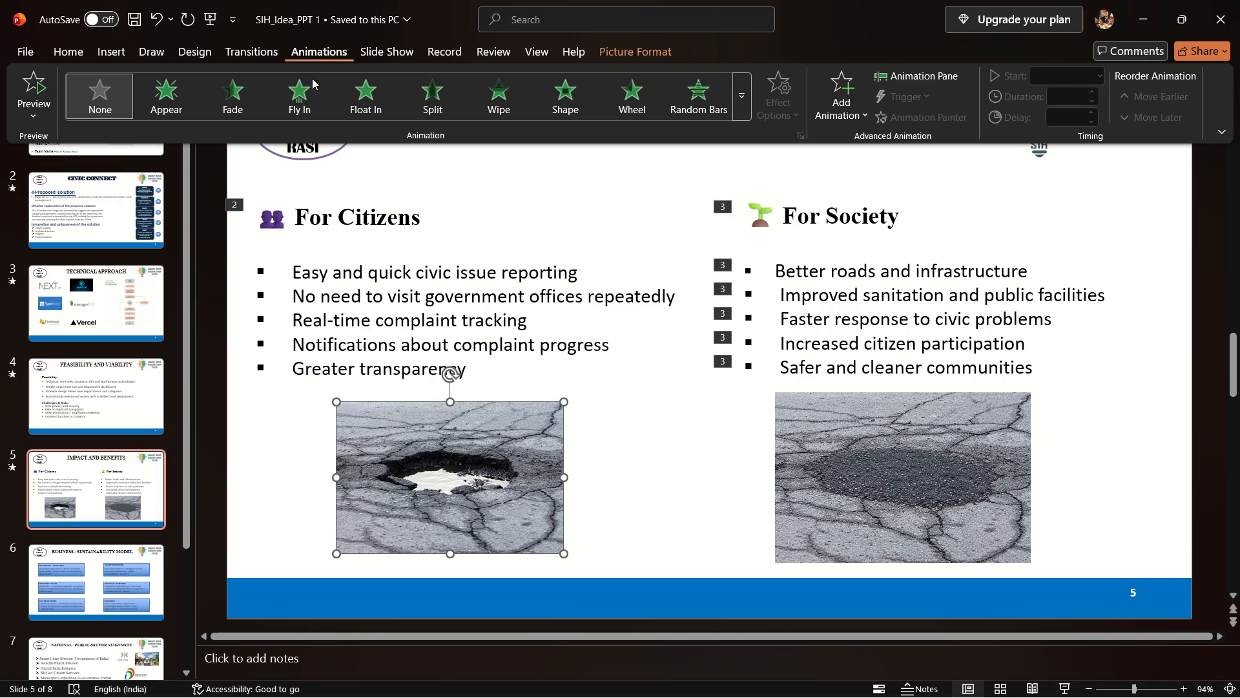
pyautogui.click(308, 105)
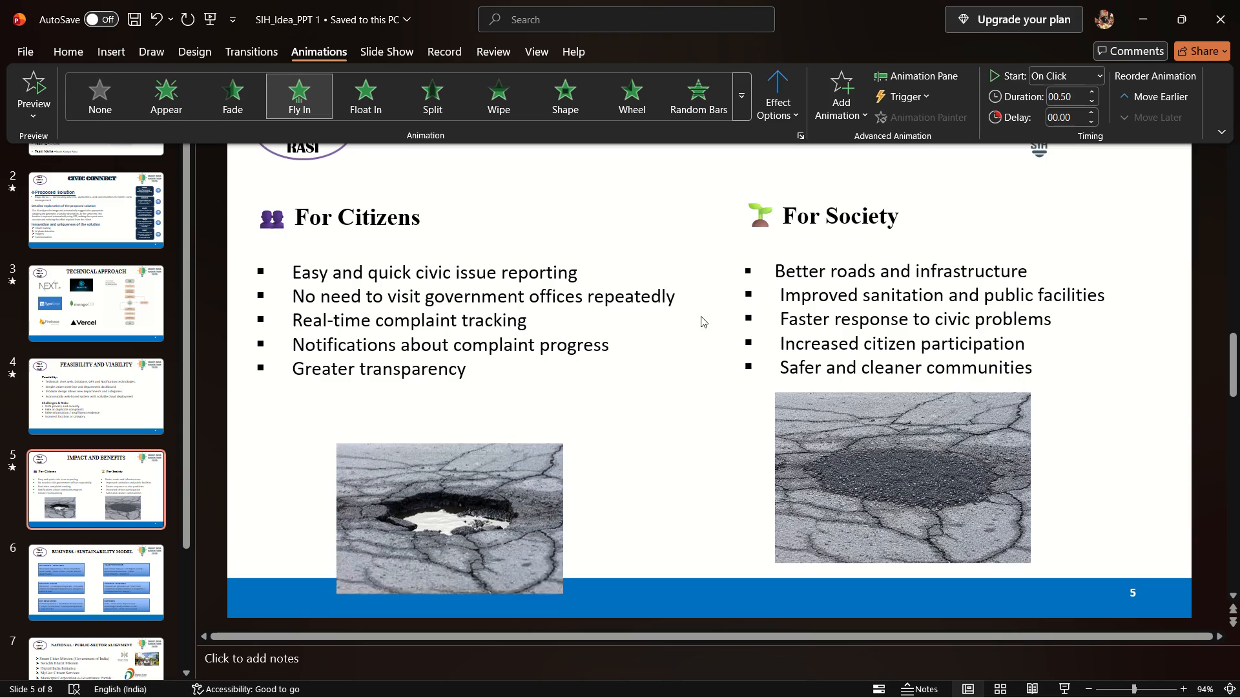
# Apply the Float In animation to the repaired road picture below the For Society list on slide 5.
pyautogui.click(851, 427)
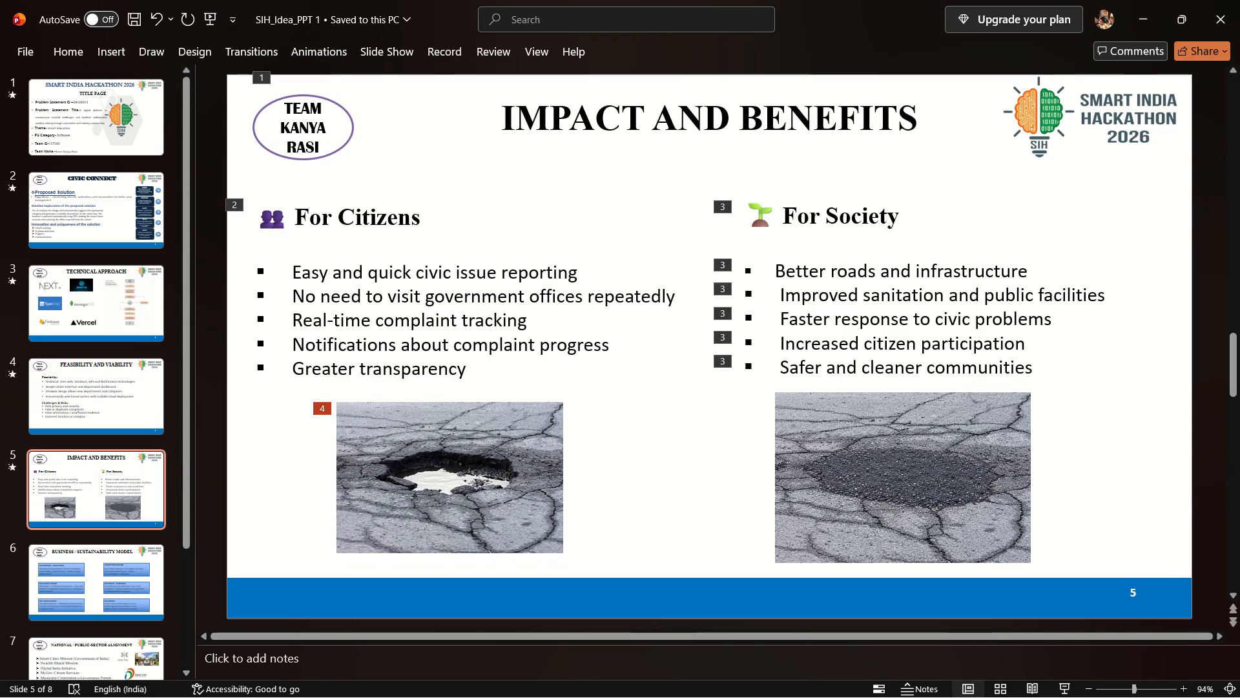
pyautogui.click(424, 429)
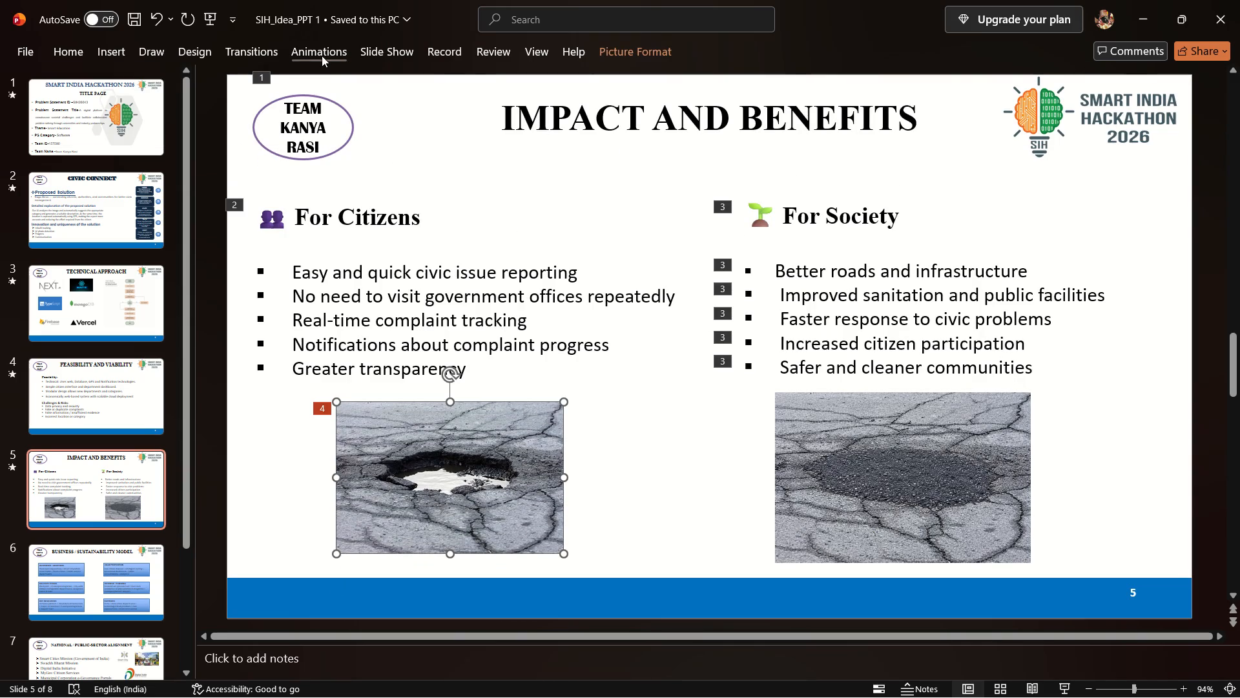
pyautogui.click(933, 522)
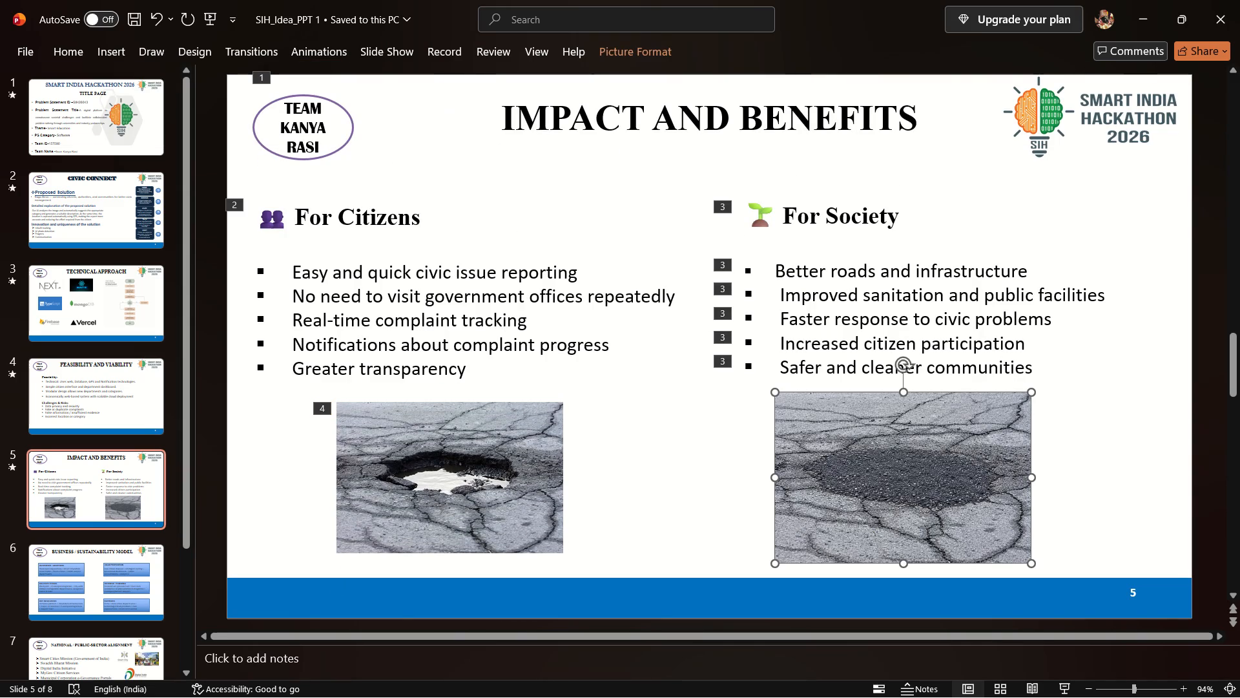
pyautogui.doubleClick(313, 30)
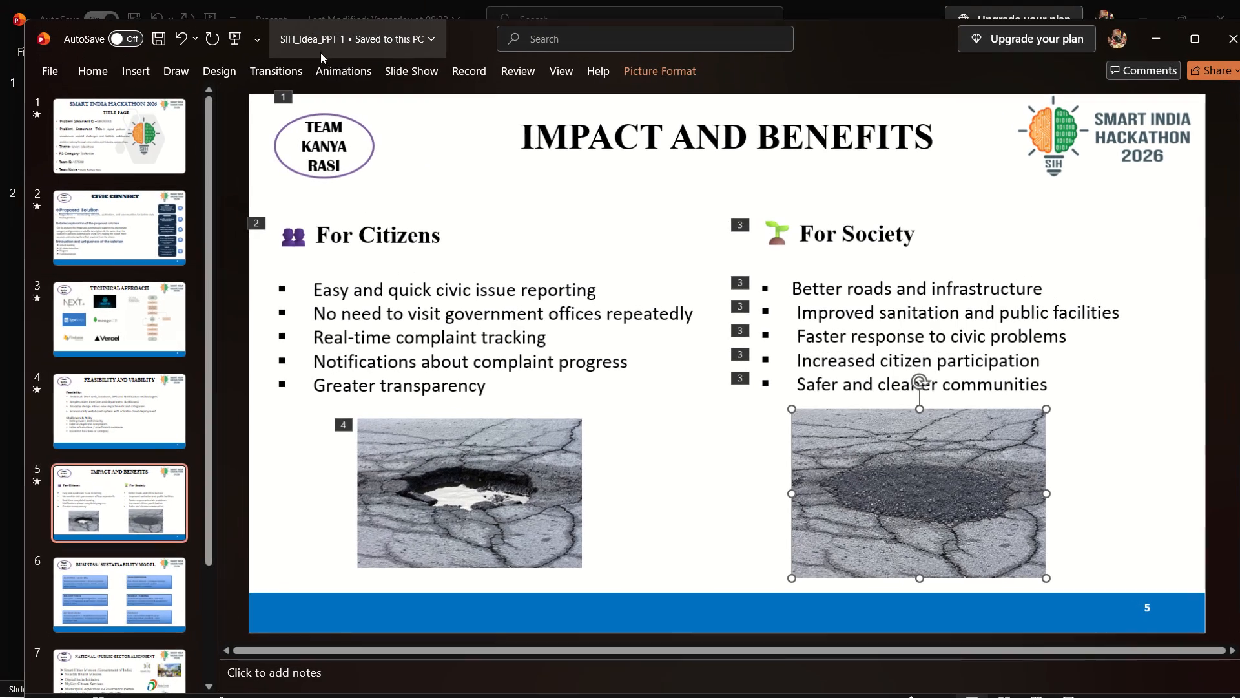
pyautogui.doubleClick(352, 56)
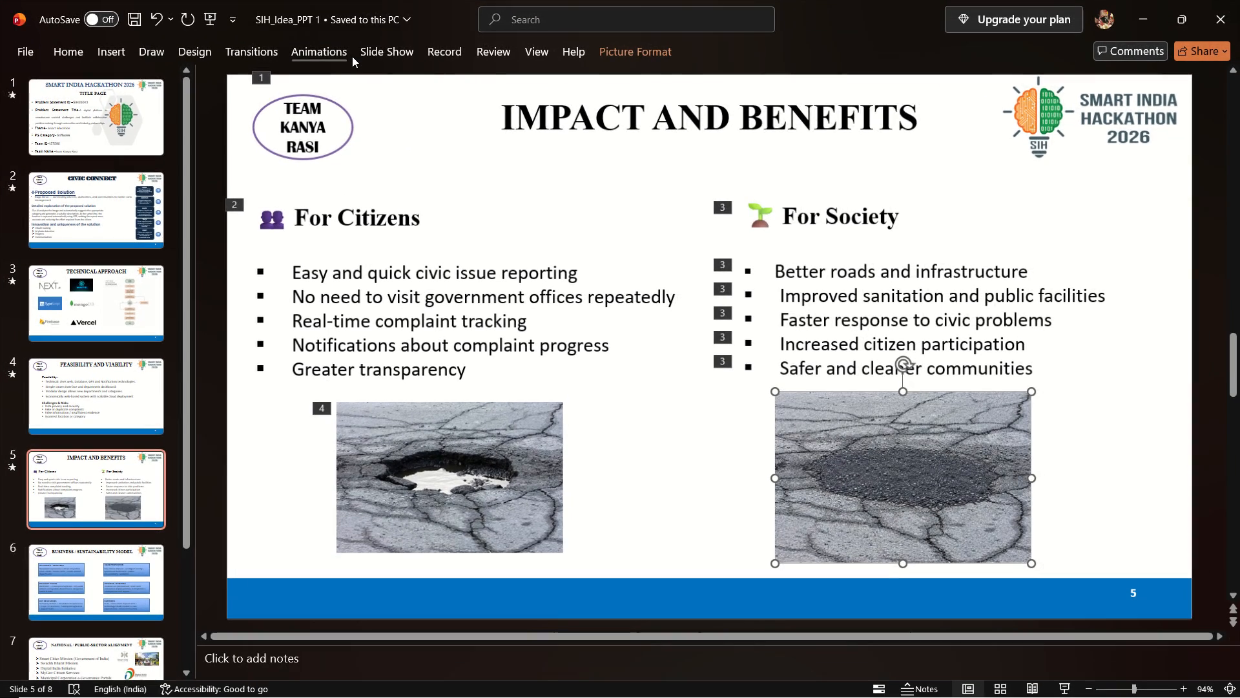
pyautogui.click(352, 56)
pyautogui.click(365, 110)
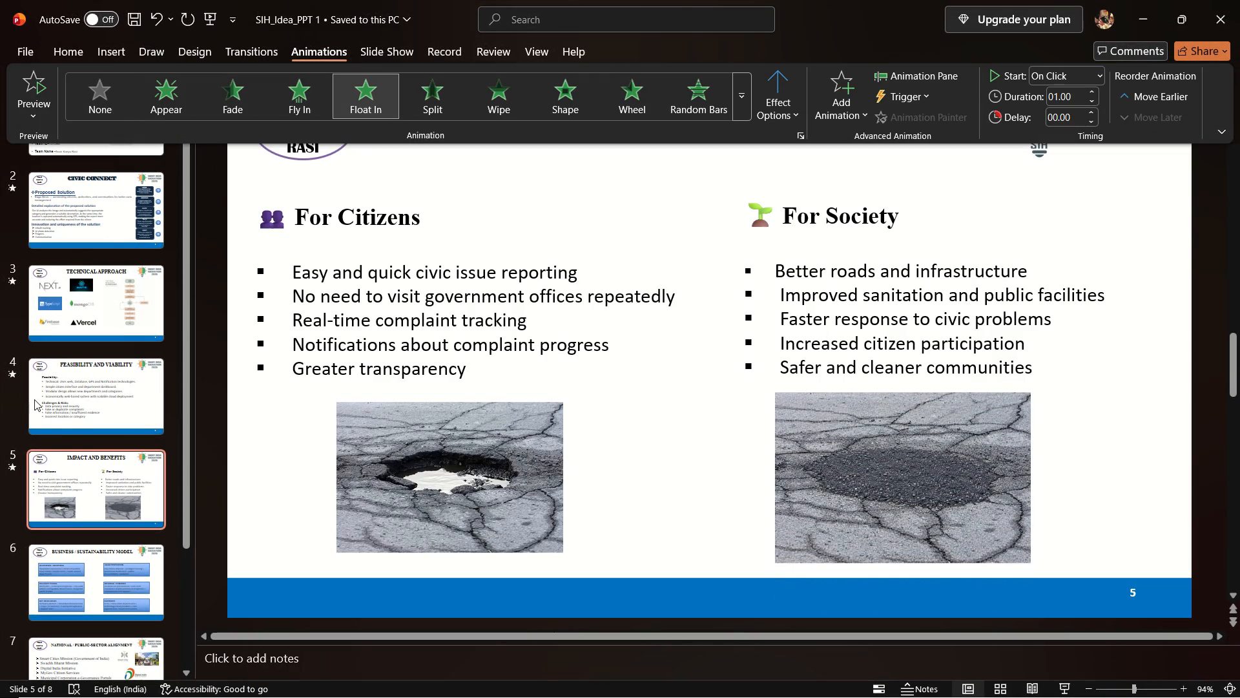
# Apply the Fly In animation to the BUSINESS / SUSTAINABILITY MODEL title on slide 6.
pyautogui.scroll(-5, 70, 455)
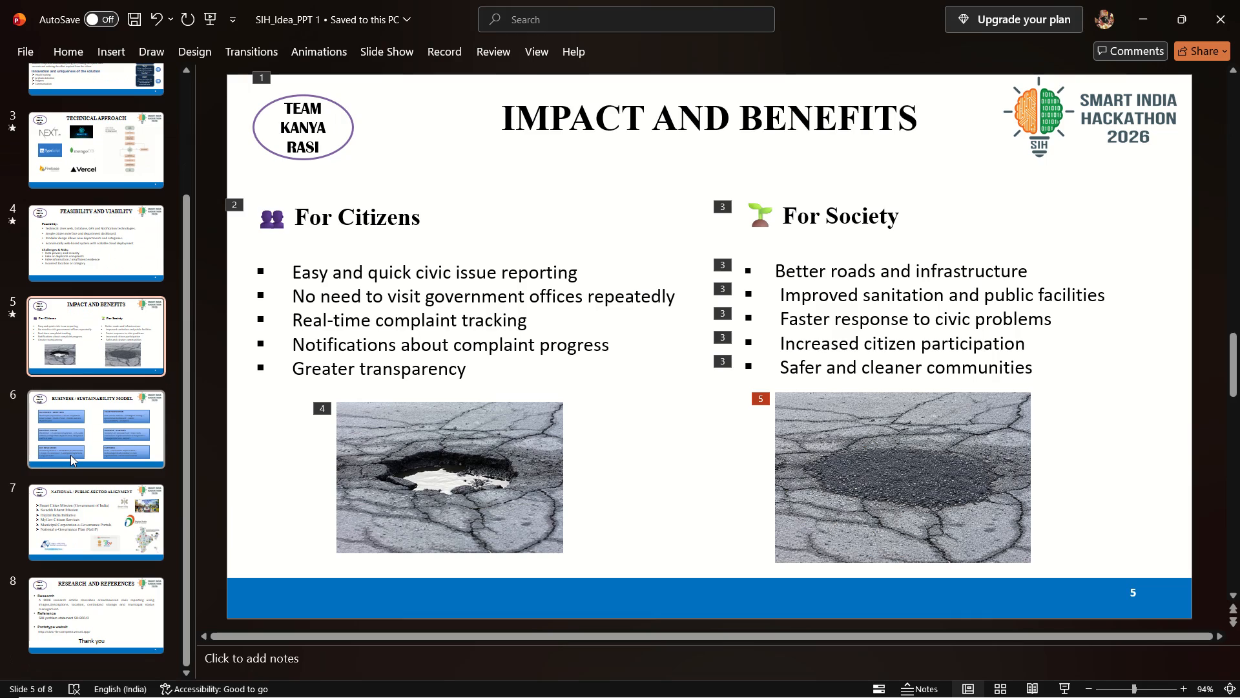
pyautogui.click(70, 455)
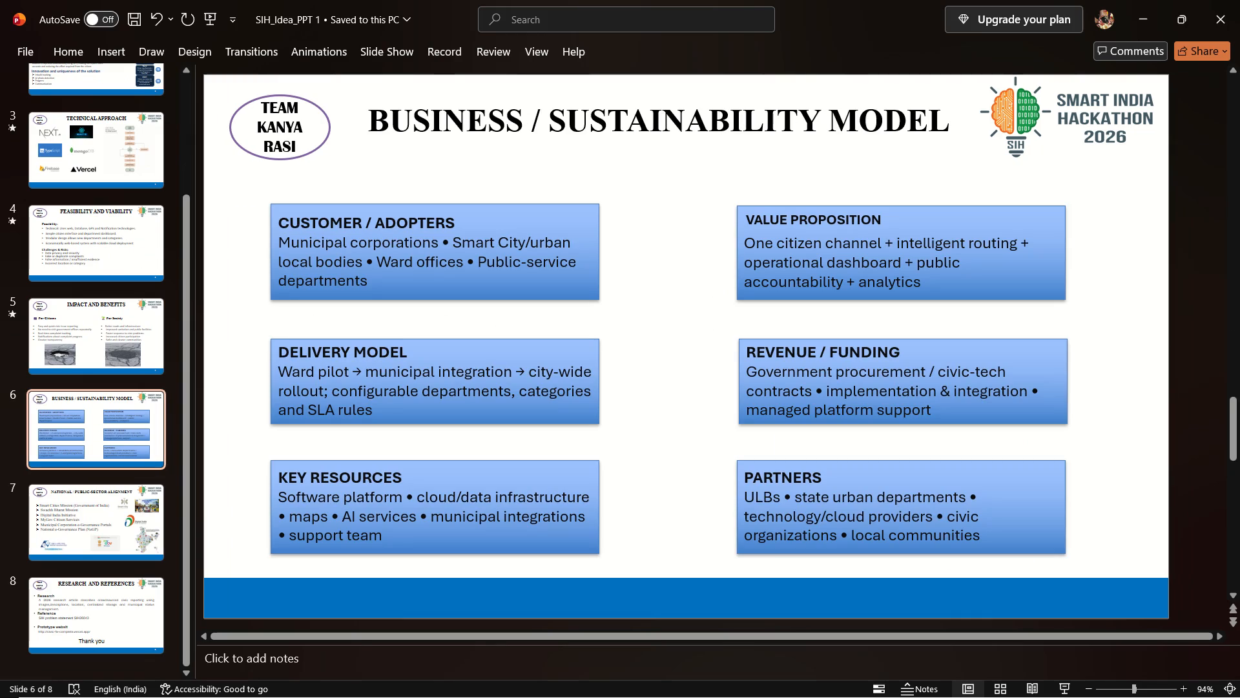
pyautogui.click(575, 114)
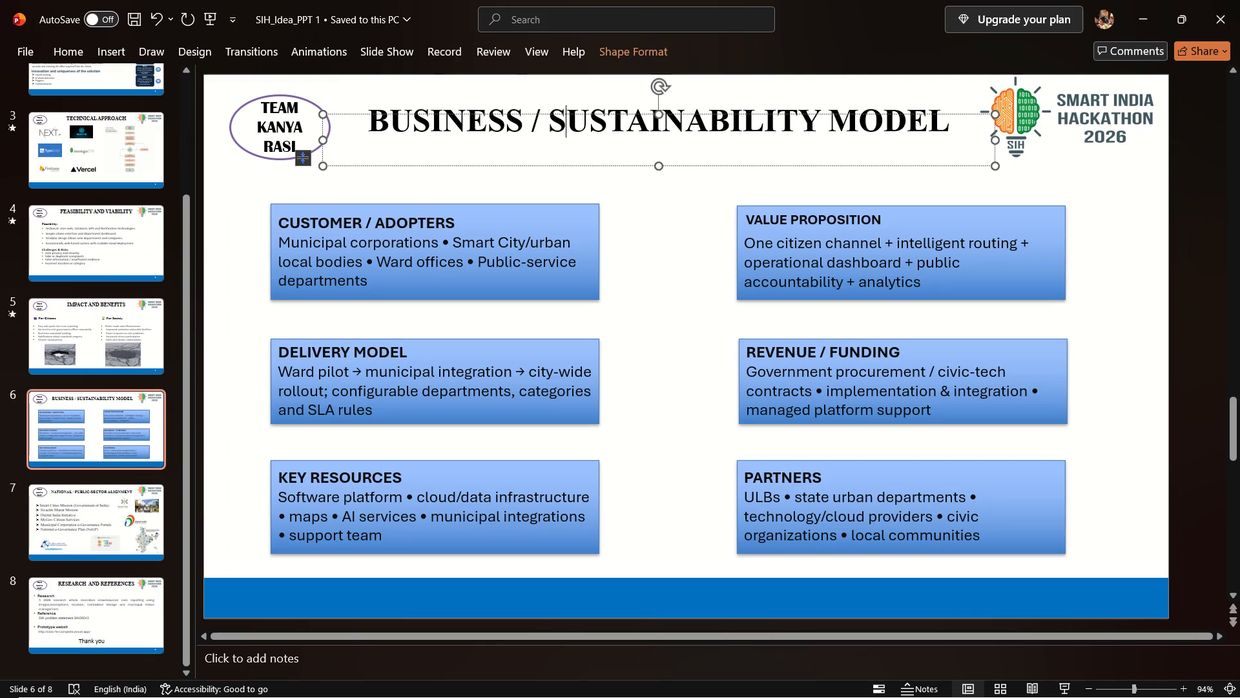
pyautogui.click(329, 41)
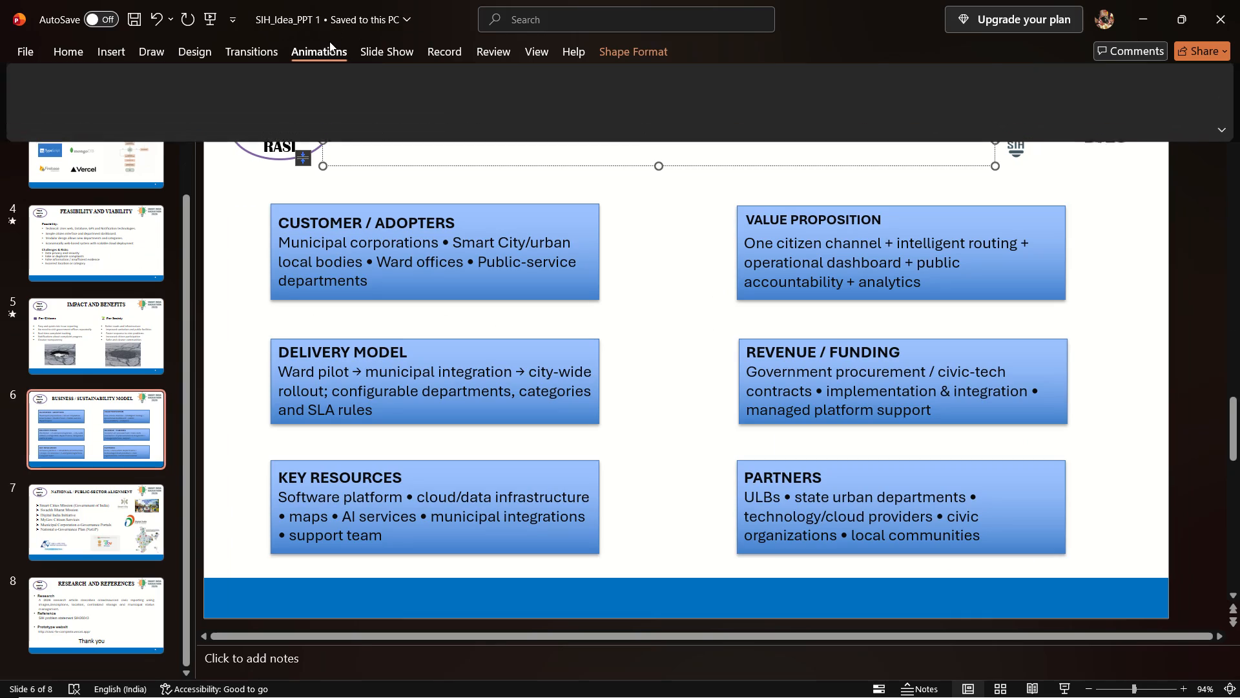
pyautogui.click(300, 101)
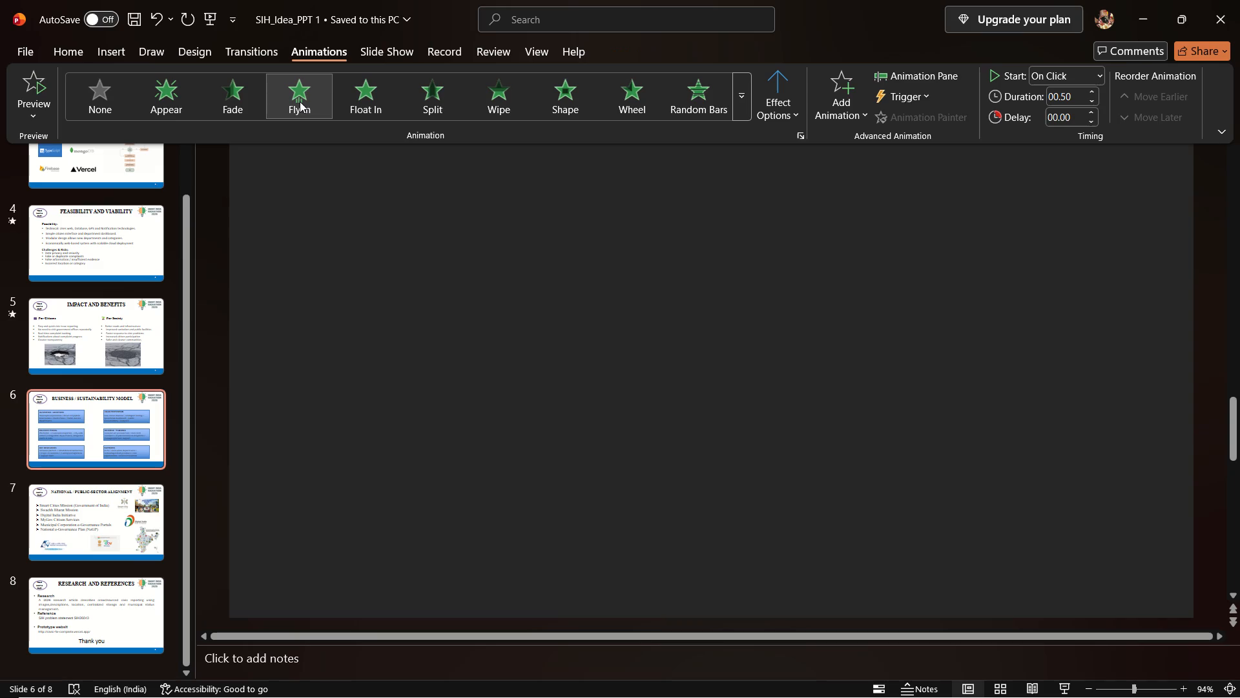
pyautogui.click(544, 301)
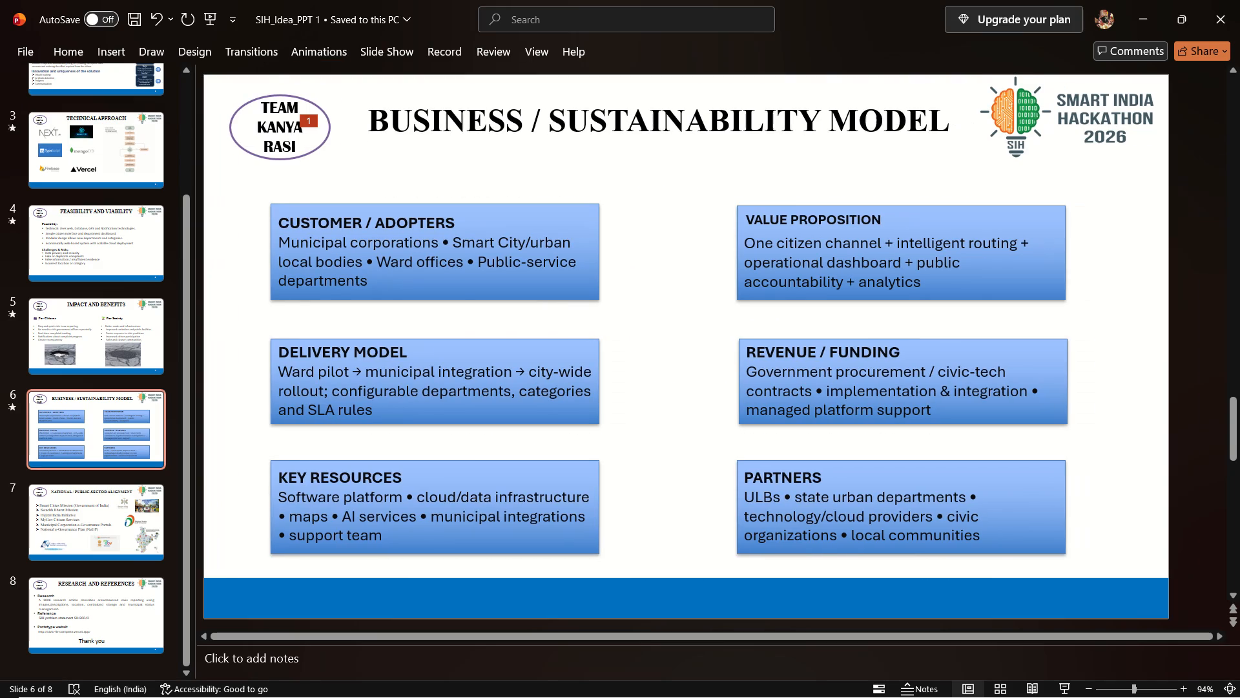
# Apply the Fly In animation to the TEAM KANYA RASI oval on slide 6.
pyautogui.click(312, 135)
pyautogui.click(302, 52)
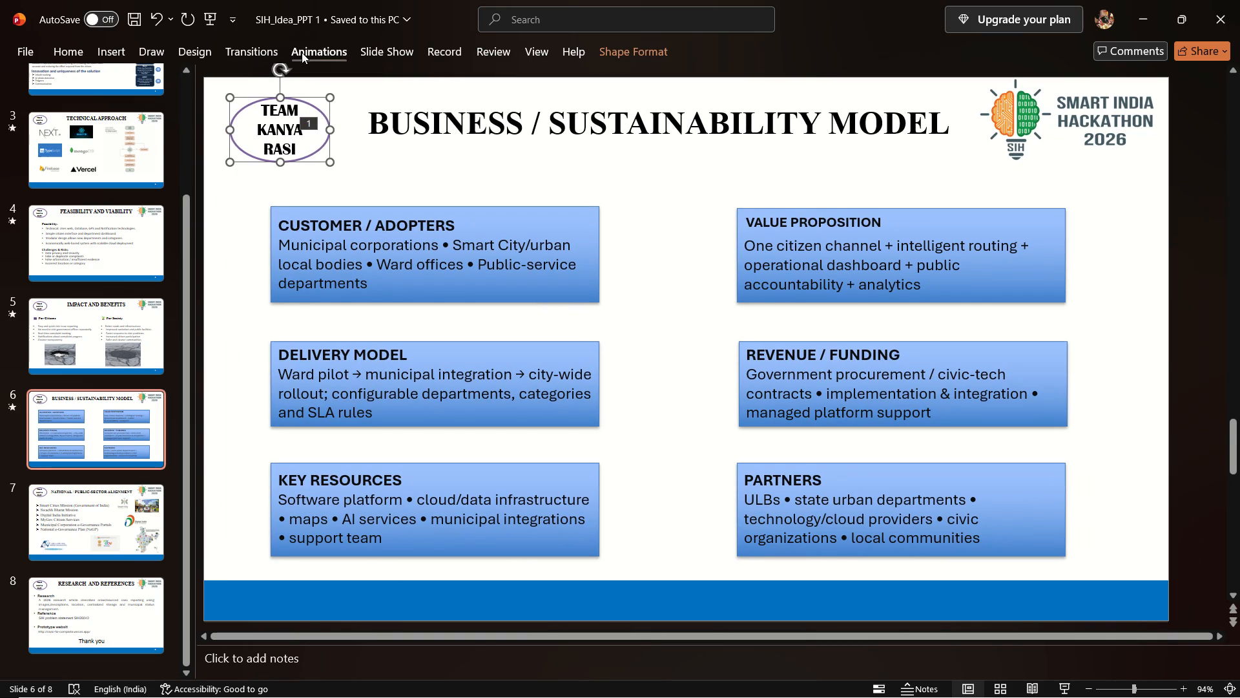
pyautogui.click(300, 80)
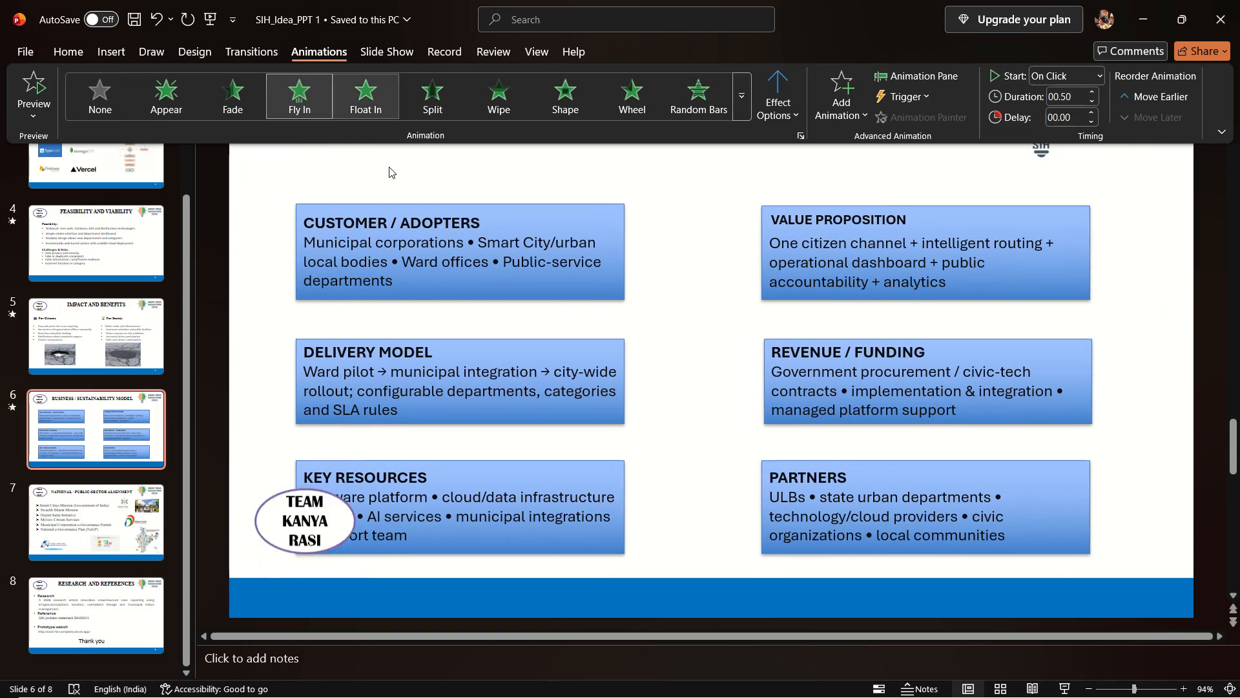
pyautogui.click(592, 291)
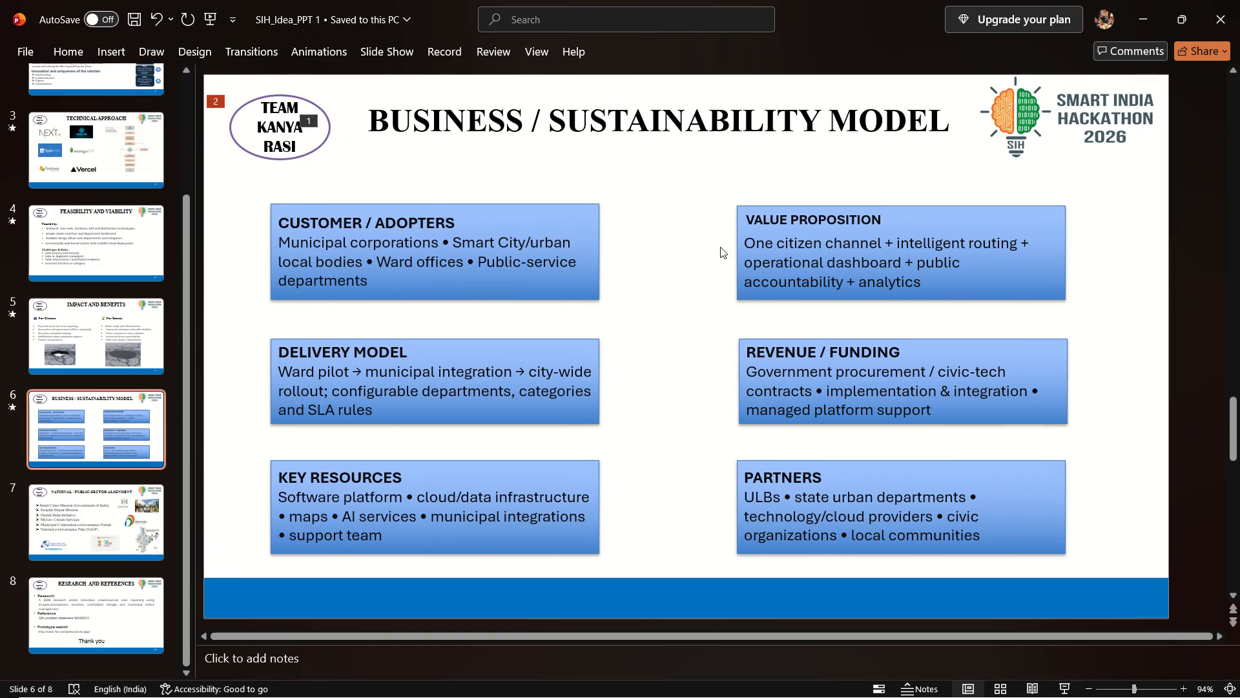
# Apply the Fly In animation to the CUSTOMER / ADOPTERS box on slide 6.
pyautogui.click(593, 240)
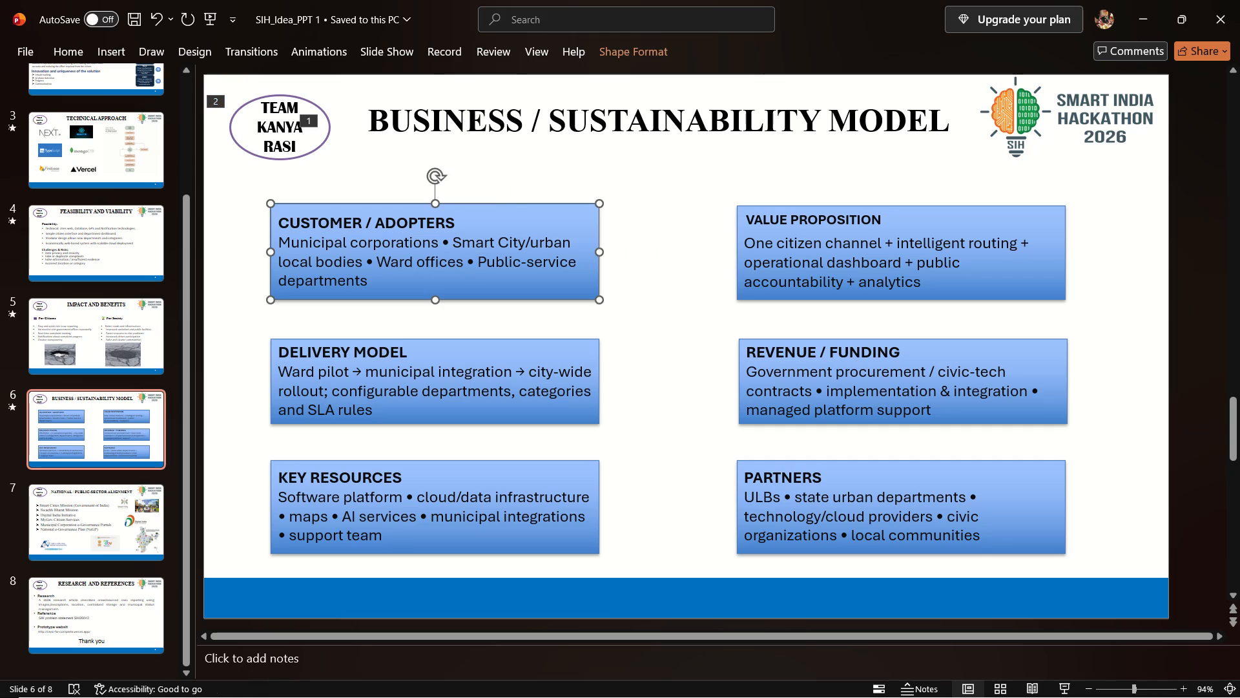
pyautogui.click(346, 47)
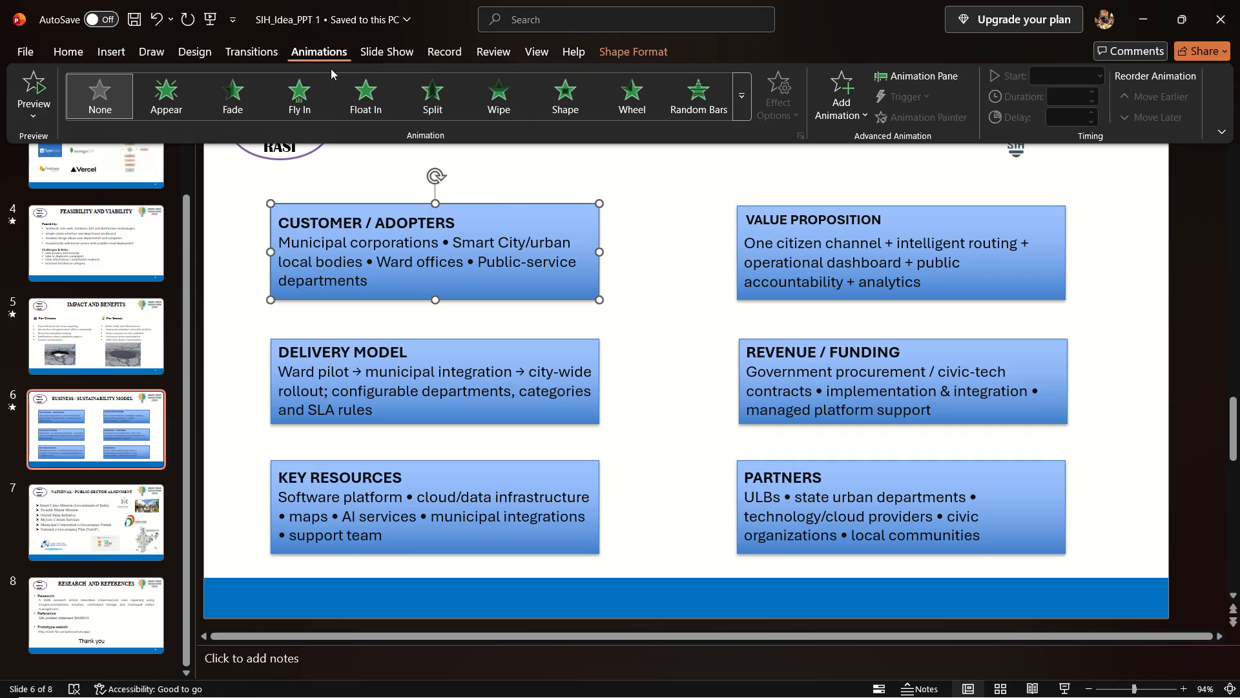
pyautogui.click(309, 100)
pyautogui.click(586, 229)
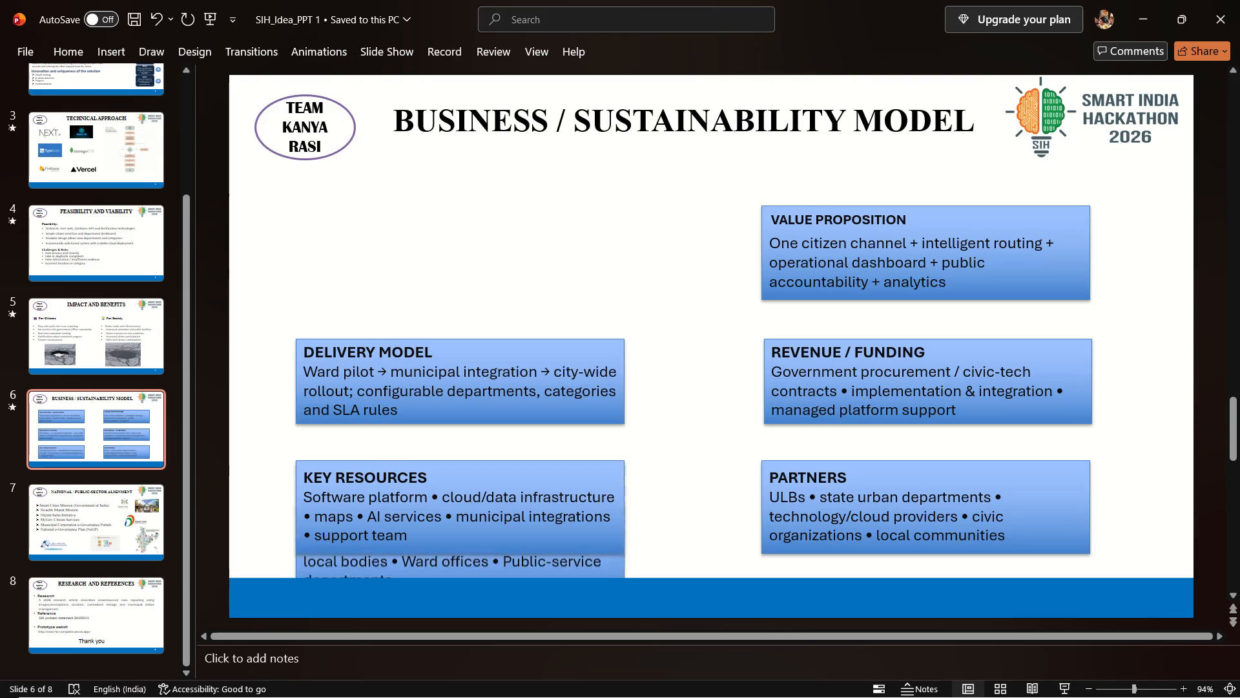
# Apply the Fly In animation to the VALUE PROPOSITION box on slide 6.
pyautogui.click(876, 267)
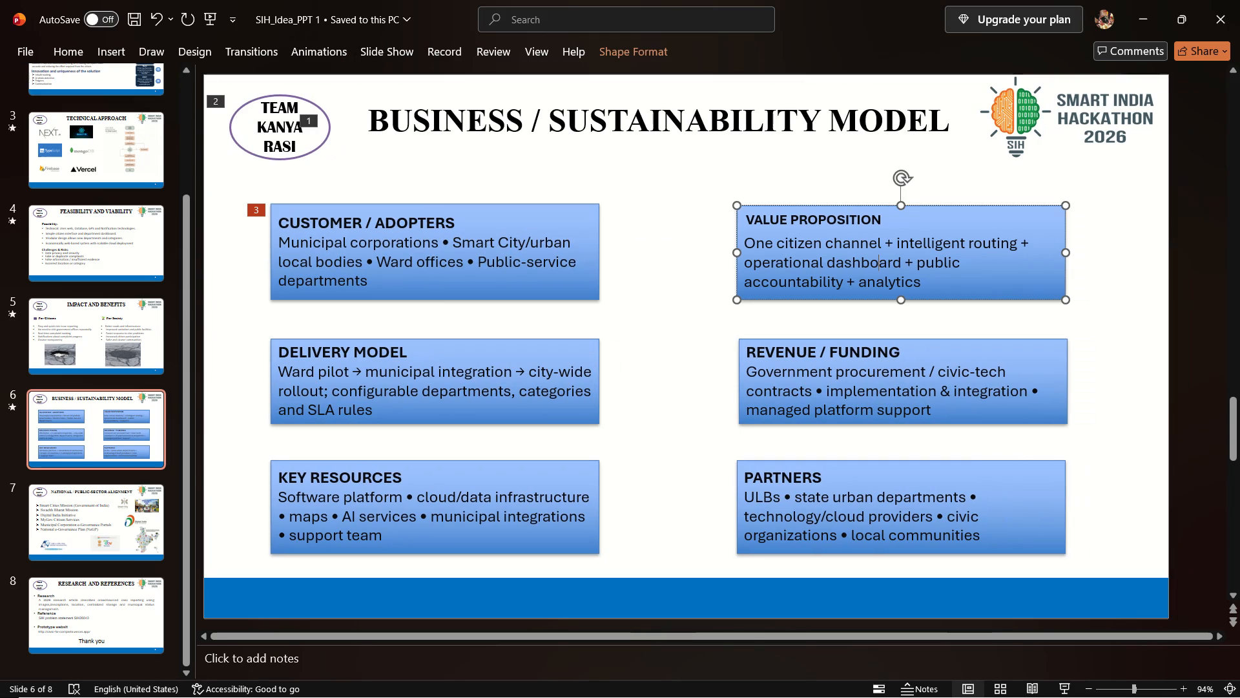
pyautogui.click(318, 45)
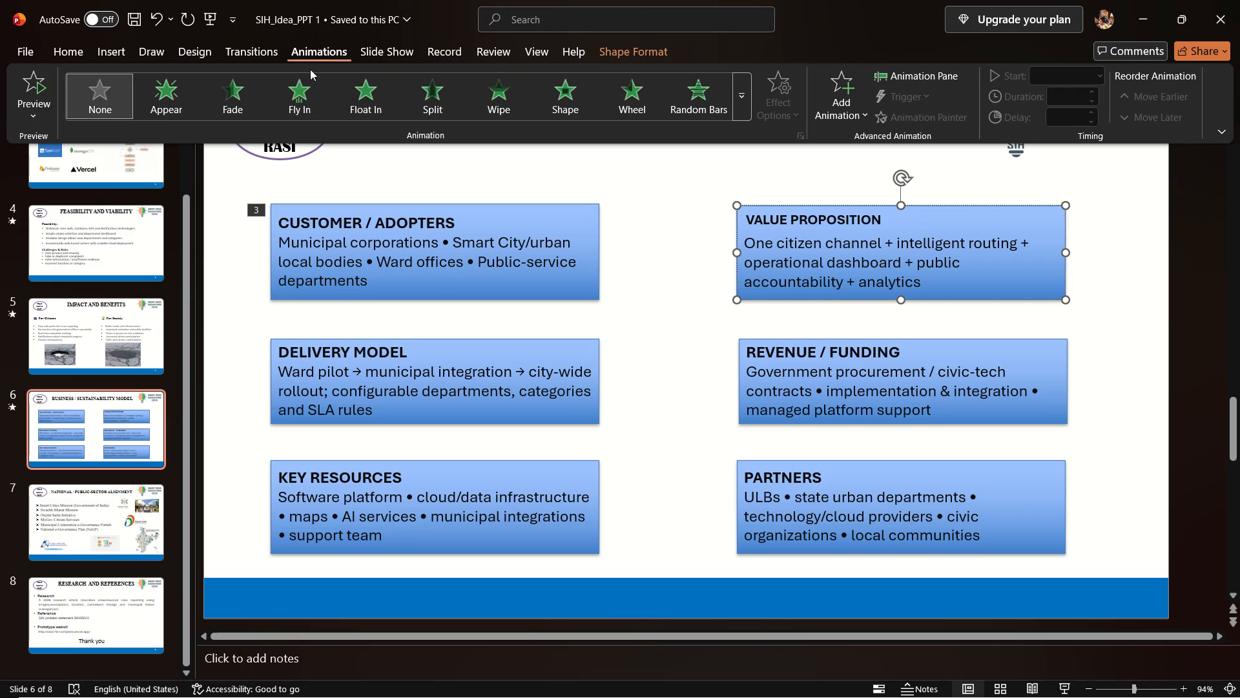
pyautogui.click(306, 84)
pyautogui.click(459, 217)
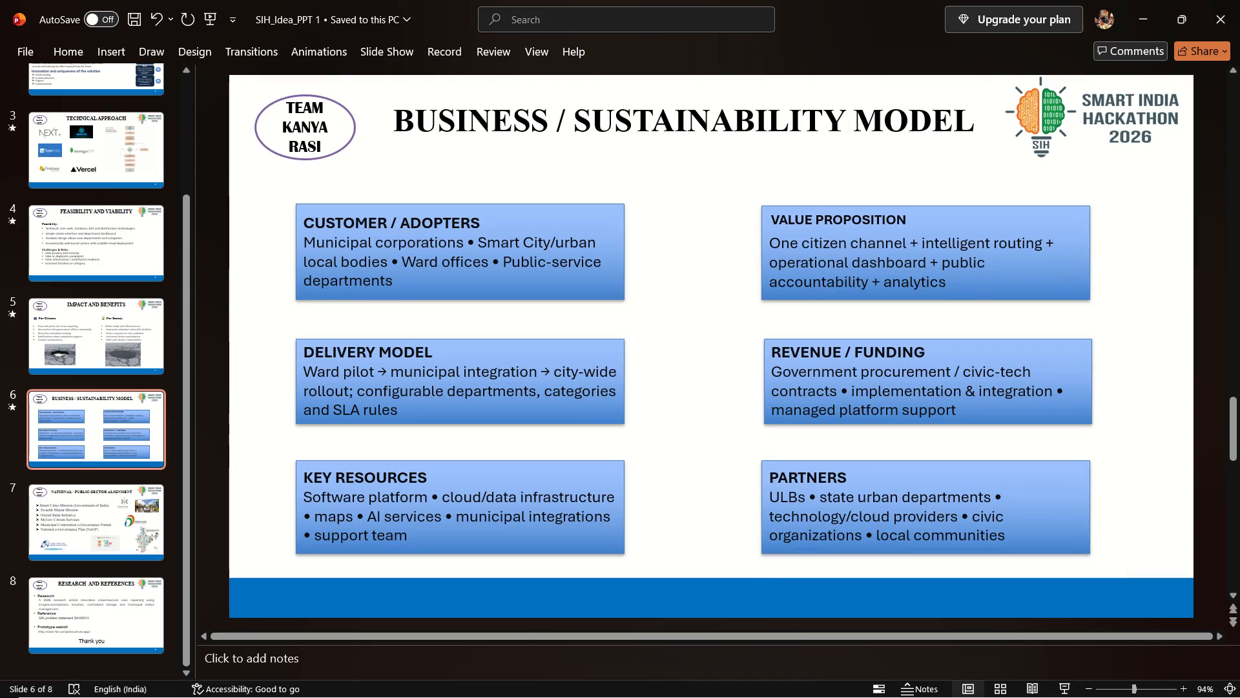
# Apply the Fly In animation to the DELIVERY MODEL box on slide 6.
pyautogui.click(478, 435)
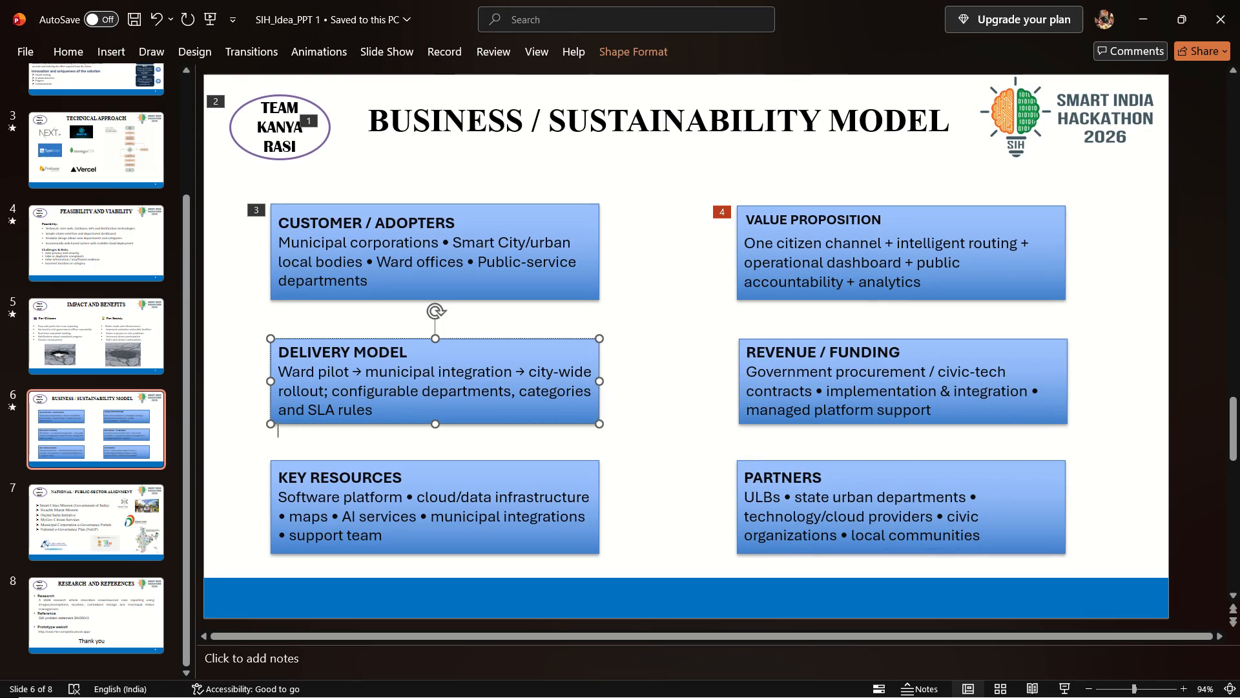
pyautogui.click(260, 43)
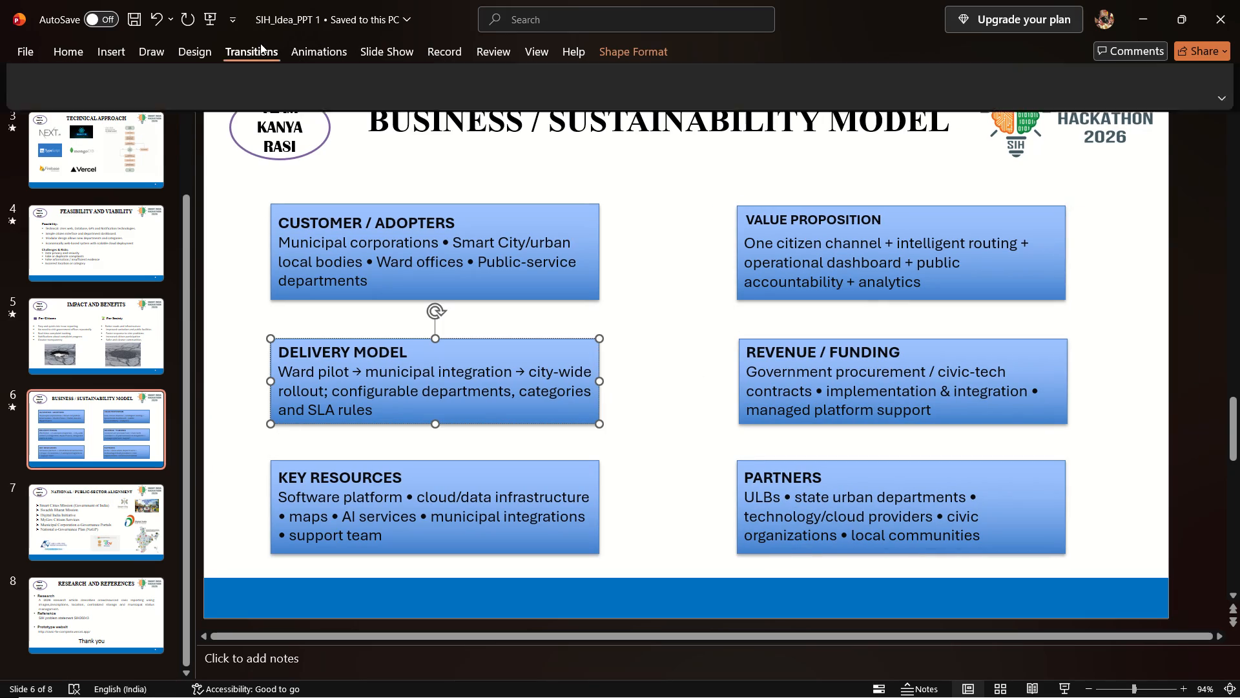
pyautogui.click(311, 54)
pyautogui.click(301, 81)
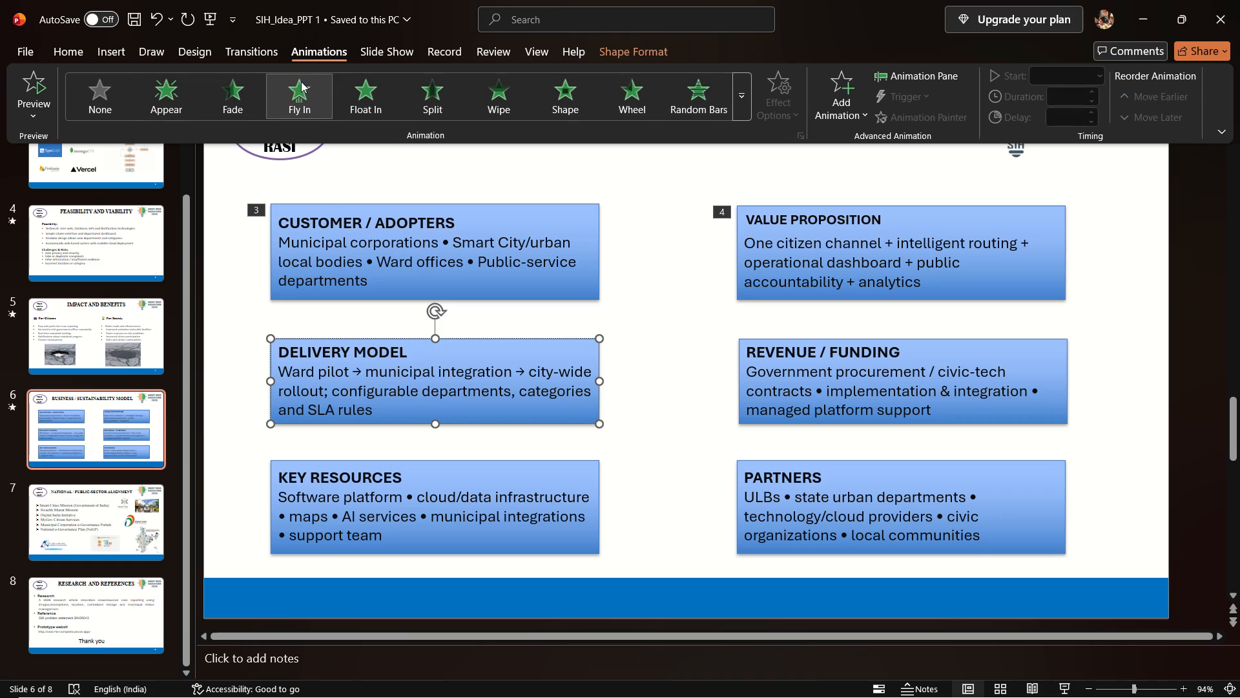
# Apply the Push transition to slide 5, IMPACT AND BENEFITS.
pyautogui.click(254, 50)
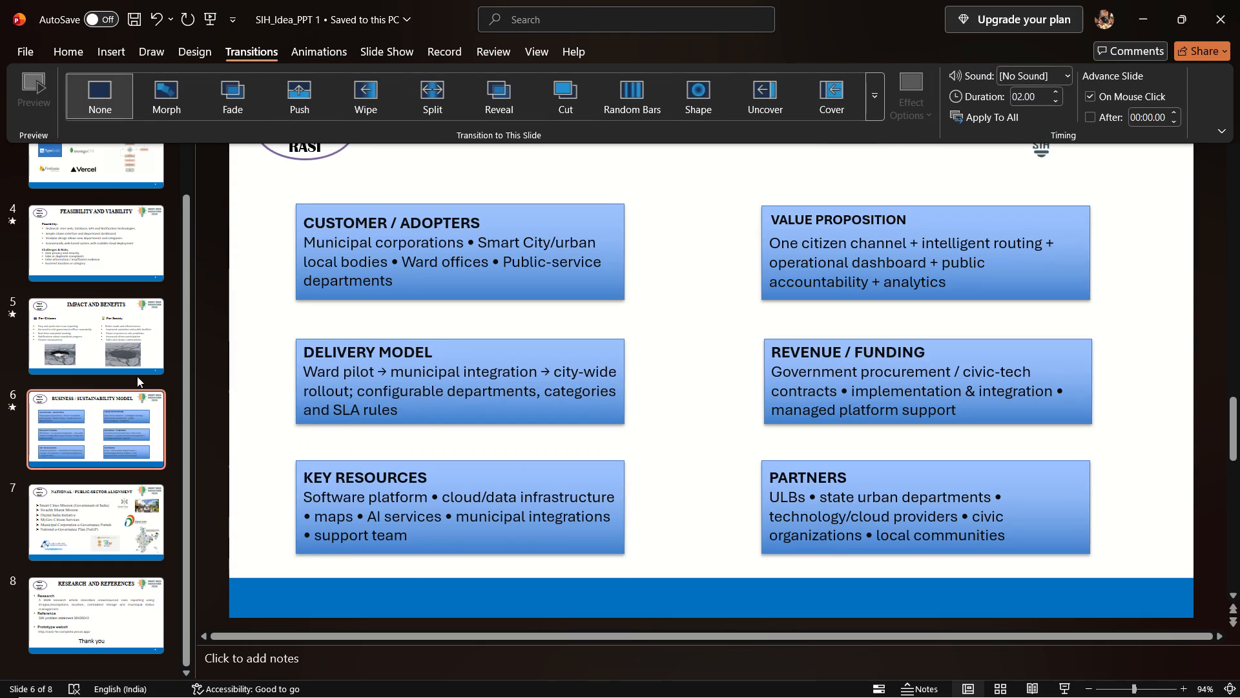
pyautogui.click(133, 328)
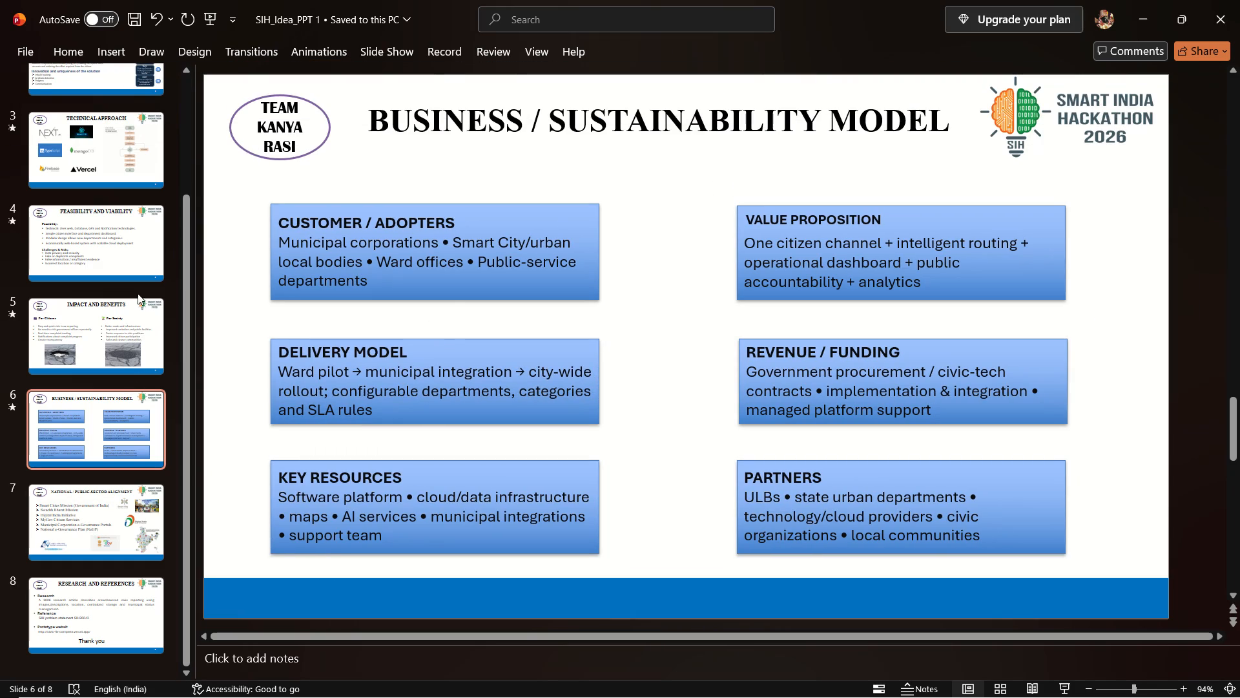
pyautogui.click(137, 298)
pyautogui.click(132, 335)
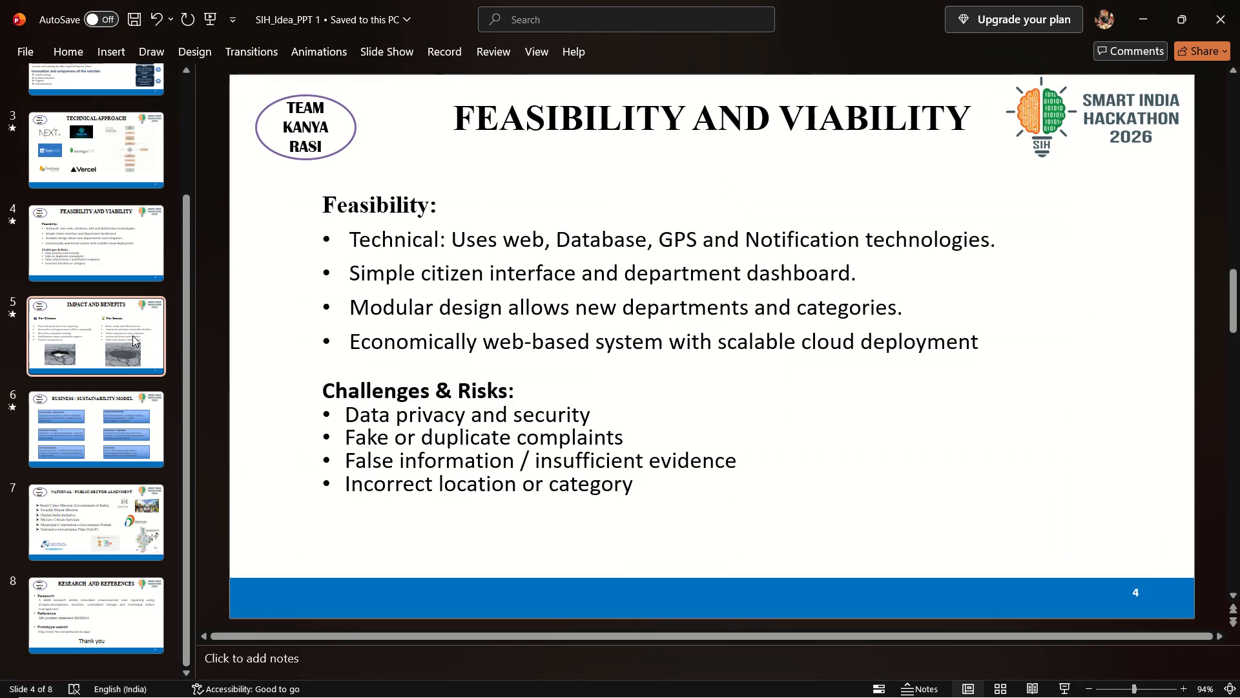
pyautogui.click(251, 65)
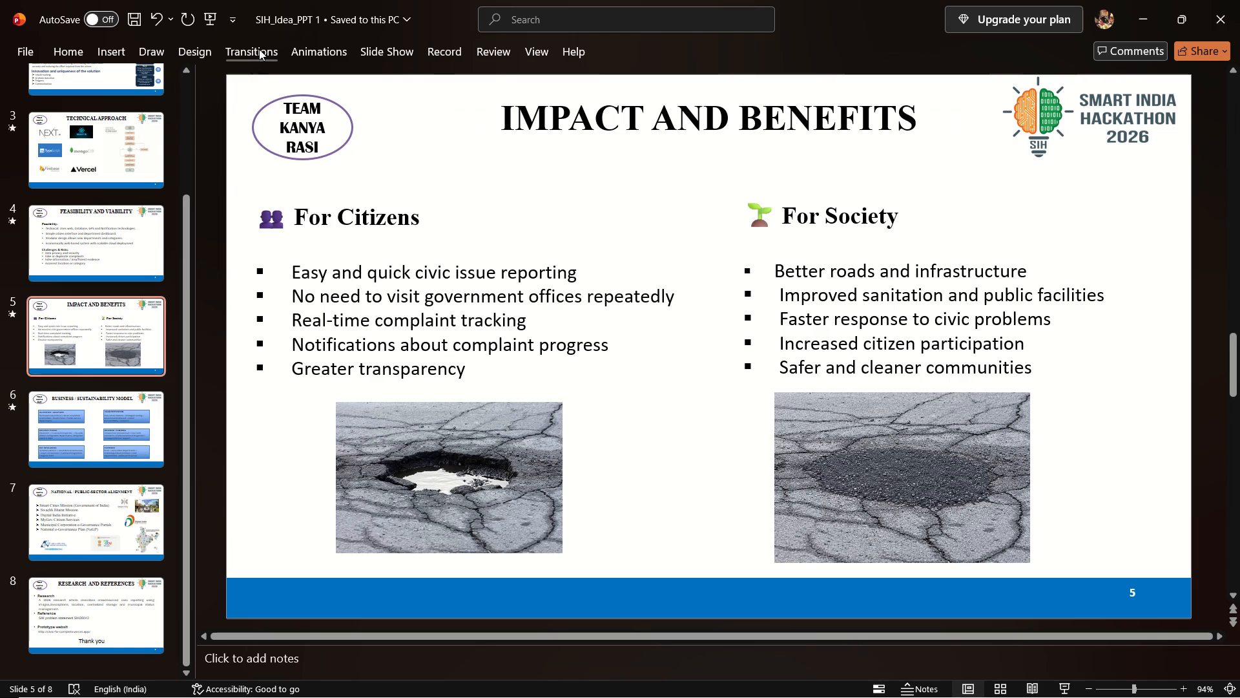
pyautogui.click(259, 49)
pyautogui.click(304, 98)
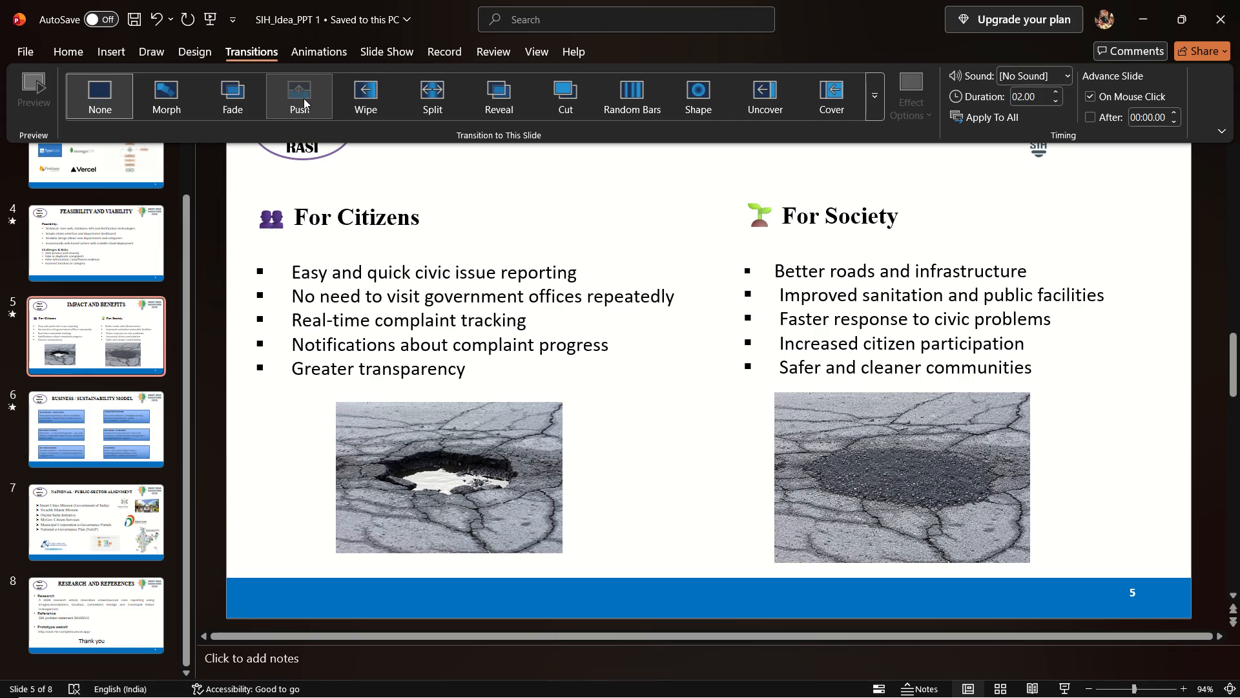
pyautogui.scroll(1, 140, 190)
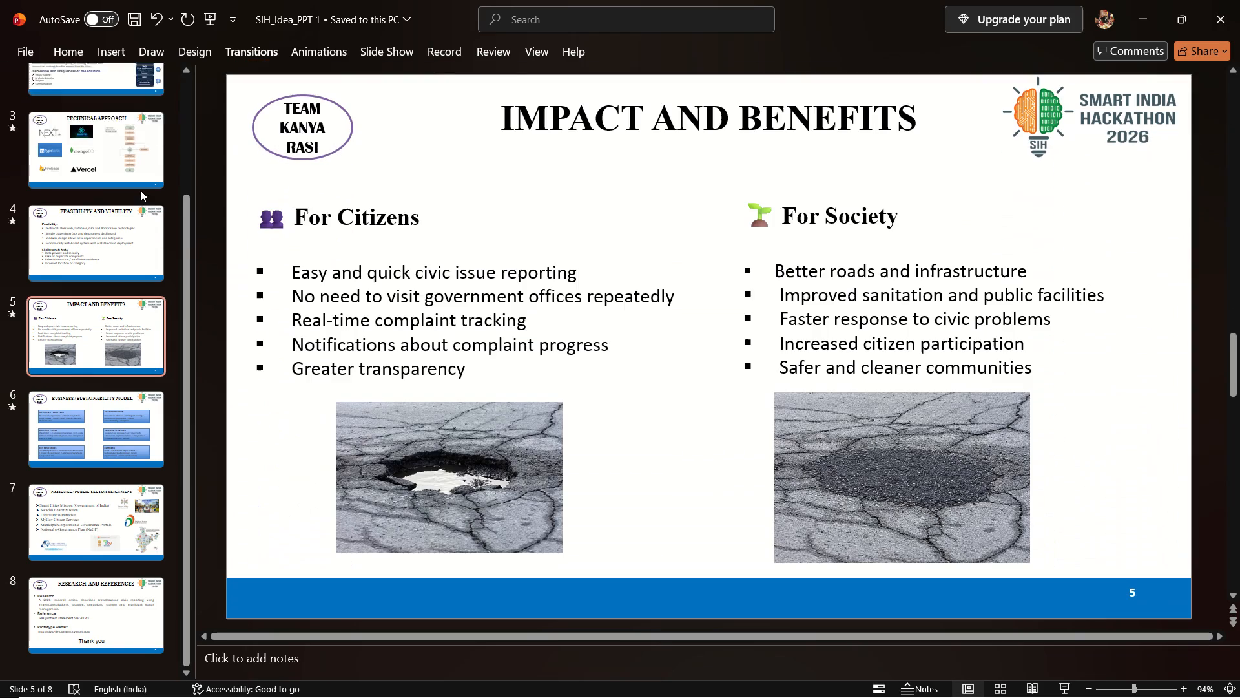
# Apply the Push transition to slide 3, TECHNICAL APPROACH.
pyautogui.scroll(1, 140, 190)
pyautogui.click(45, 312)
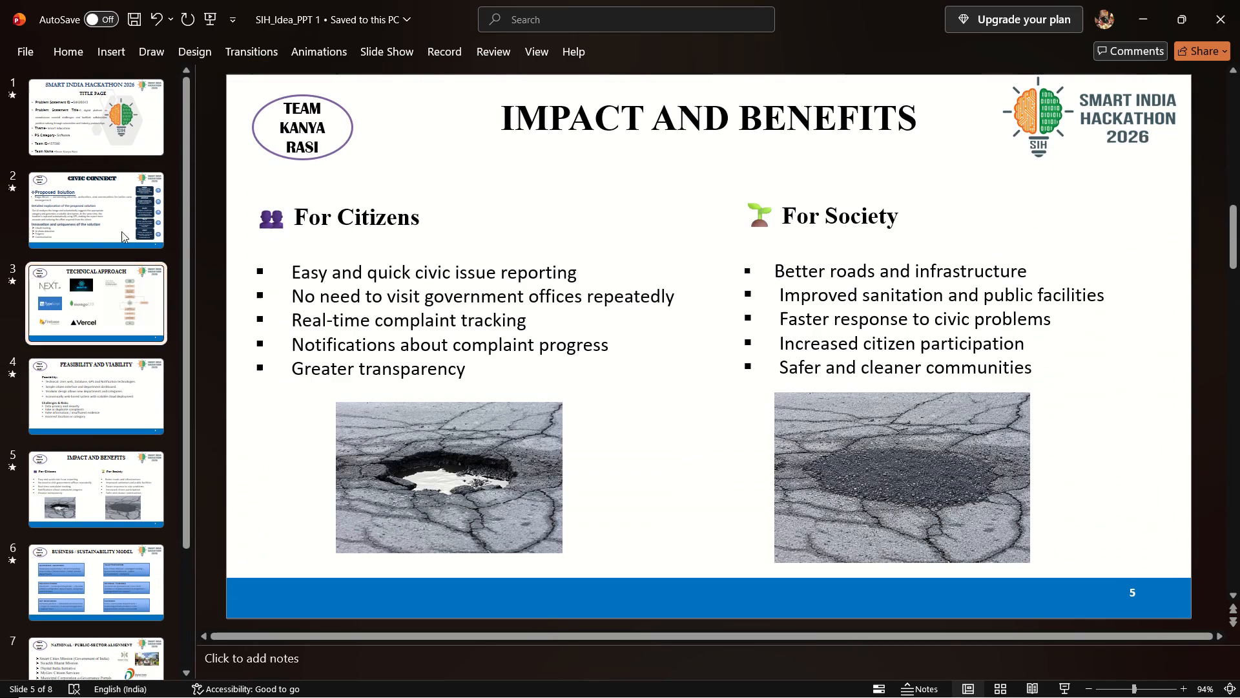
pyautogui.click(253, 50)
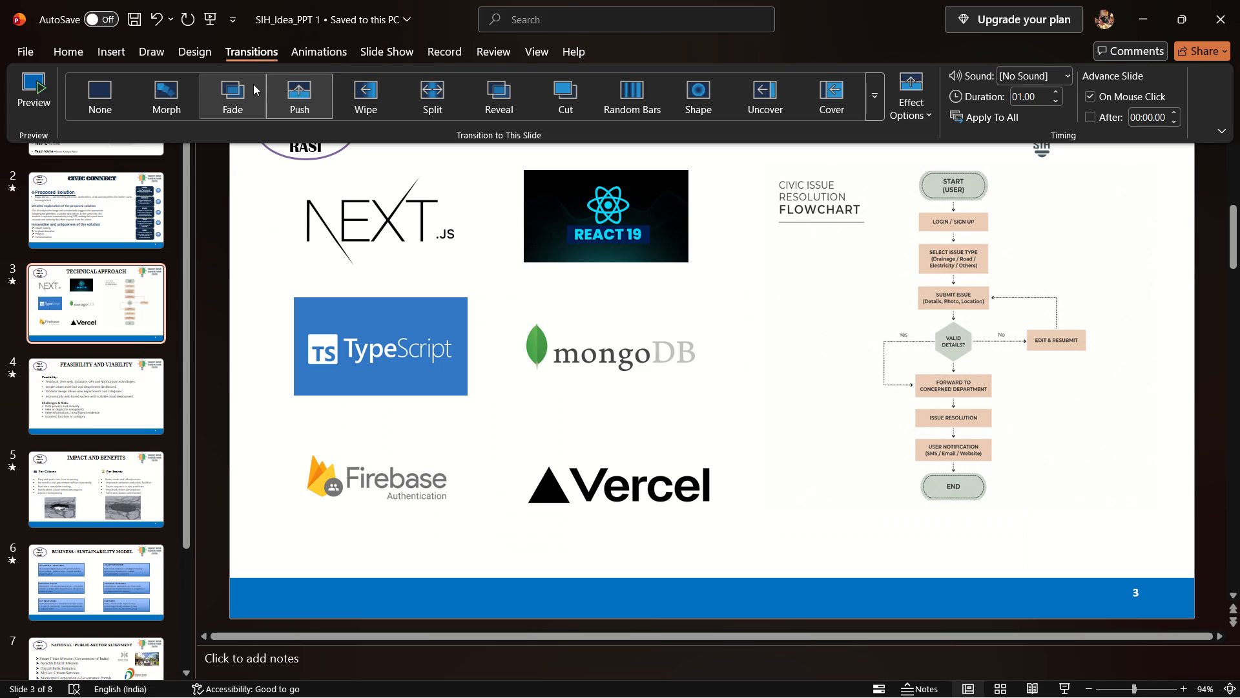
pyautogui.click(293, 90)
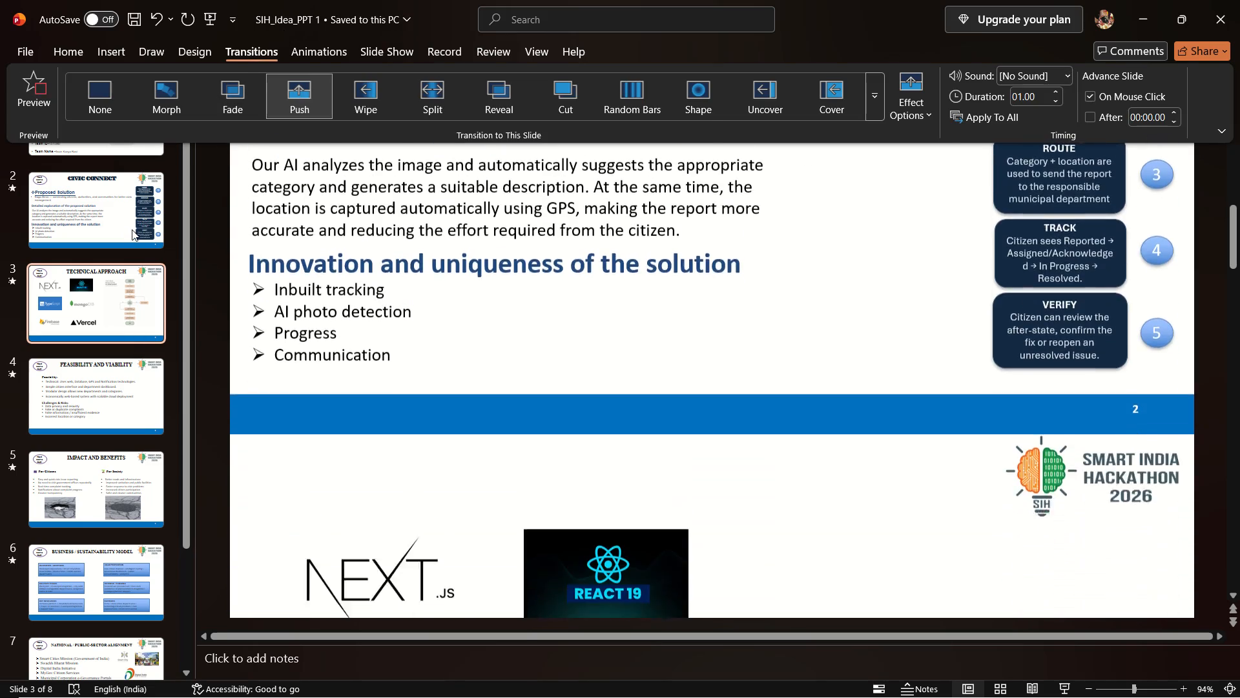
# Check which transition is set on slide 2, CIVIC CONNECT, and slide 5, IMPACT AND BENEFITS.
pyautogui.click(132, 229)
pyautogui.click(241, 51)
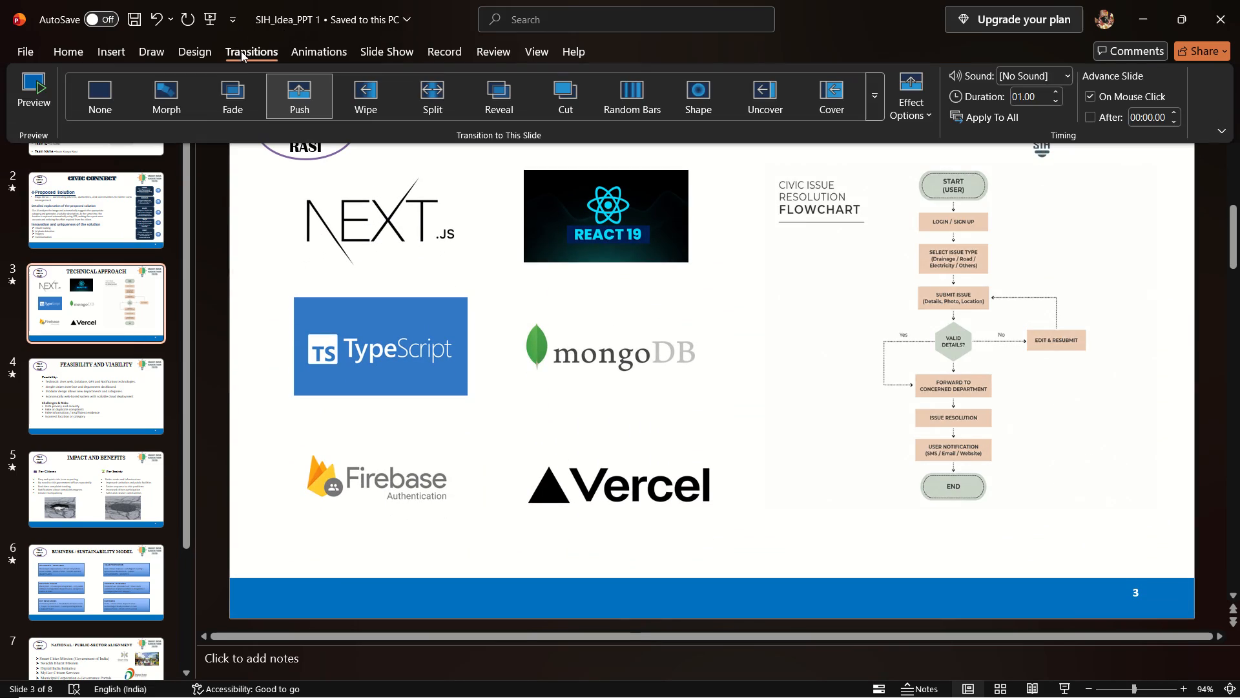
pyautogui.click(135, 202)
pyautogui.click(135, 202)
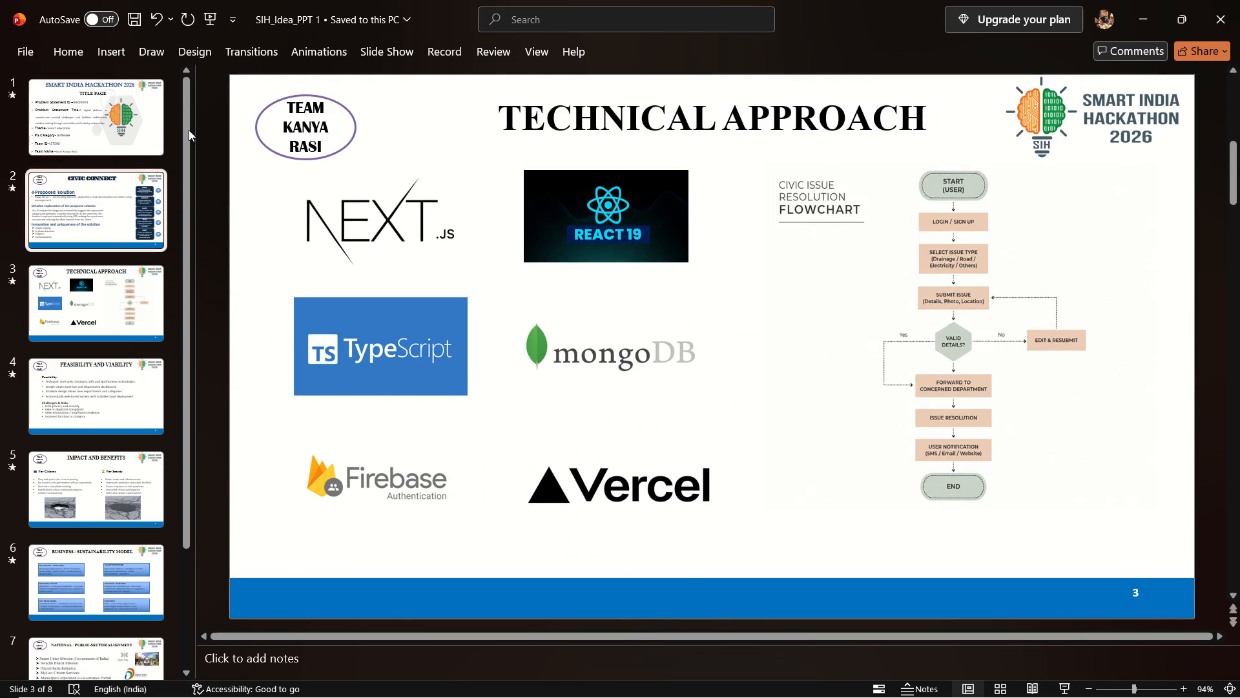
pyautogui.click(244, 47)
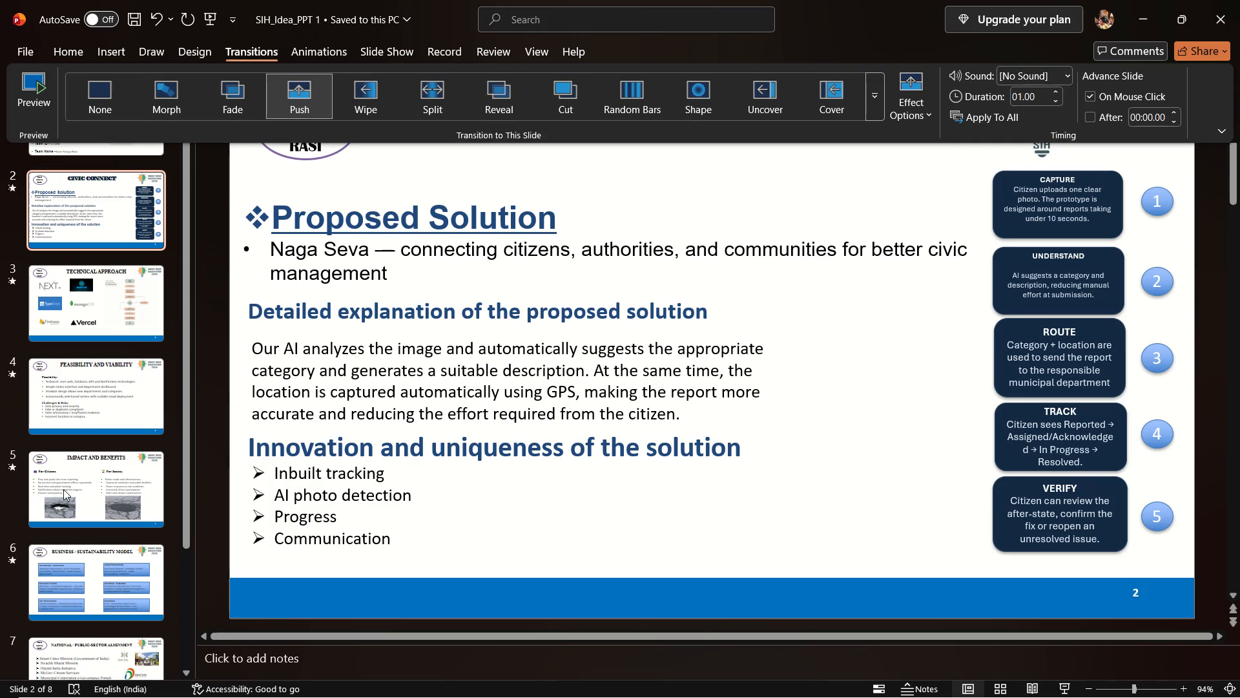
pyautogui.click(63, 489)
pyautogui.click(63, 489)
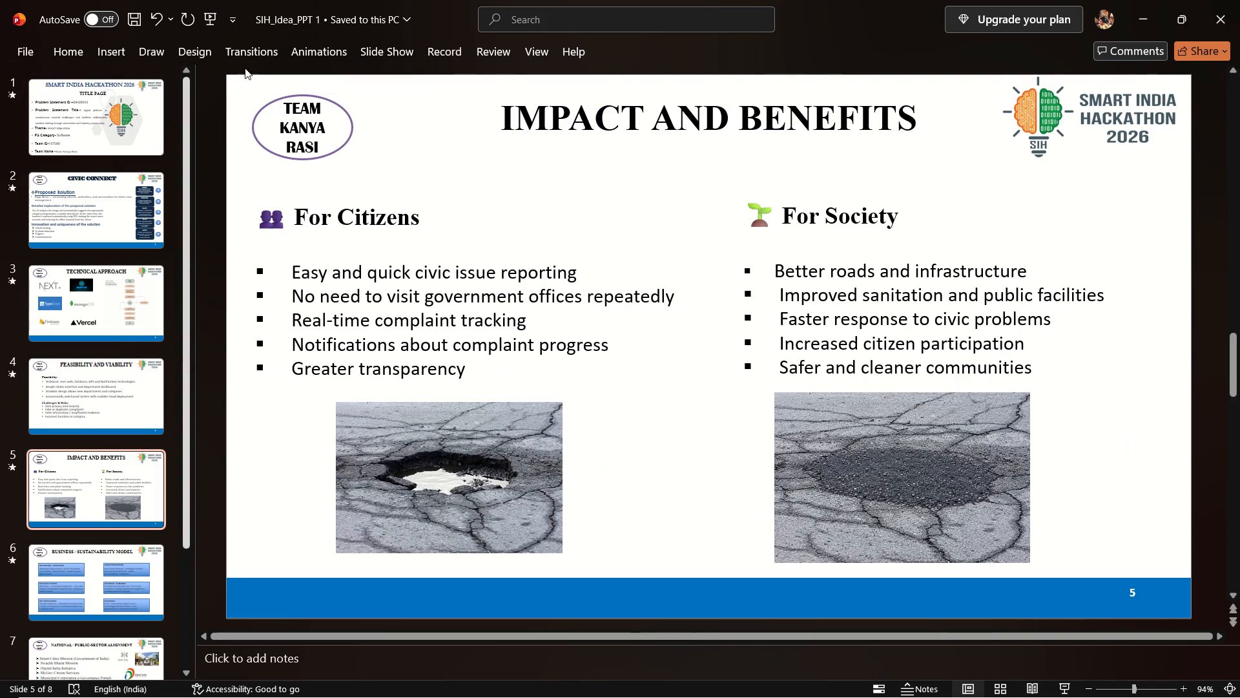
pyautogui.click(251, 57)
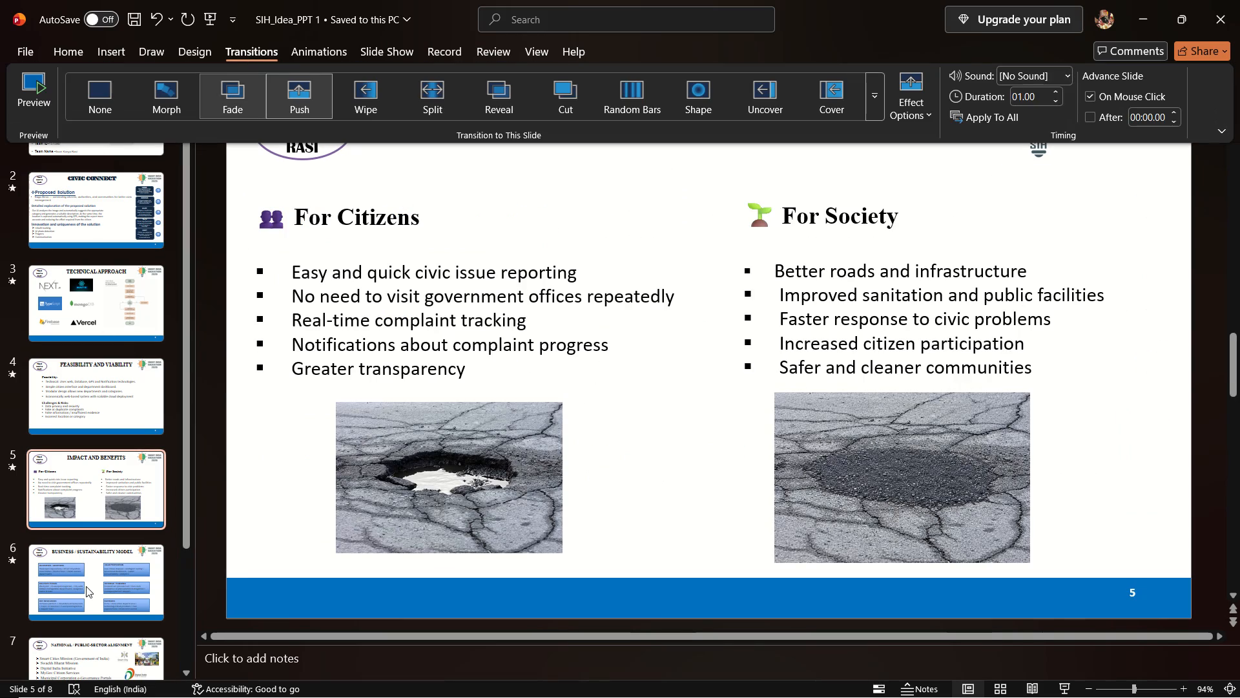
# Apply the Fly In animation to the REVENUE / FUNDING box on slide 6.
pyautogui.click(86, 586)
pyautogui.click(86, 586)
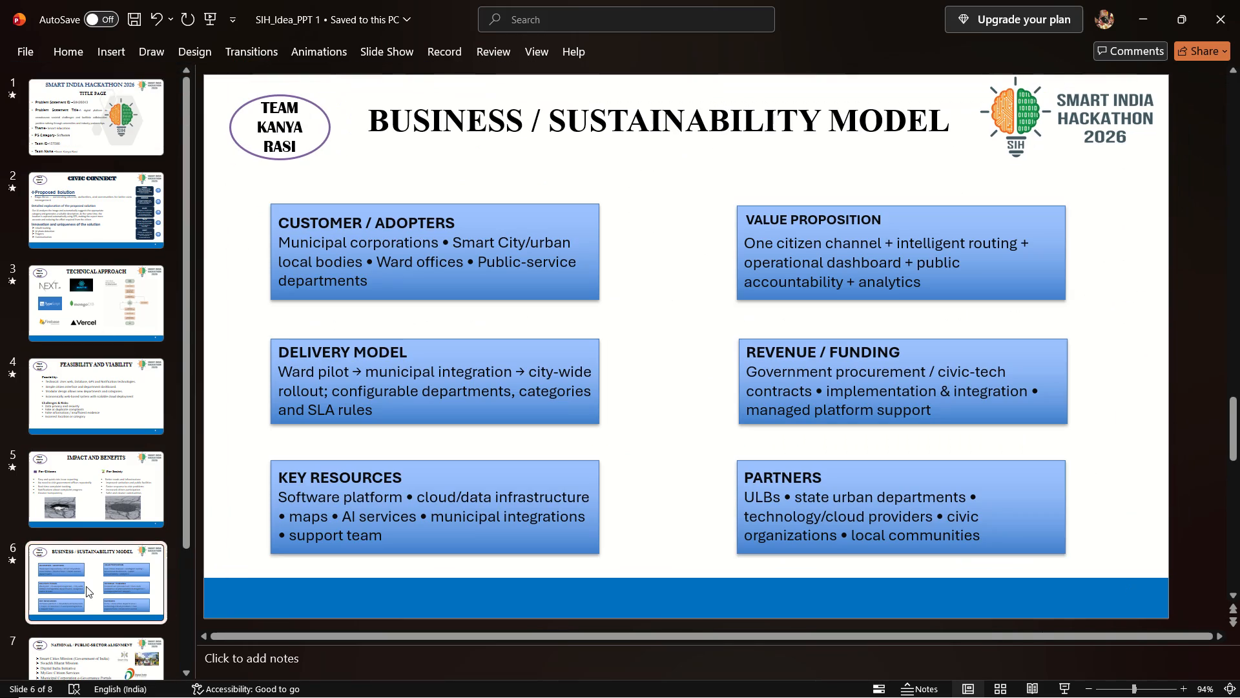
pyautogui.click(728, 431)
pyautogui.click(774, 405)
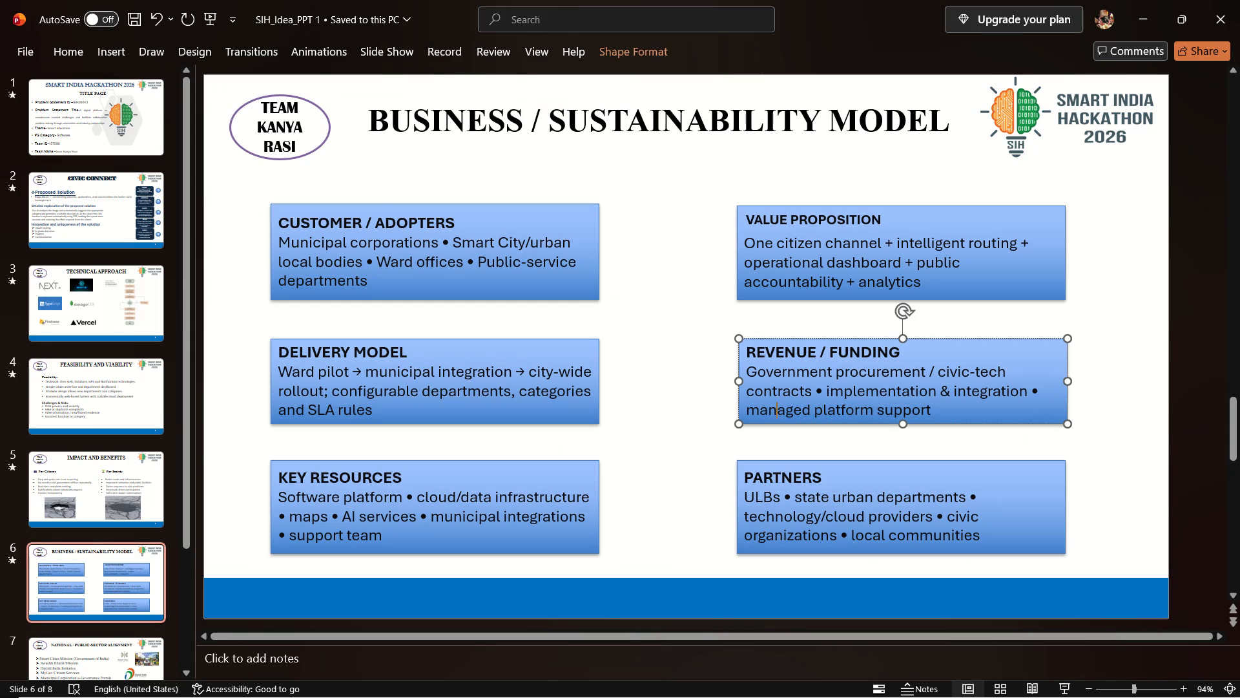
pyautogui.click(317, 50)
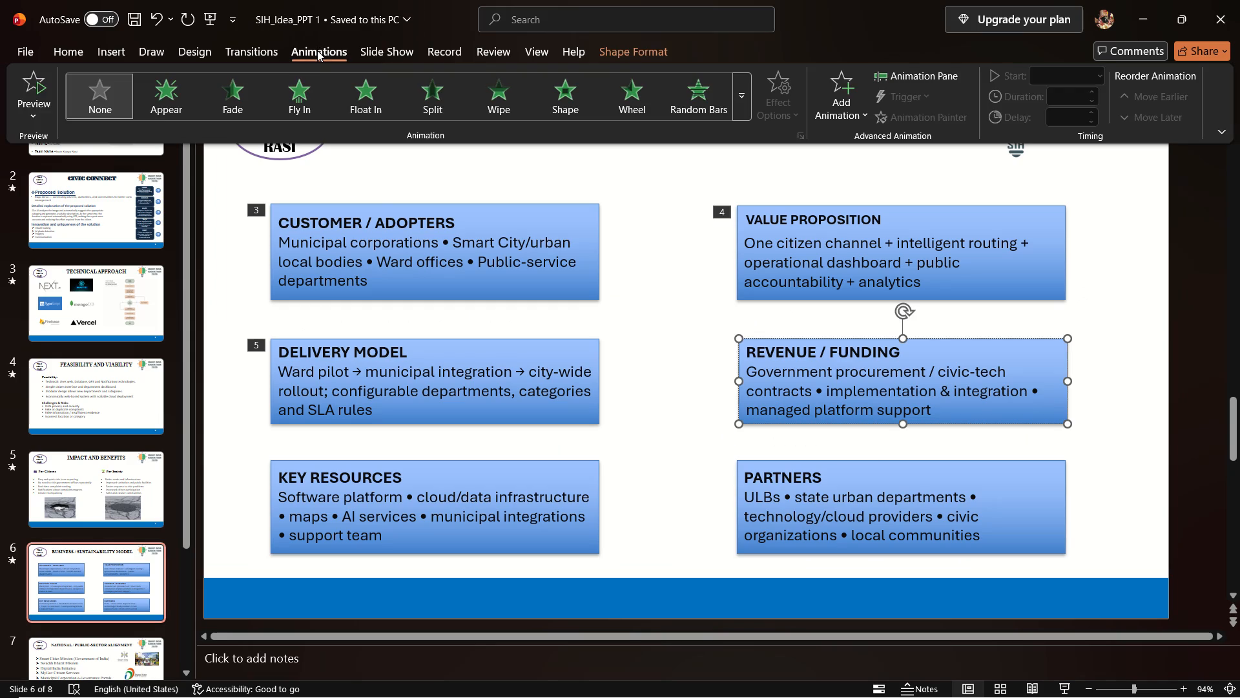
pyautogui.click(304, 84)
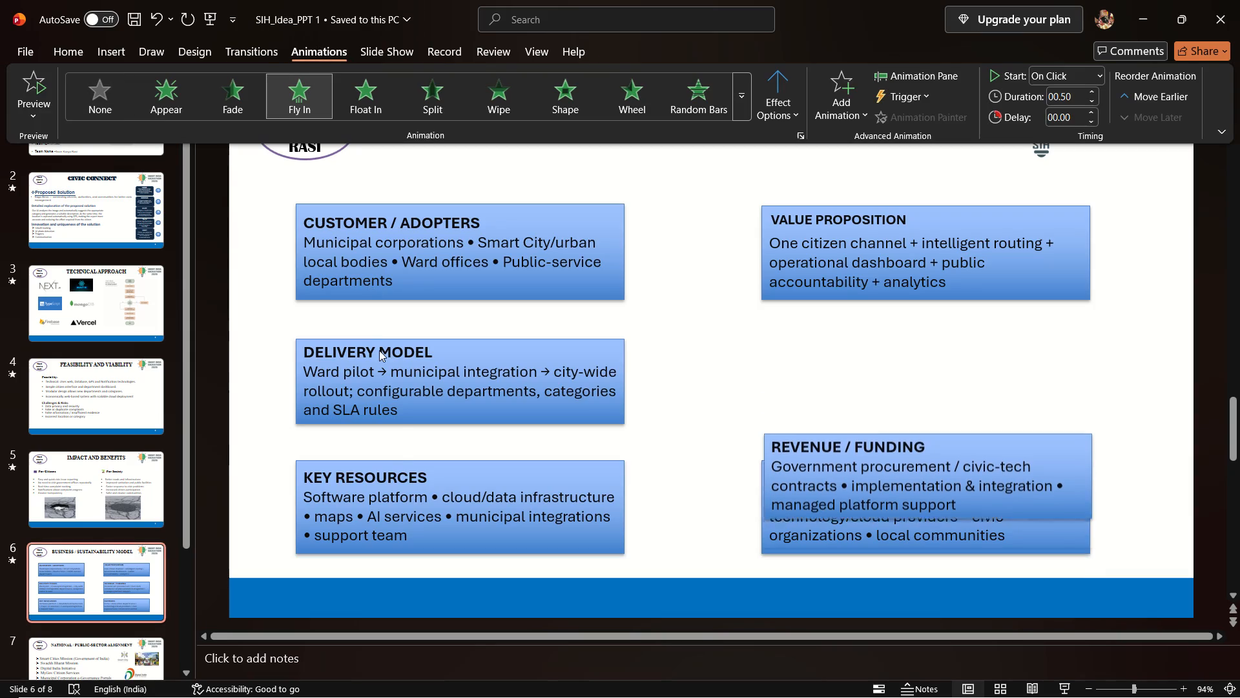
# Apply the Fly In animation to the KEY RESOURCES box on slide 6.
pyautogui.click(389, 500)
pyautogui.click(389, 500)
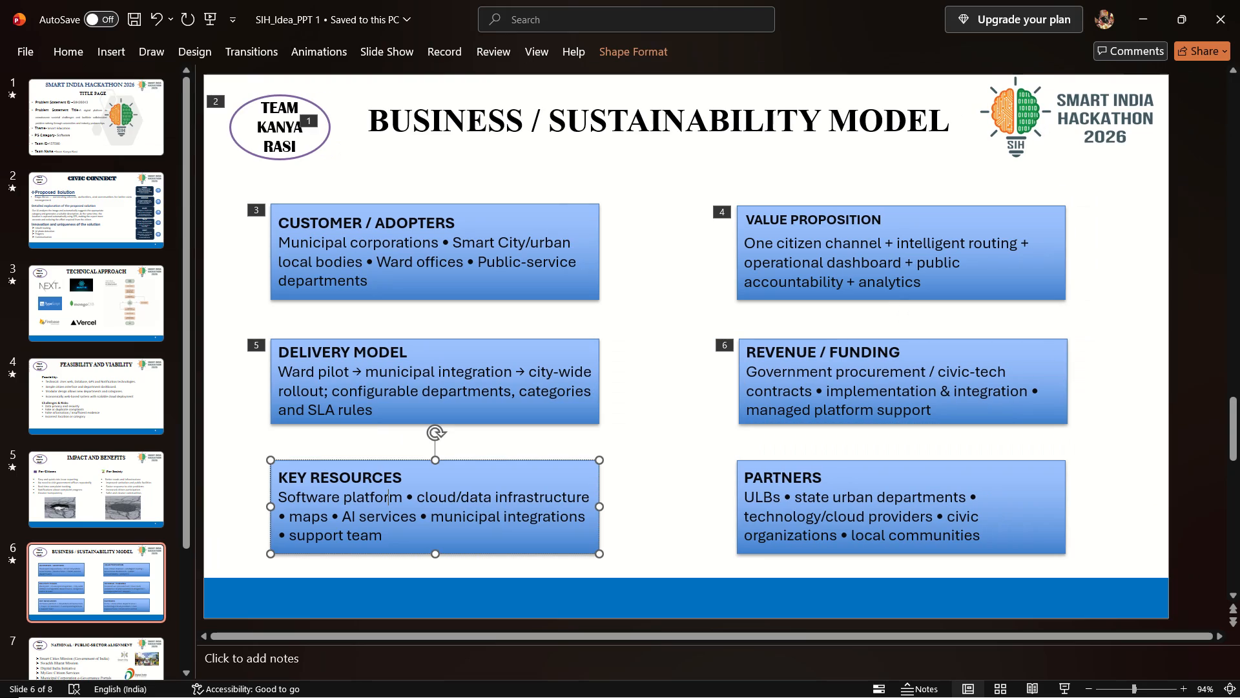
pyautogui.click(340, 47)
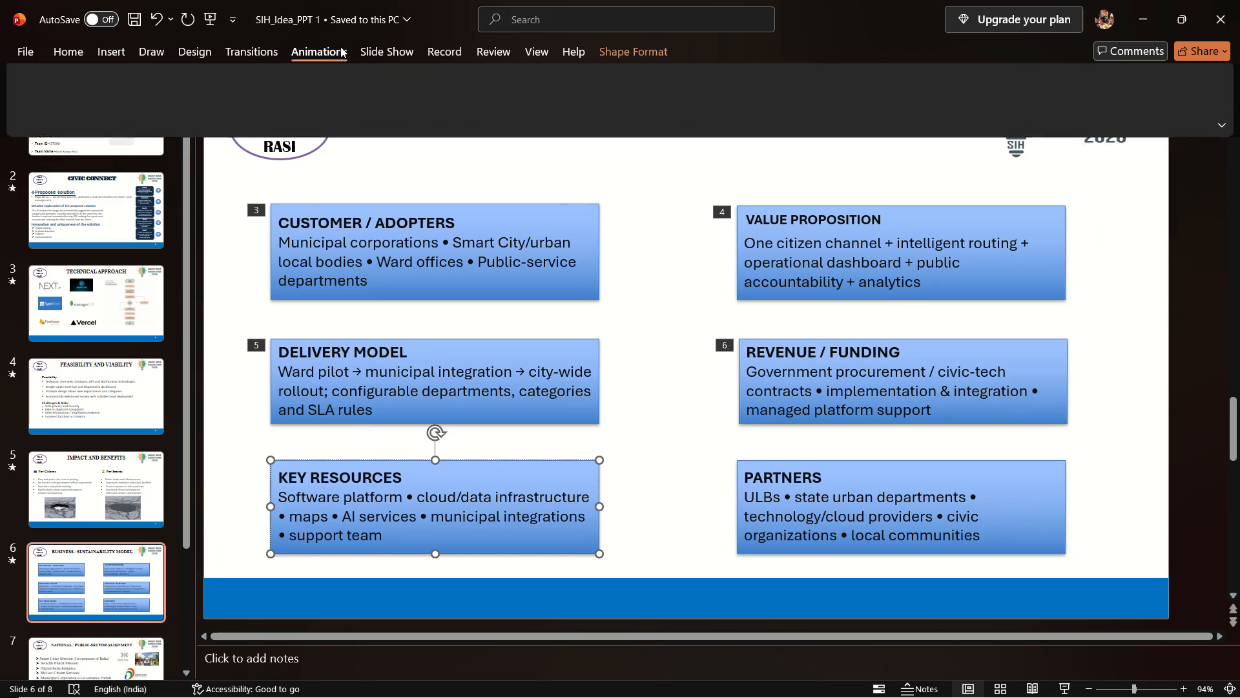
pyautogui.click(301, 80)
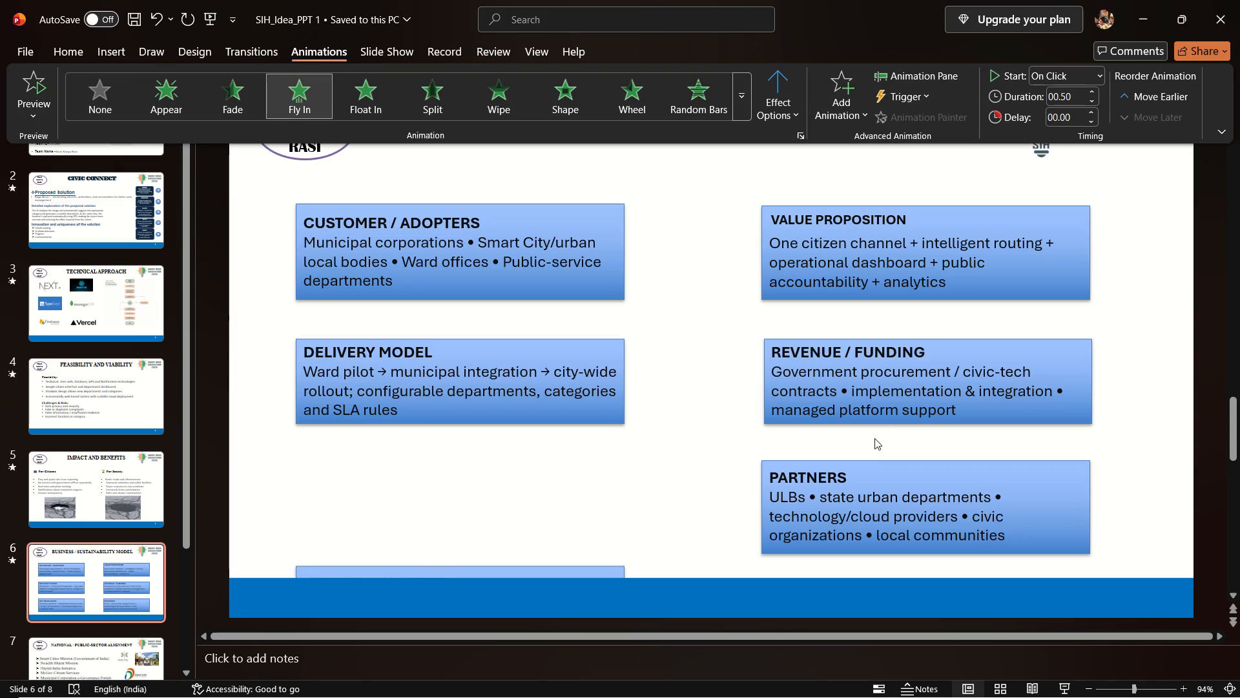
# Apply the Fly In animation to the PARTNERS box on slide 6.
pyautogui.click(870, 486)
pyautogui.click(870, 486)
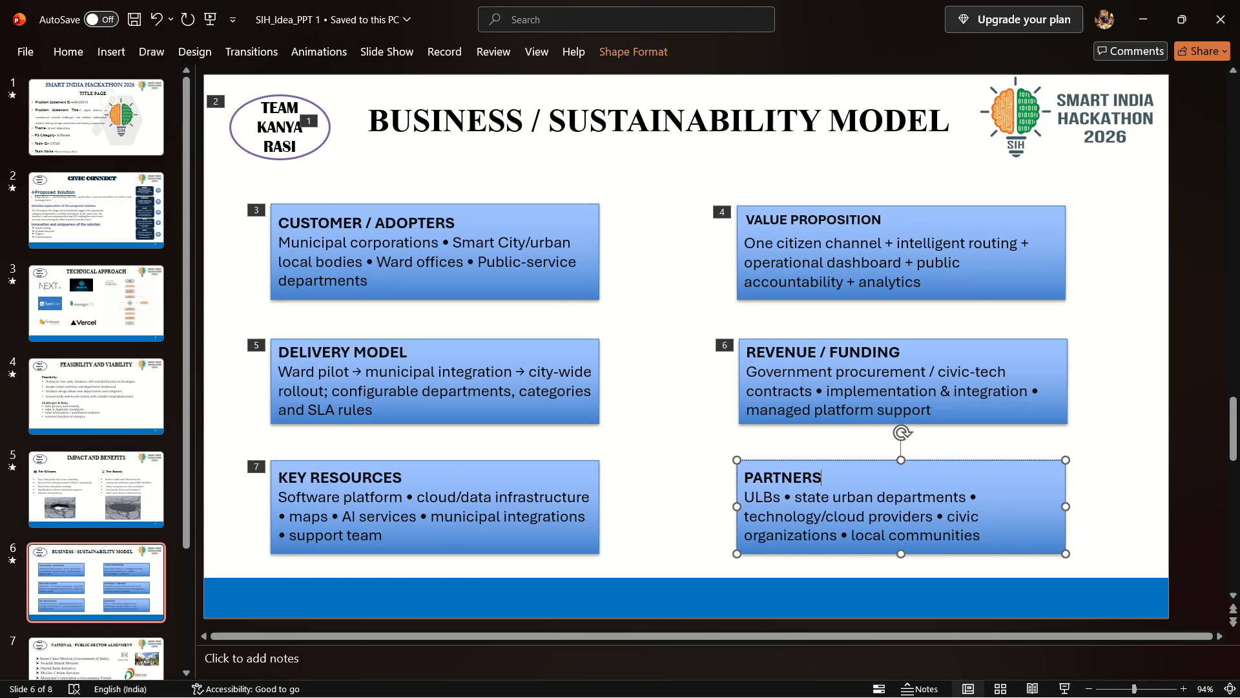
pyautogui.click(308, 53)
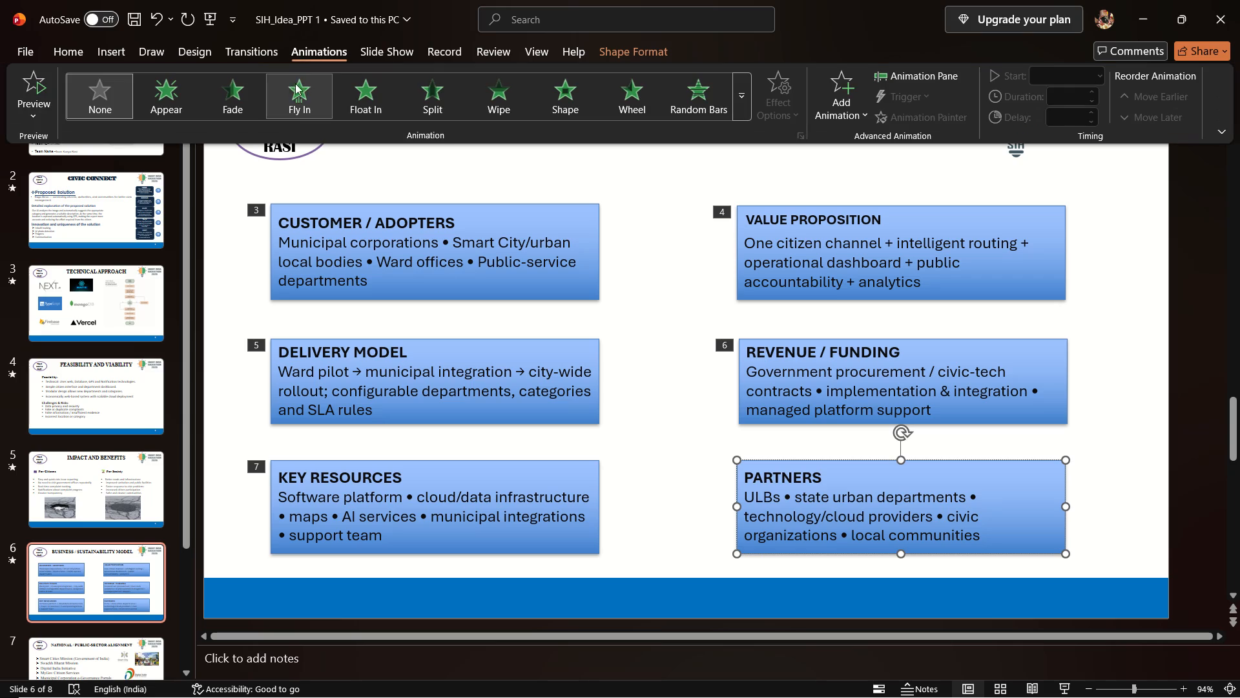
pyautogui.click(294, 87)
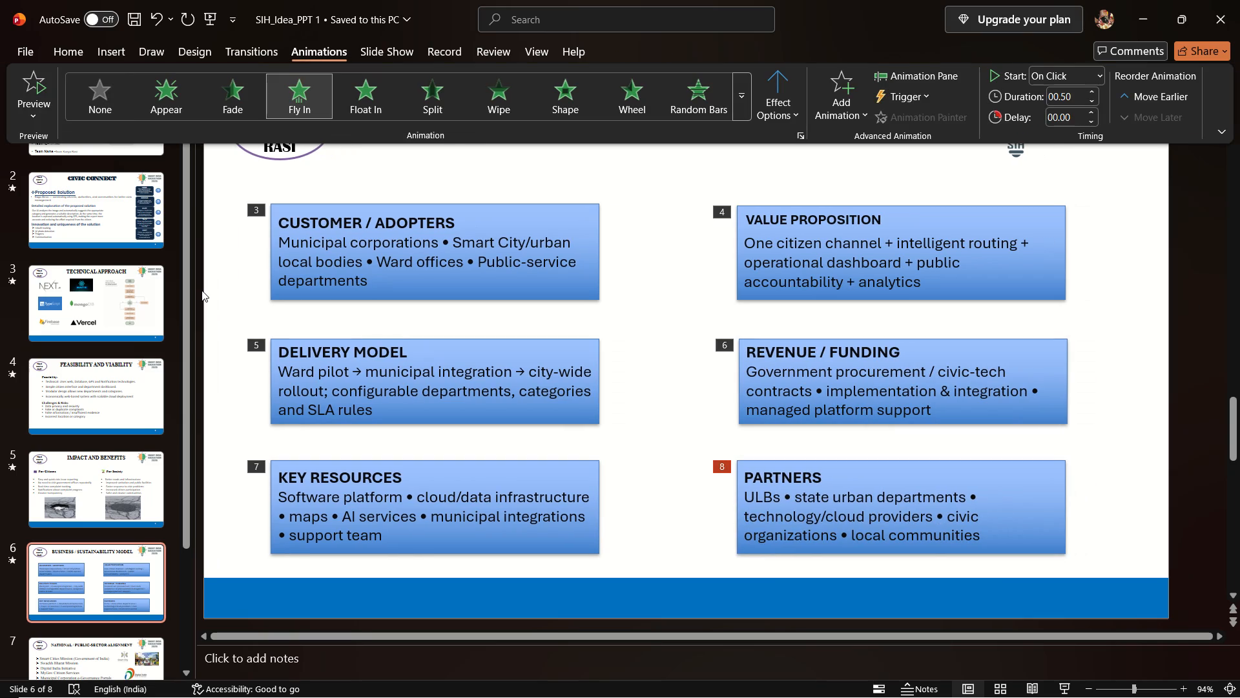
# Apply the Fly In animation to the TEAM KANYA RASI oval on slide 7, NATIONAL / PUBLIC-SECTOR ALIGNMENT.
pyautogui.click(125, 465)
pyautogui.scroll(-4, 125, 465)
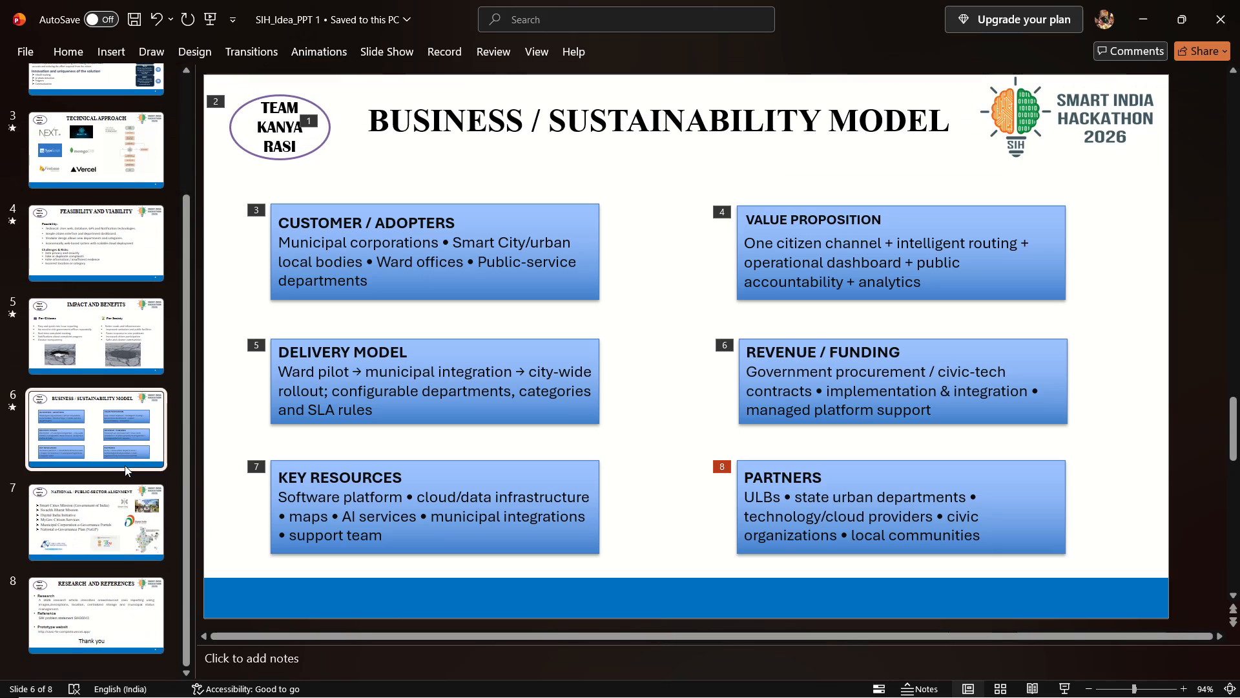
pyautogui.scroll(-1, 125, 465)
pyautogui.click(114, 507)
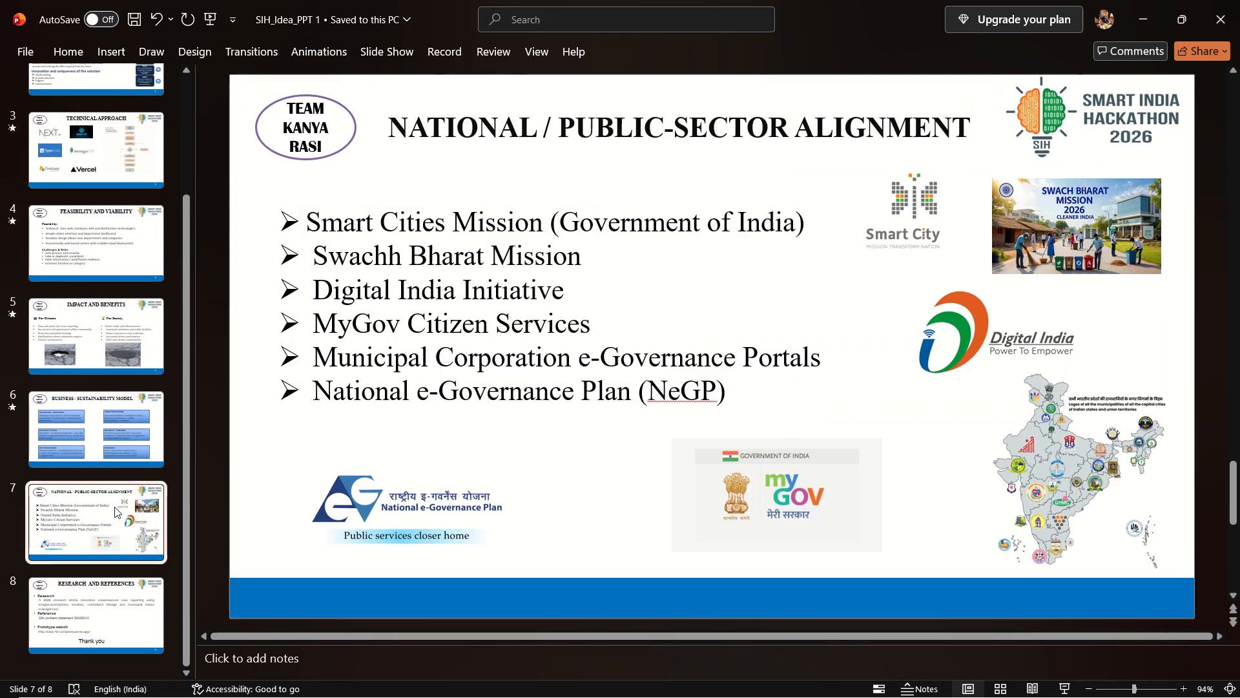
pyautogui.click(114, 507)
pyautogui.click(280, 124)
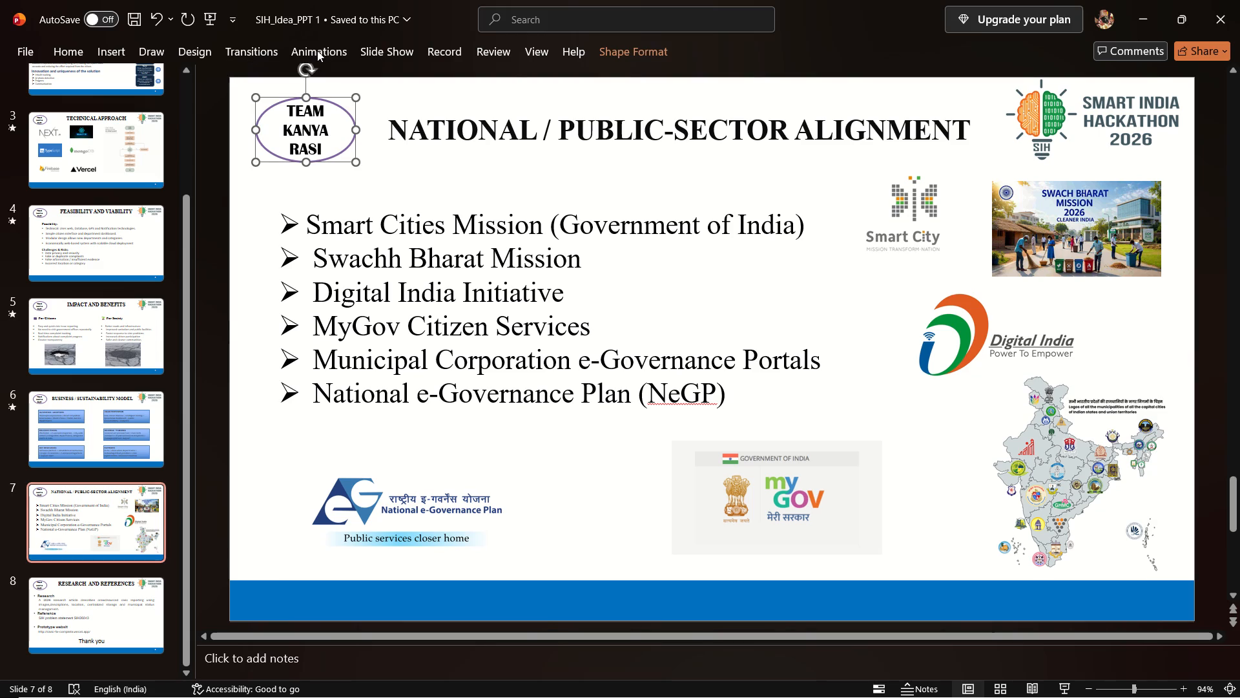
pyautogui.click(330, 54)
pyautogui.click(289, 90)
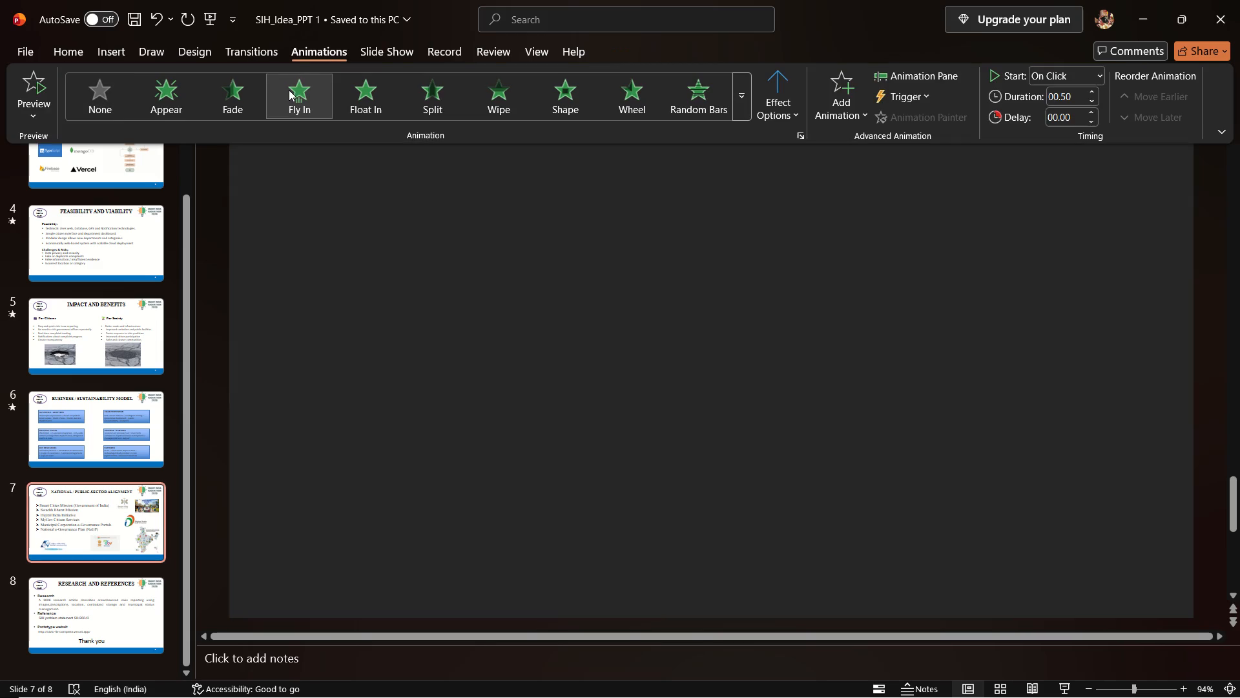
pyautogui.click(353, 195)
# Apply the Fly In animation to the NATIONAL / PUBLIC-SECTOR ALIGNMENT title on slide 7.
pyautogui.click(473, 122)
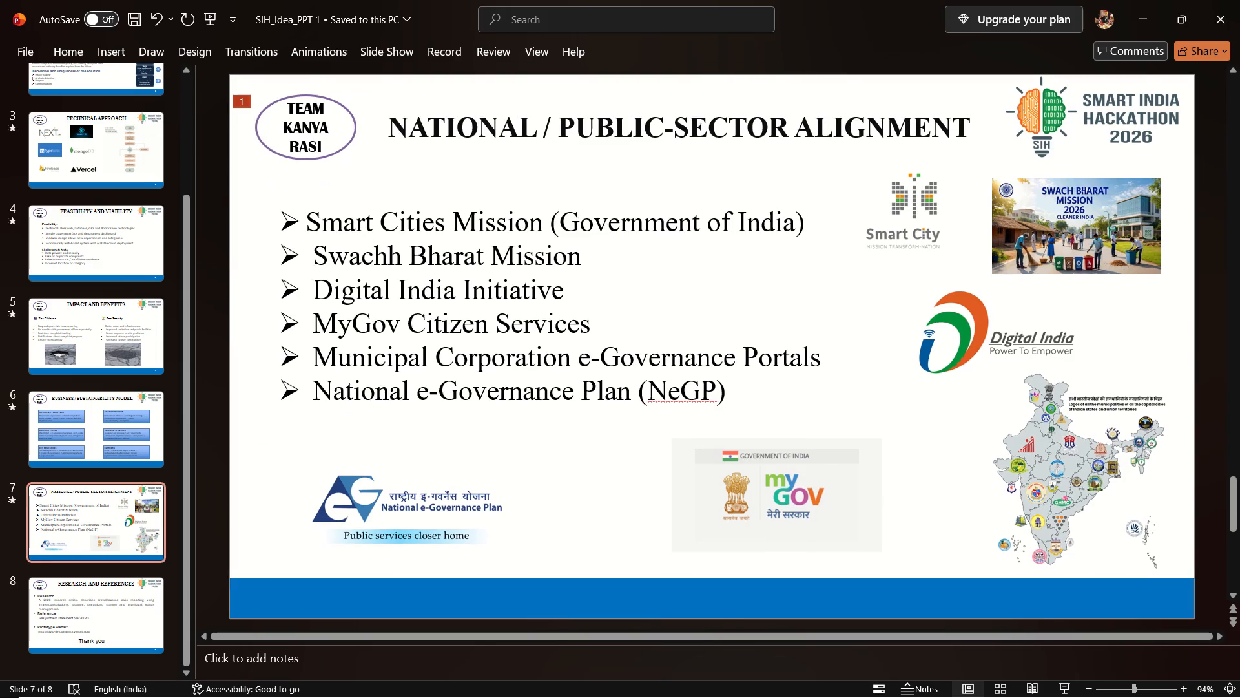
pyautogui.click(473, 122)
pyautogui.click(326, 45)
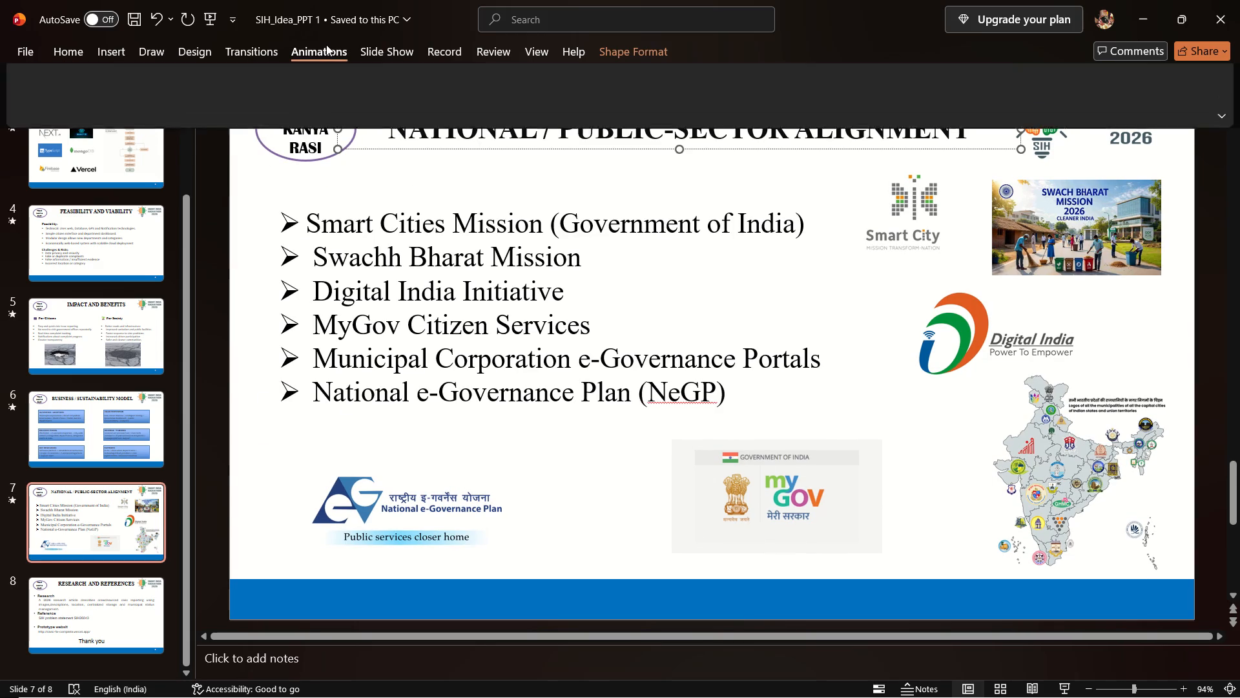
pyautogui.click(313, 92)
pyautogui.click(378, 166)
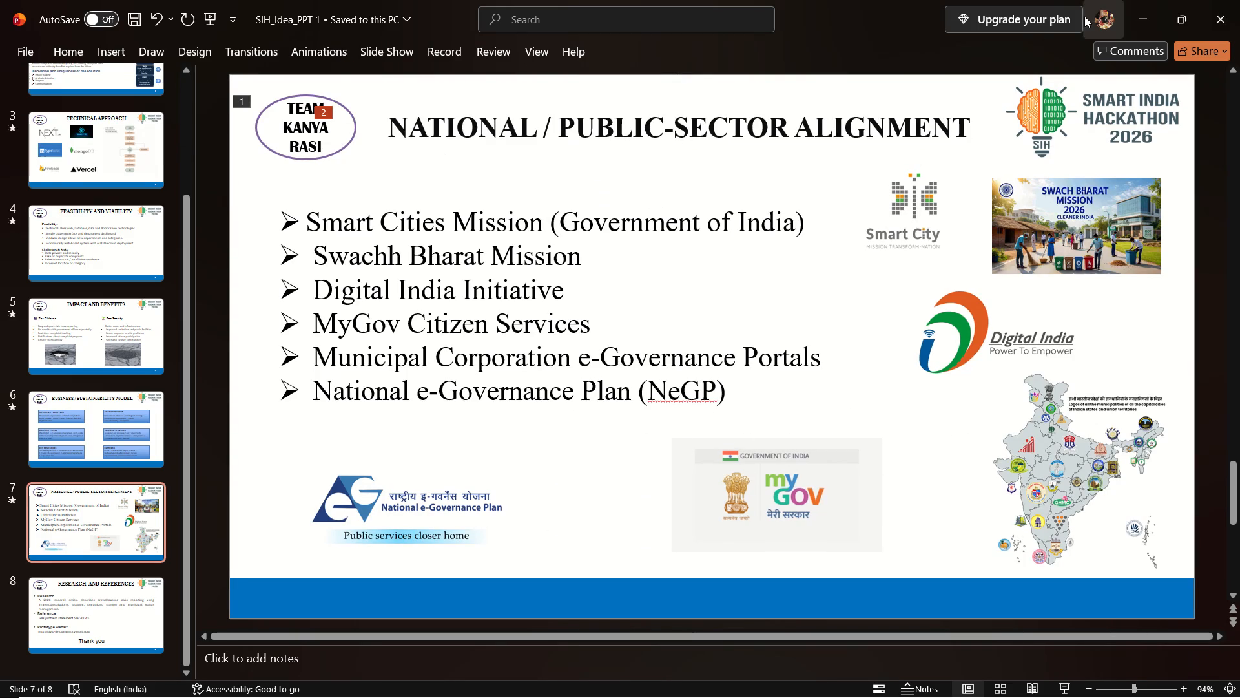
# Apply the Fly In animation to the bulleted list of government initiatives on slide 7.
pyautogui.click(921, 235)
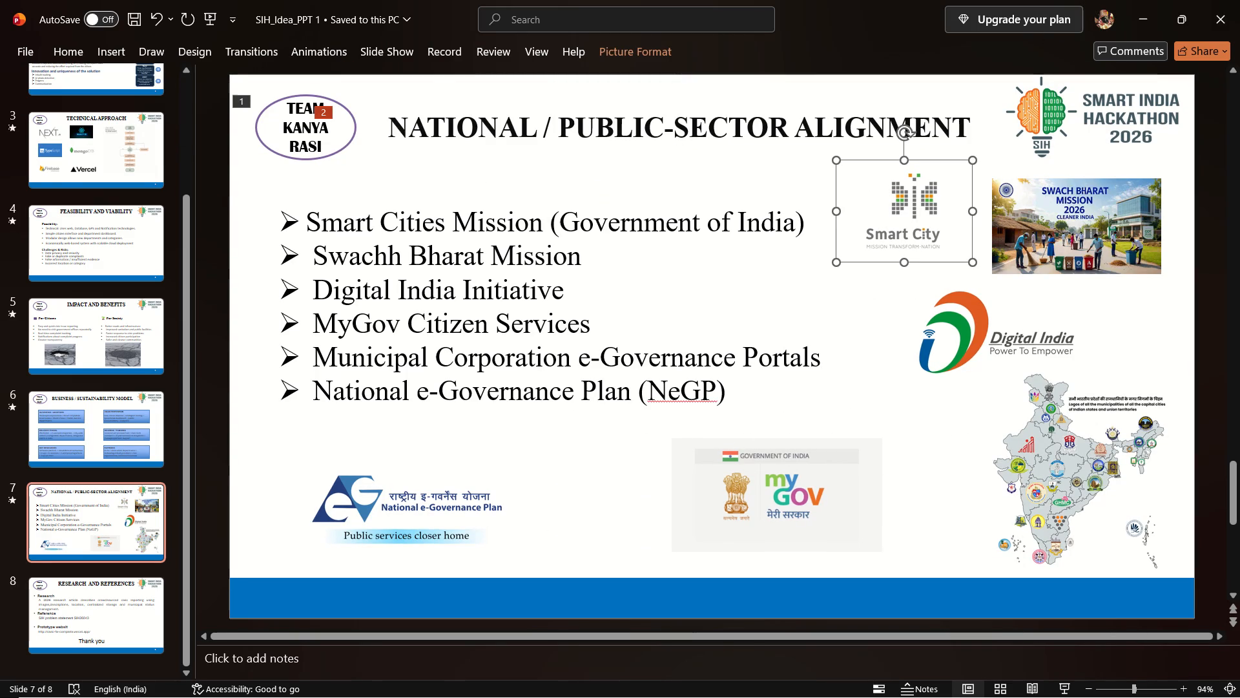
pyautogui.click(530, 304)
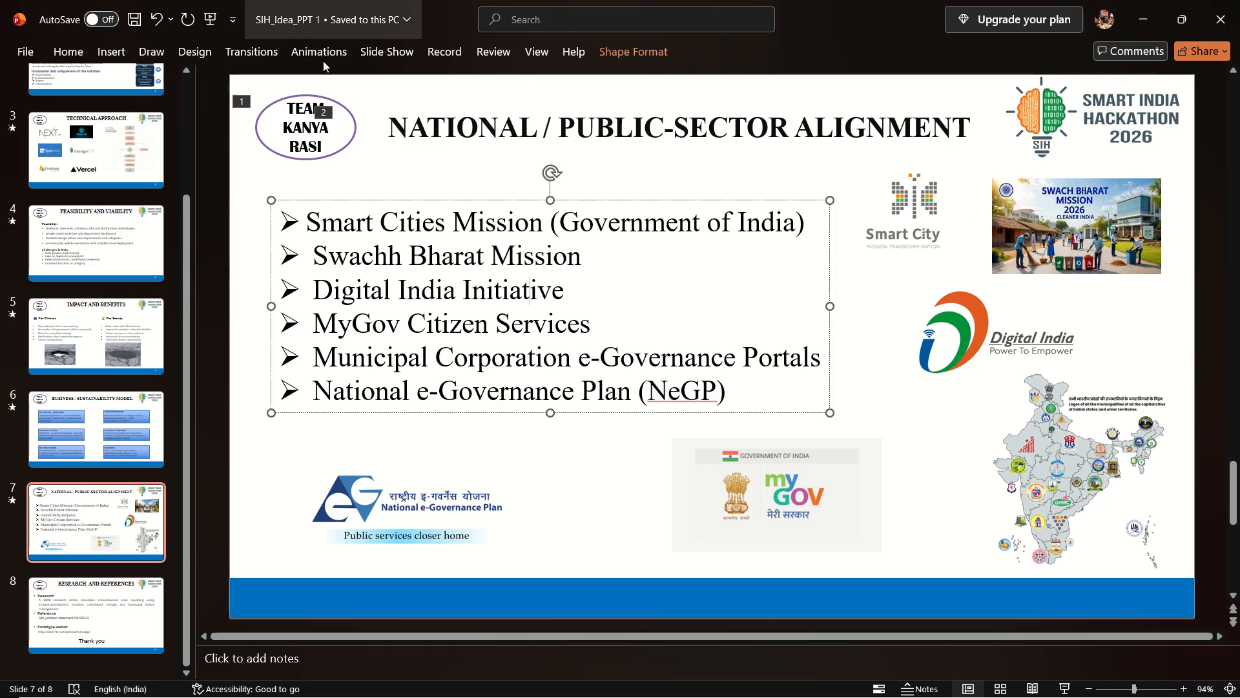
pyautogui.click(323, 61)
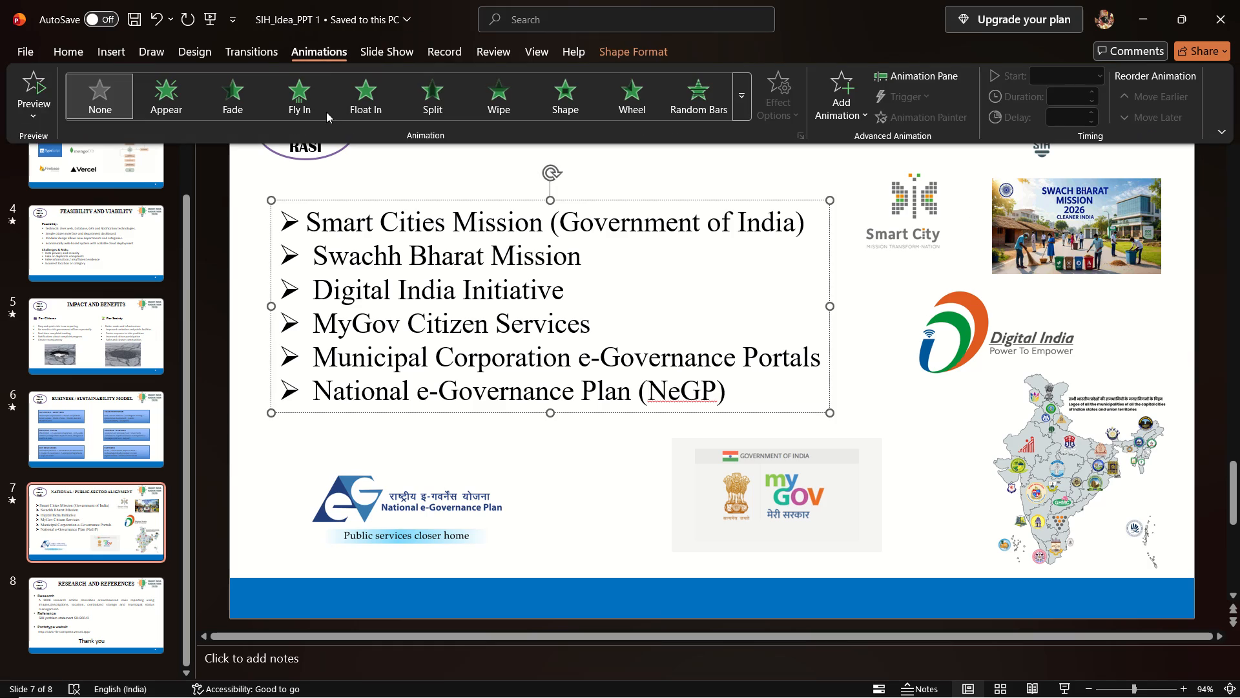
pyautogui.click(326, 112)
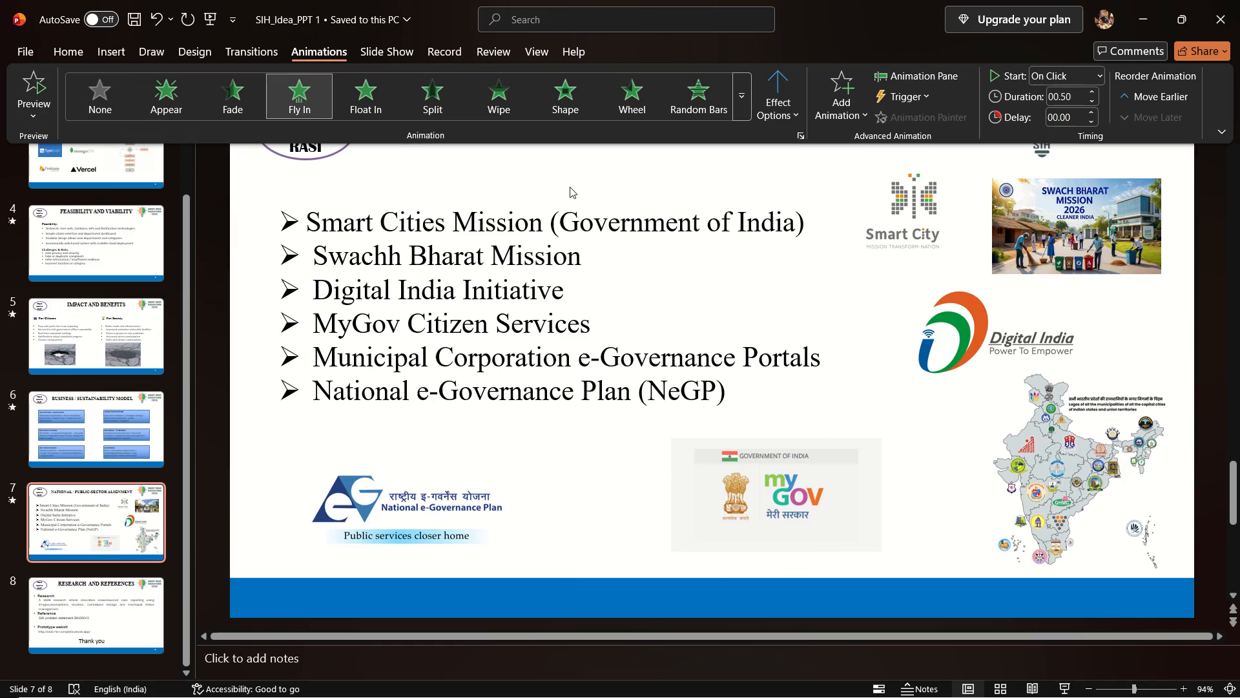
pyautogui.click(570, 187)
# Select the Smart City logo on slide 7 and apply the Push transition to that slide.
pyautogui.click(916, 235)
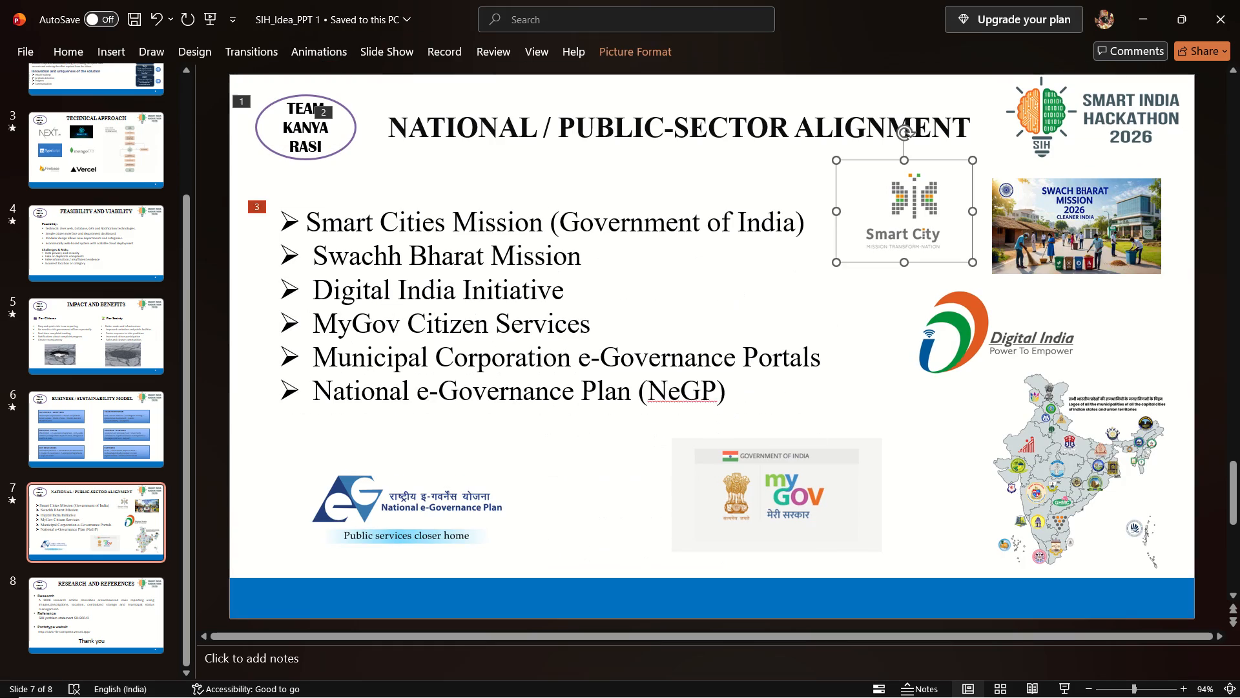
pyautogui.click(261, 48)
pyautogui.click(326, 102)
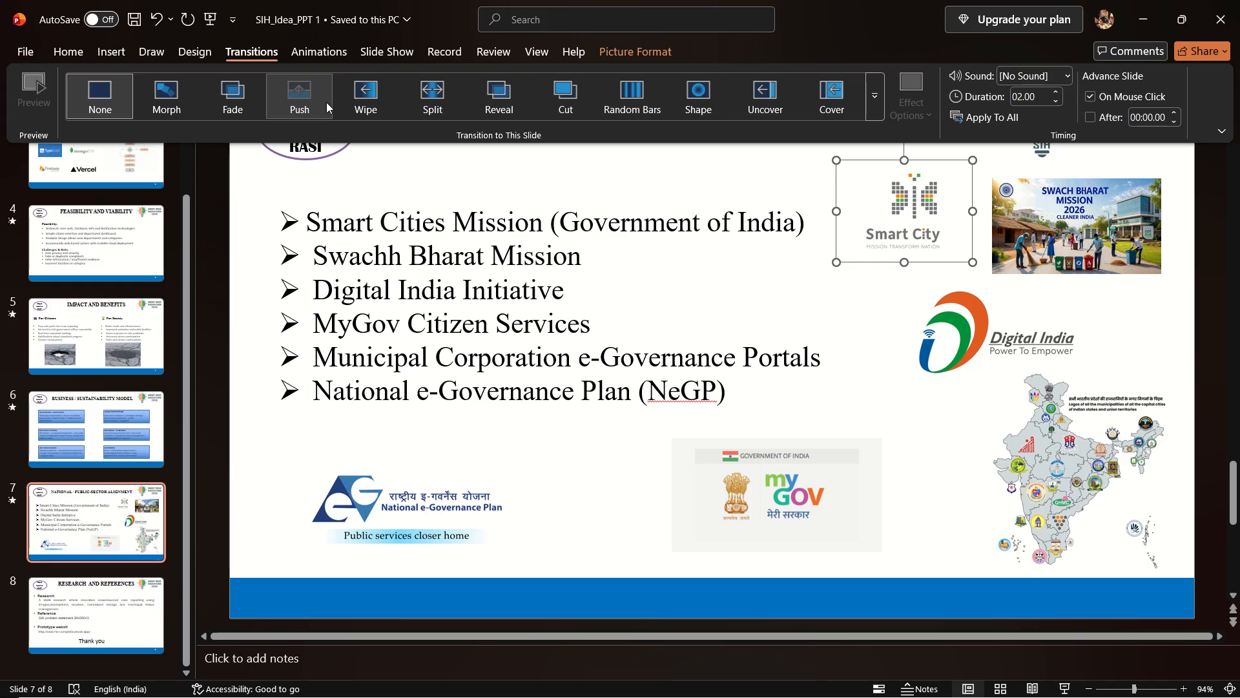
# Apply the Fly In animation to the selected Smart City logo on slide 7.
pyautogui.click(317, 39)
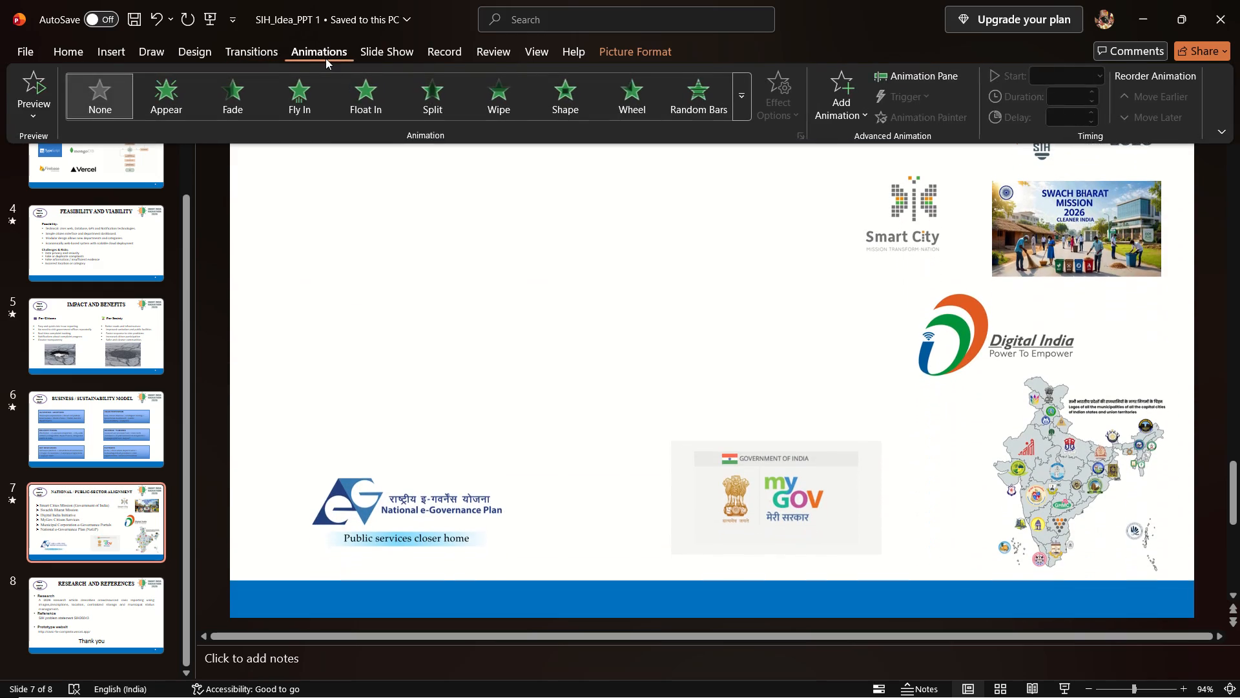
pyautogui.click(325, 58)
pyautogui.click(335, 50)
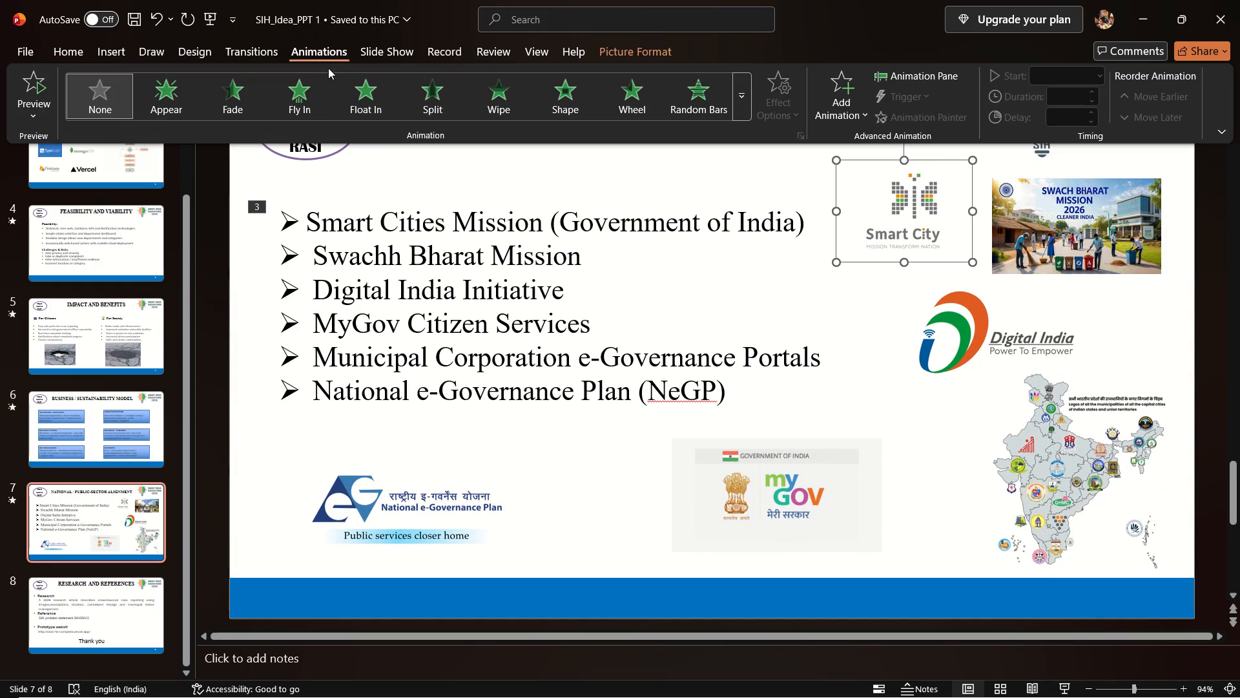
pyautogui.click(309, 84)
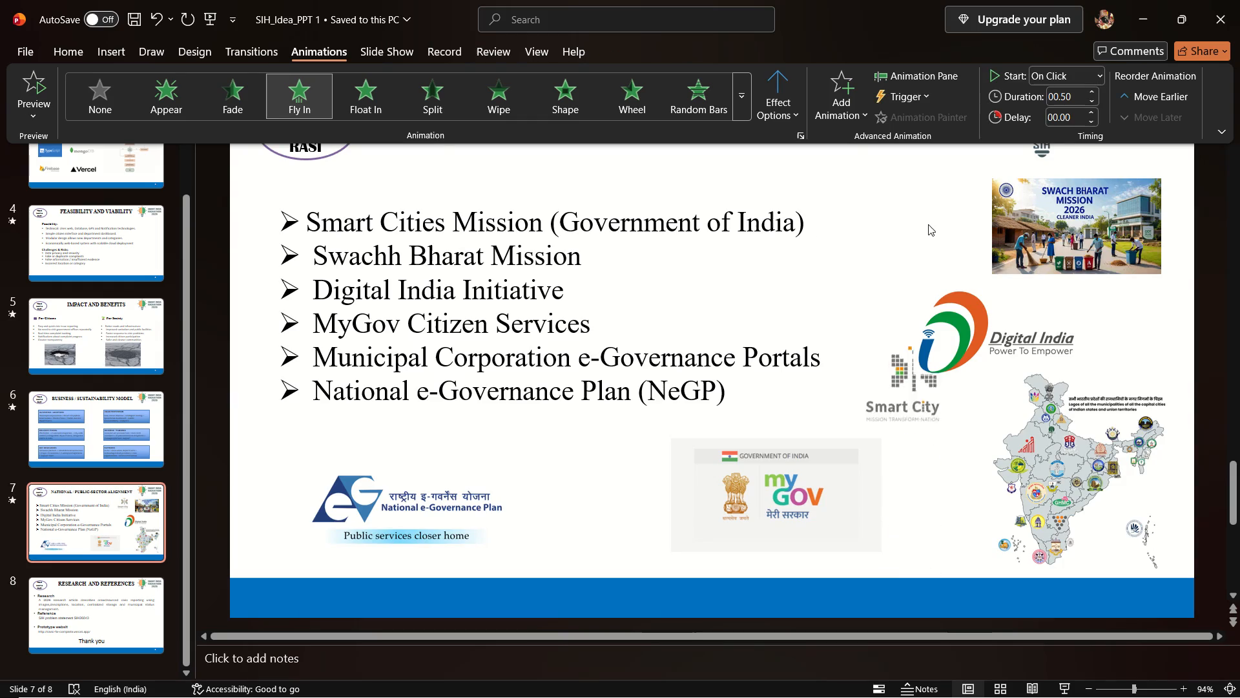
# Apply the Fly In animation to the Swach Bharat Mission 2026 picture on slide 7.
pyautogui.click(1064, 249)
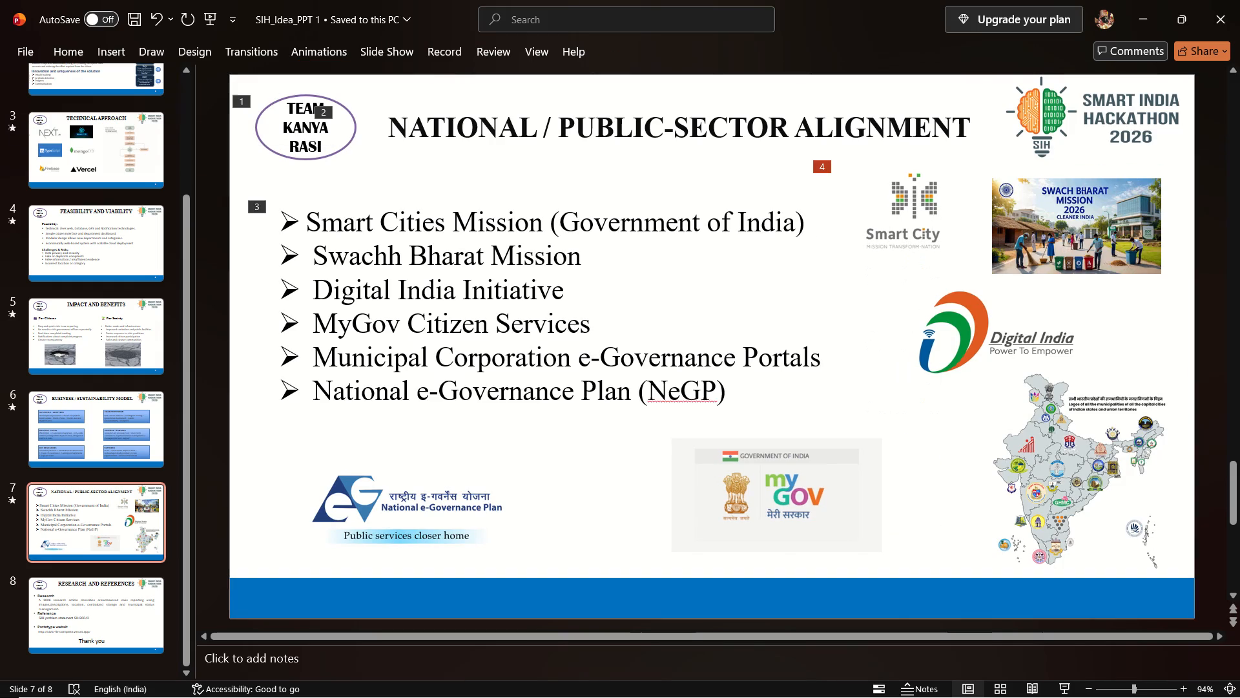
pyautogui.click(1150, 220)
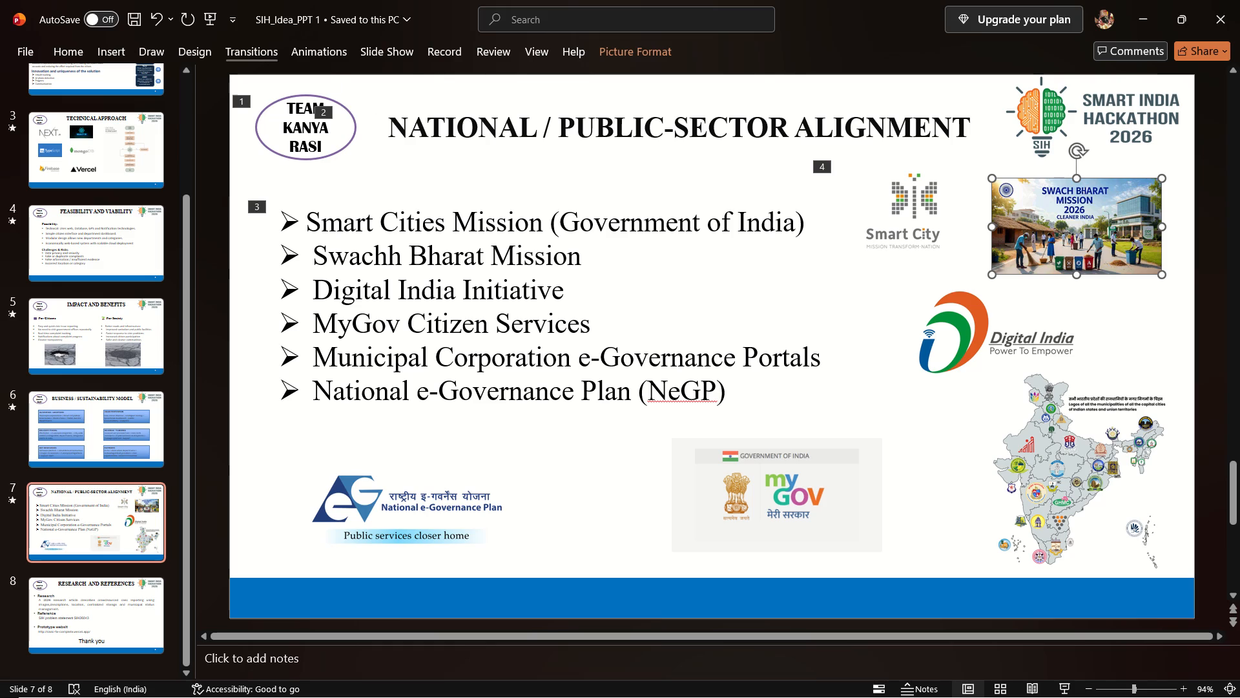
pyautogui.click(323, 55)
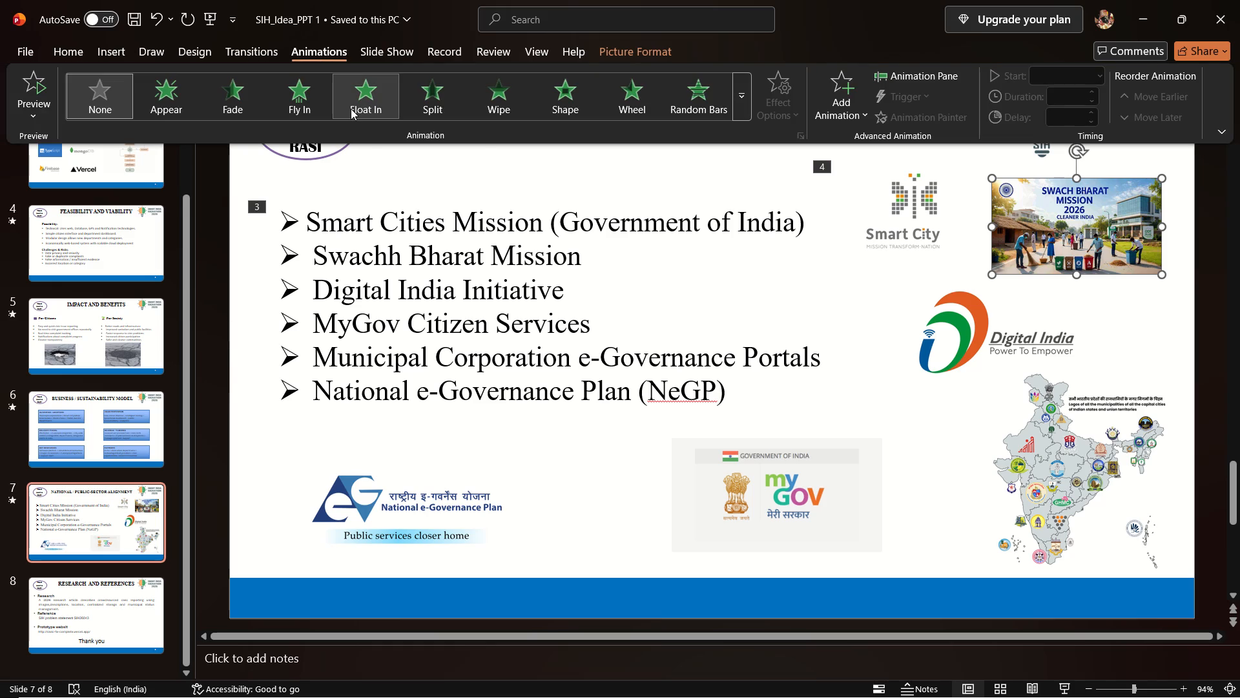
pyautogui.click(310, 105)
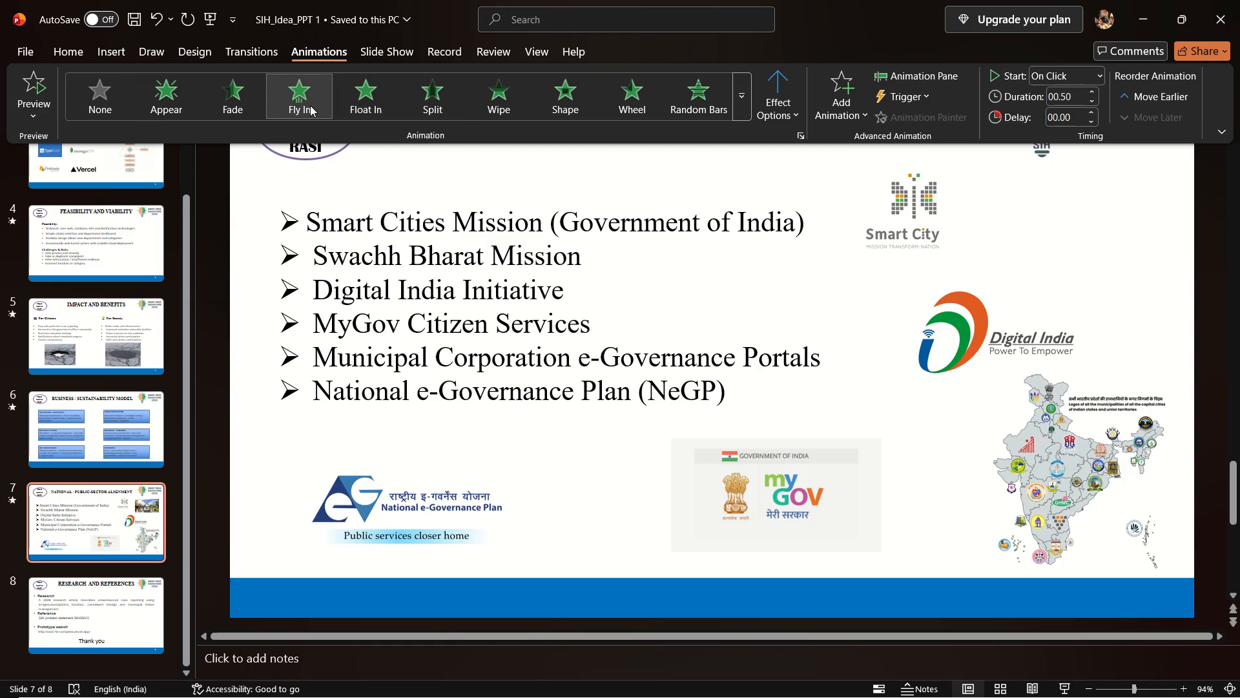
# Apply the Fly In animation to the Digital India logo on slide 7.
pyautogui.click(1011, 343)
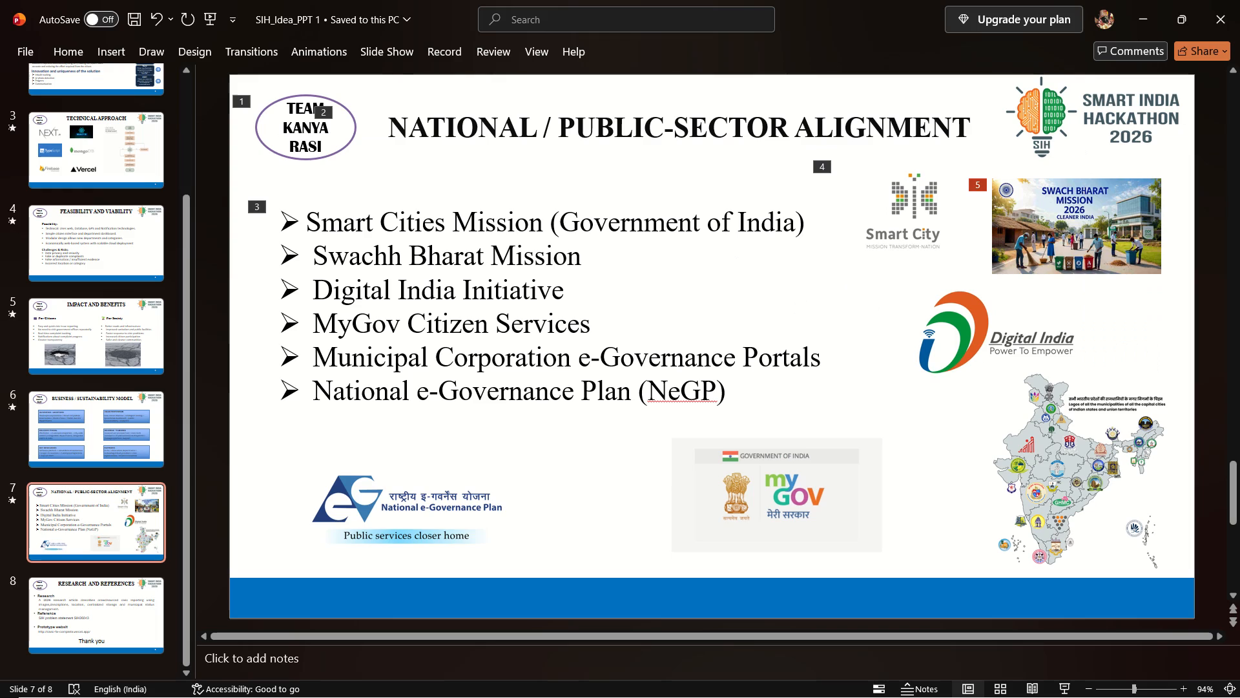
pyautogui.click(938, 331)
pyautogui.click(298, 49)
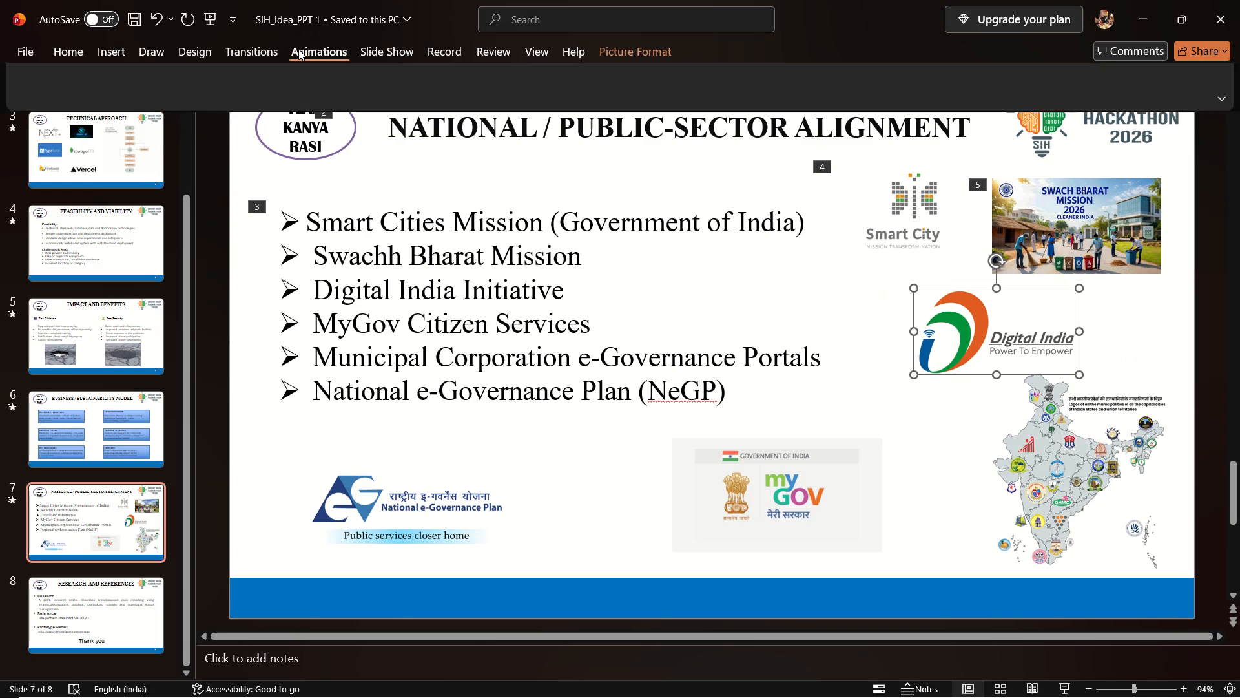
pyautogui.click(315, 86)
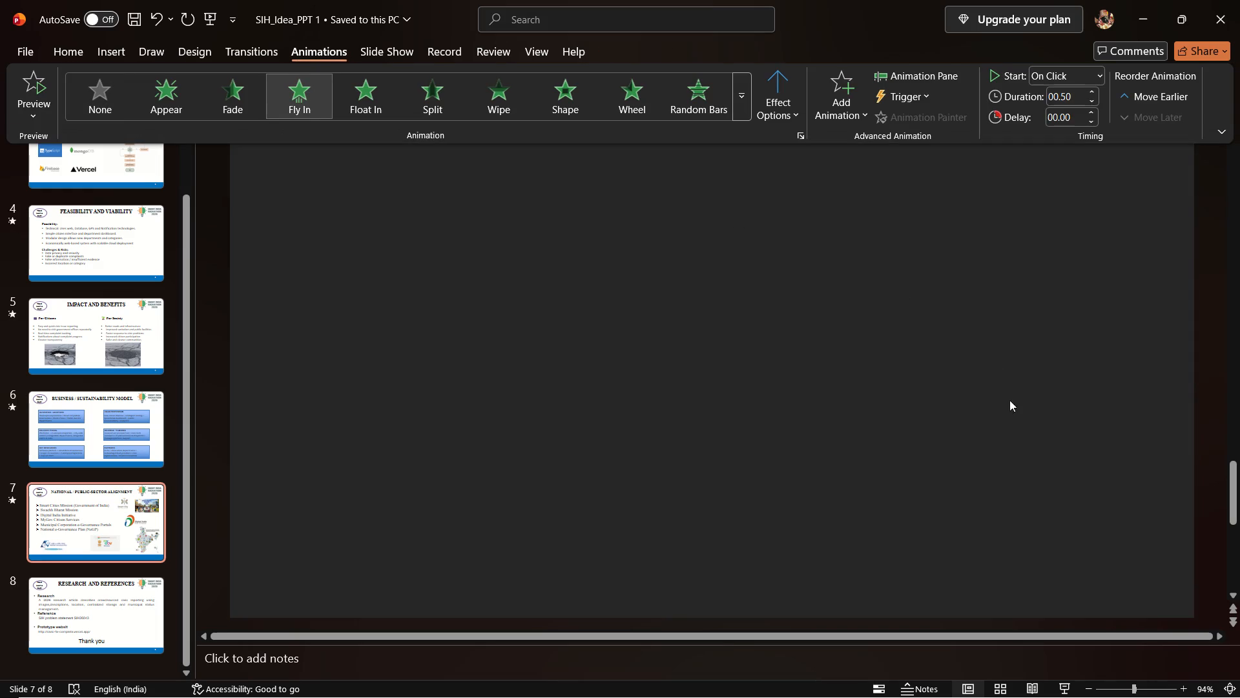
# Apply the Fly In animation to the India map of municipality logos on slide 7.
pyautogui.click(1043, 441)
pyautogui.click(1043, 441)
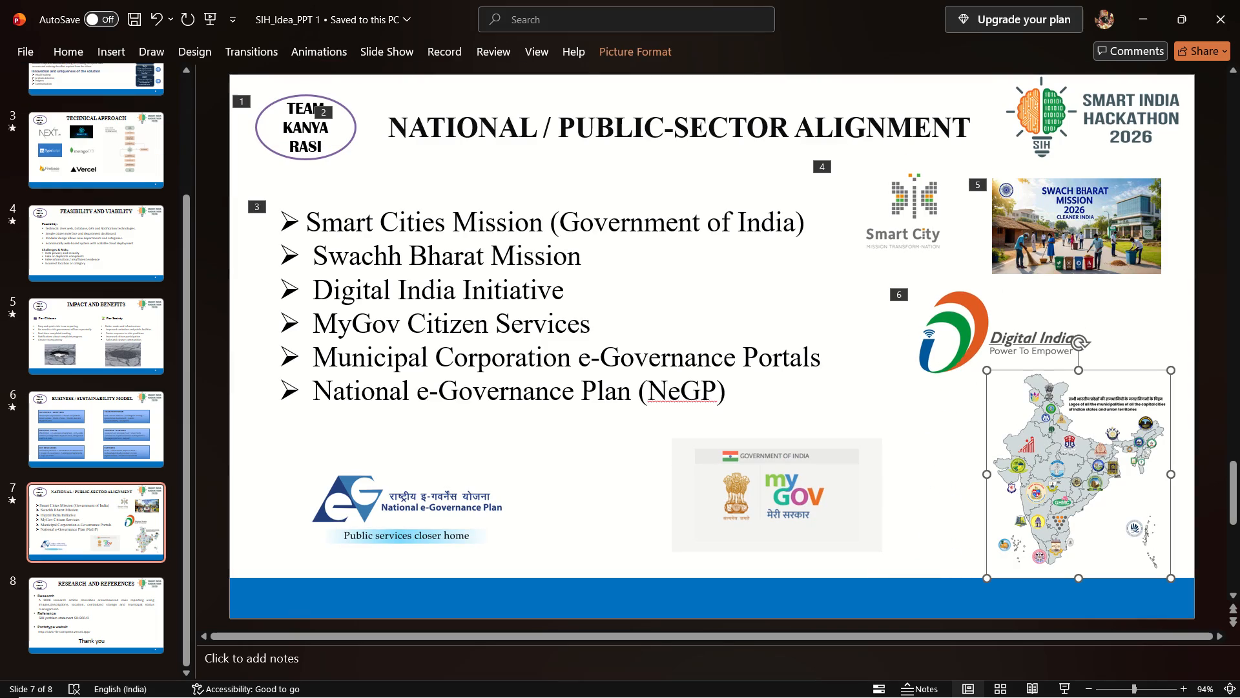
pyautogui.click(309, 48)
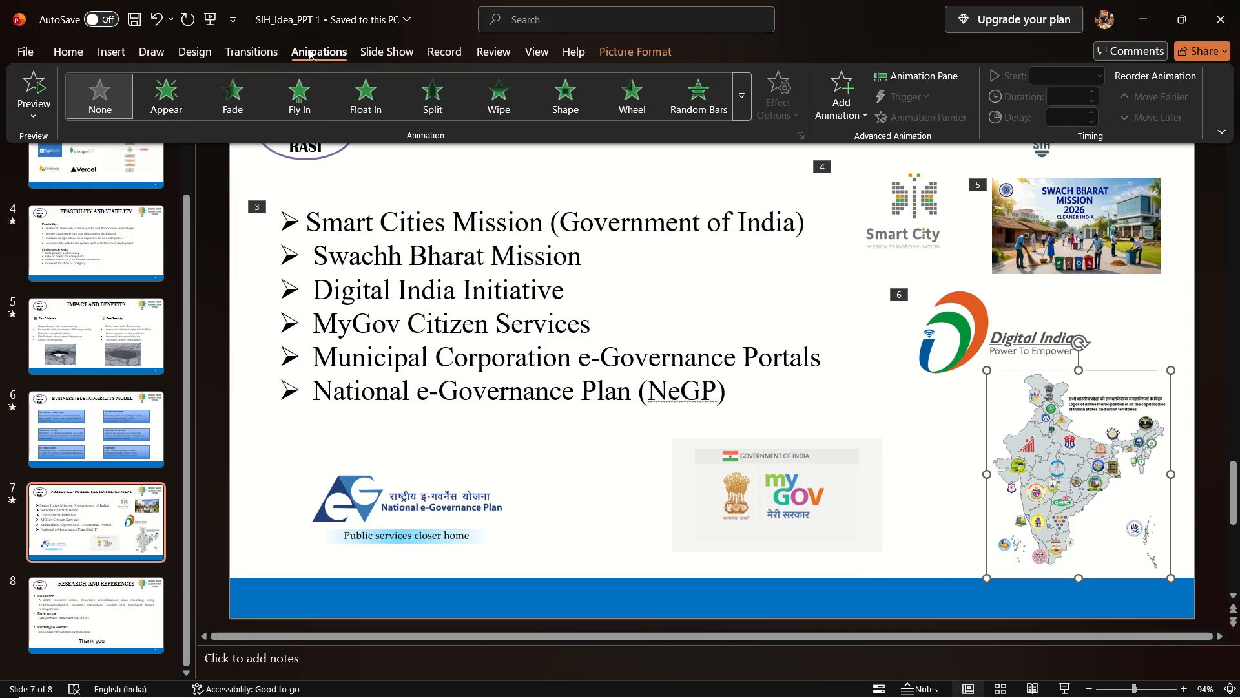
pyautogui.click(320, 105)
pyautogui.click(568, 327)
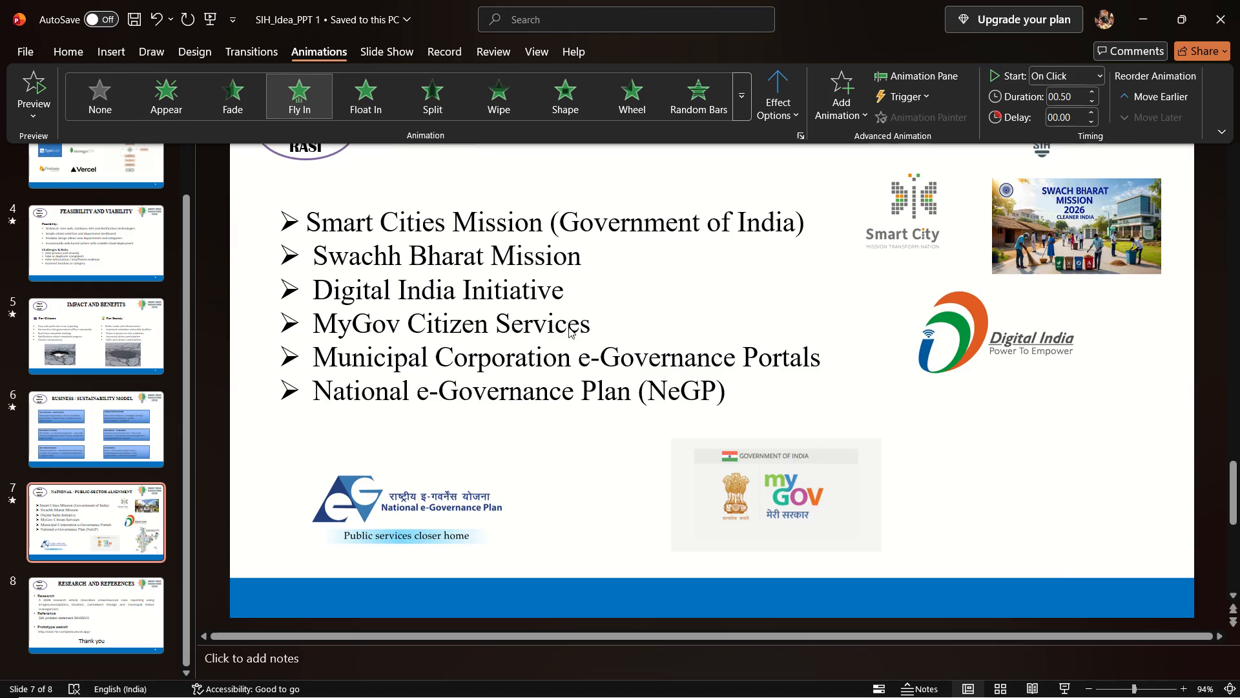
# Apply the Fly In animation to the Government of India myGov logo on slide 7.
pyautogui.click(724, 479)
pyautogui.doubleClick(724, 479)
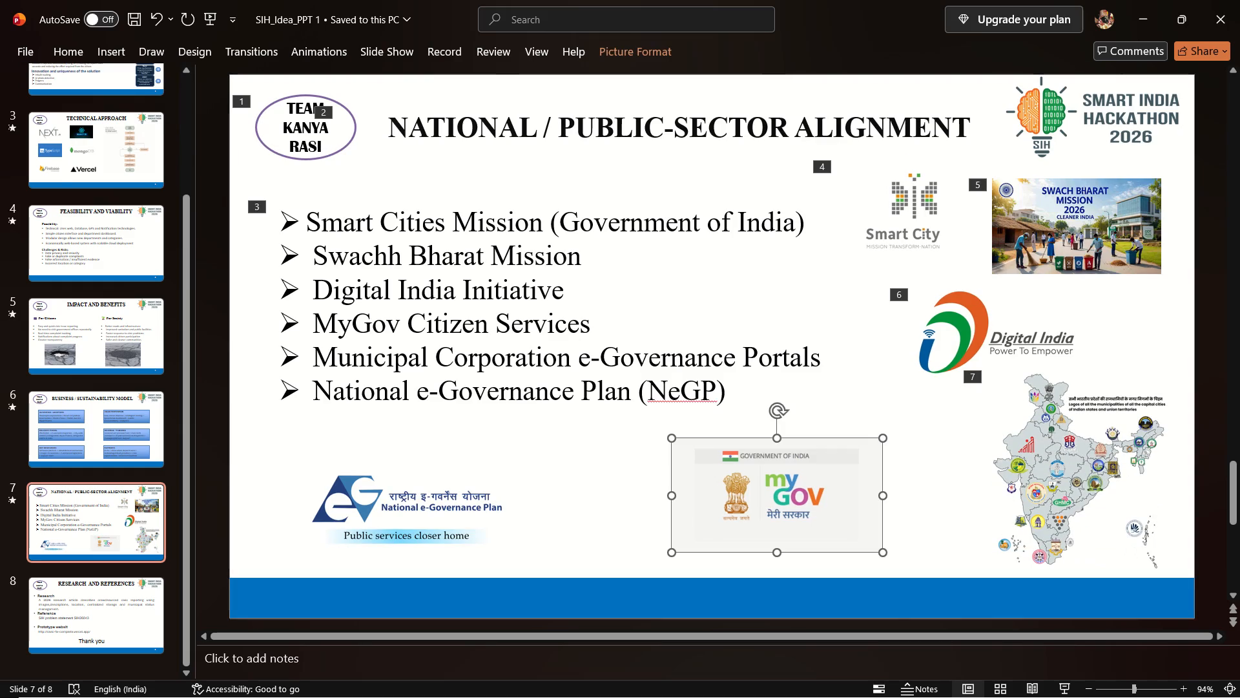
pyautogui.click(354, 50)
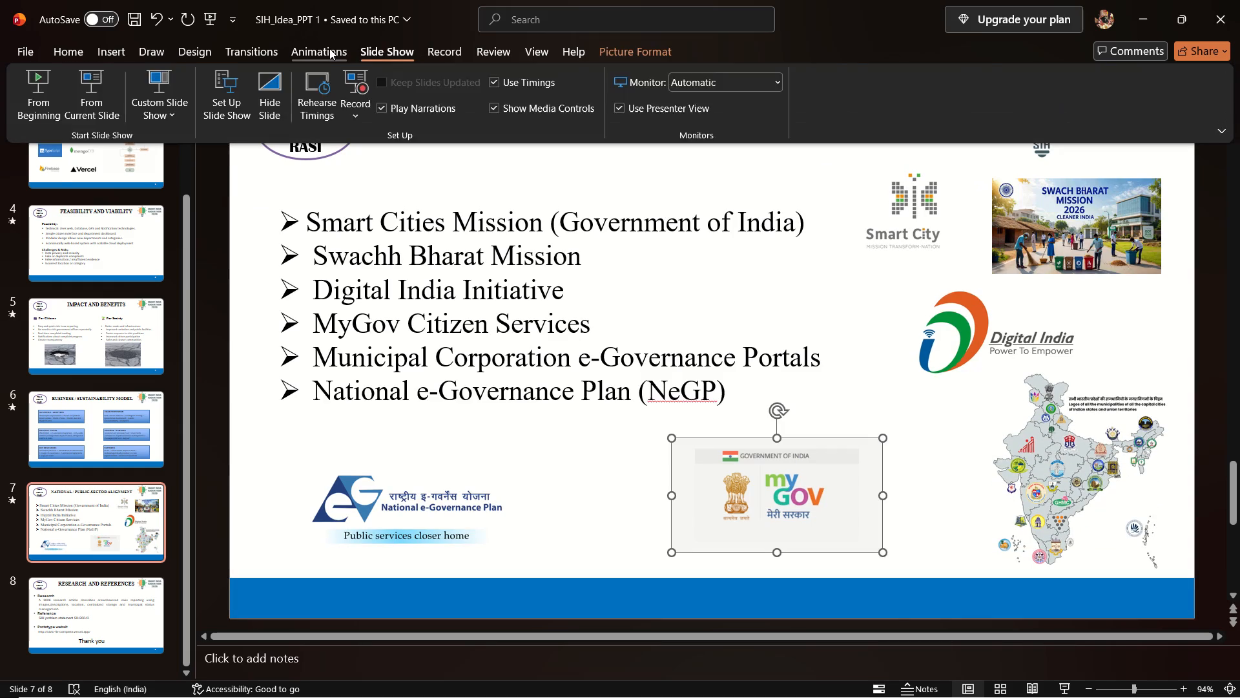
pyautogui.click(329, 48)
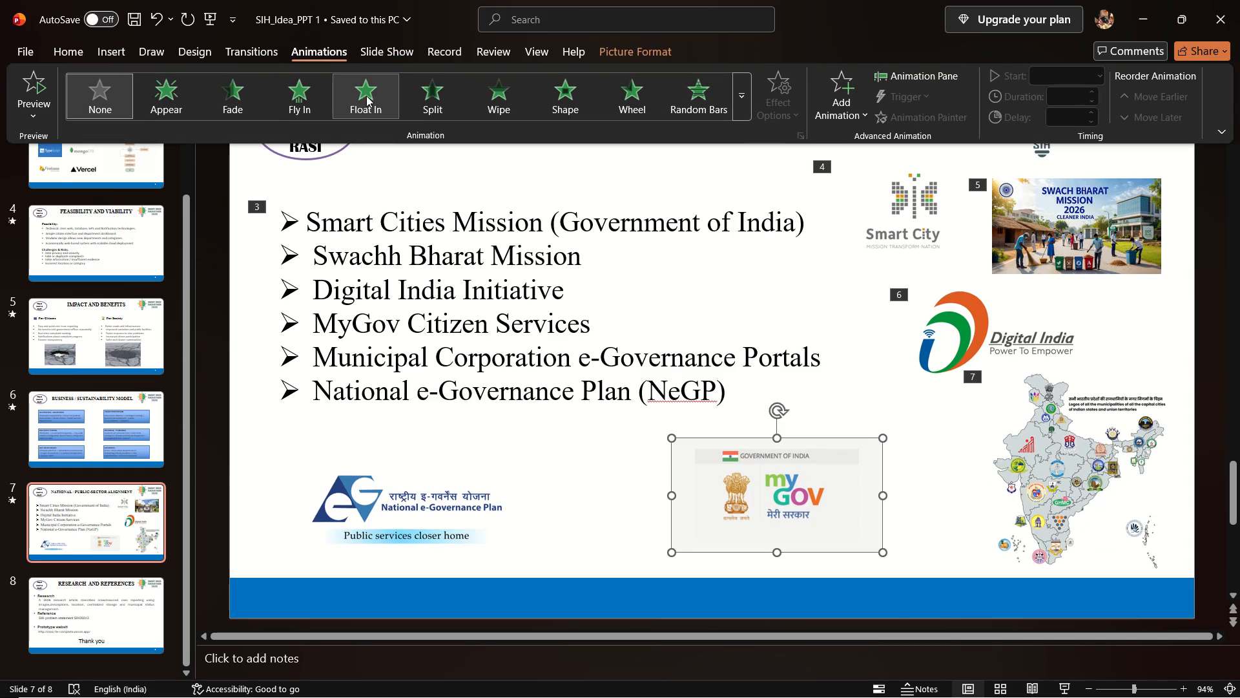
pyautogui.click(316, 90)
pyautogui.click(519, 320)
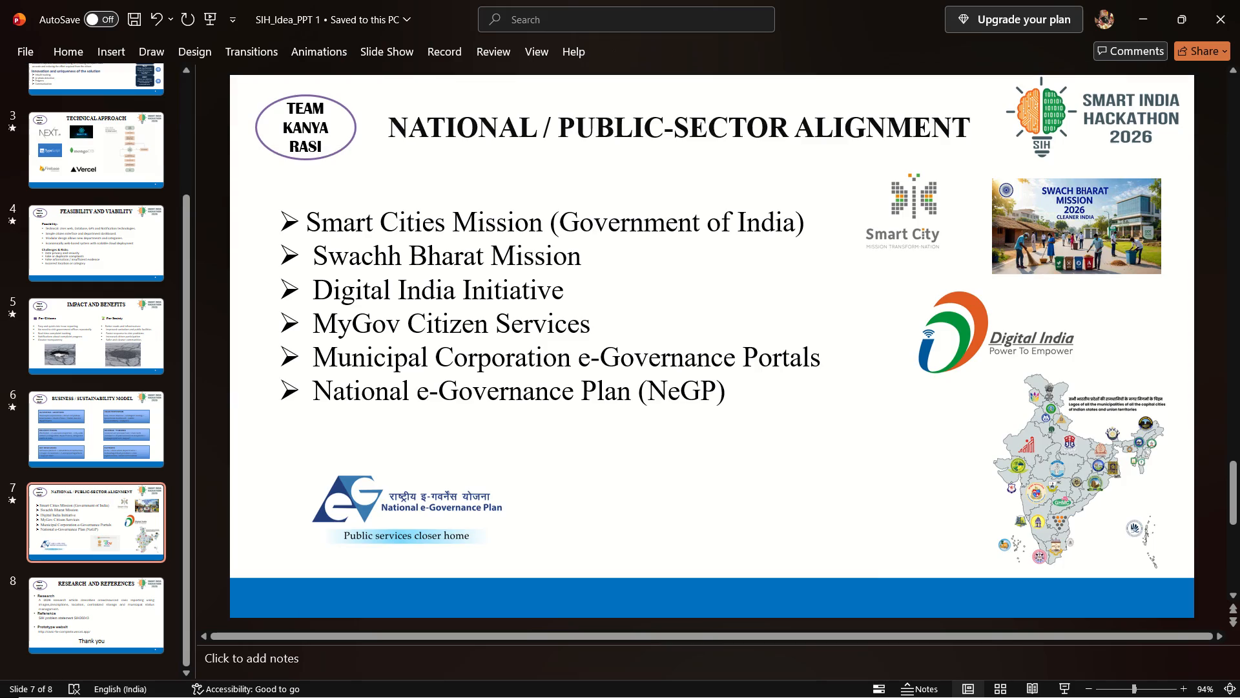
# Apply the Fly In animation to the National e-Governance Plan logo on slide 7.
pyautogui.click(441, 496)
pyautogui.click(441, 496)
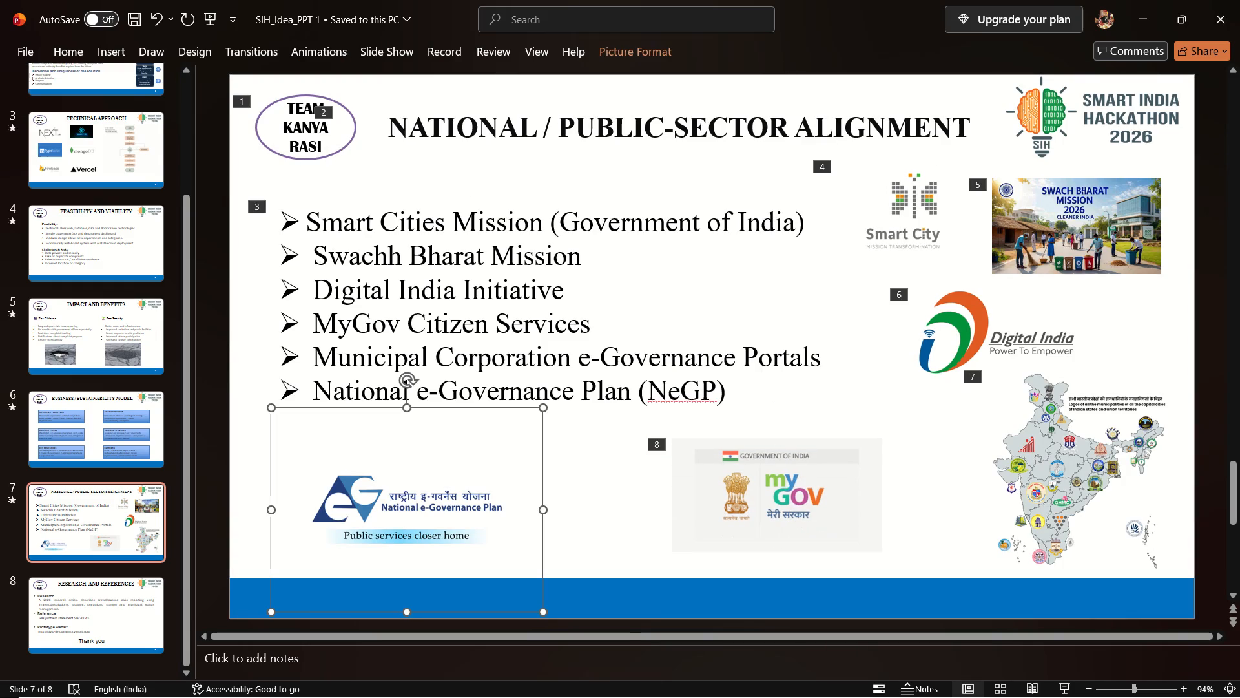
pyautogui.click(315, 52)
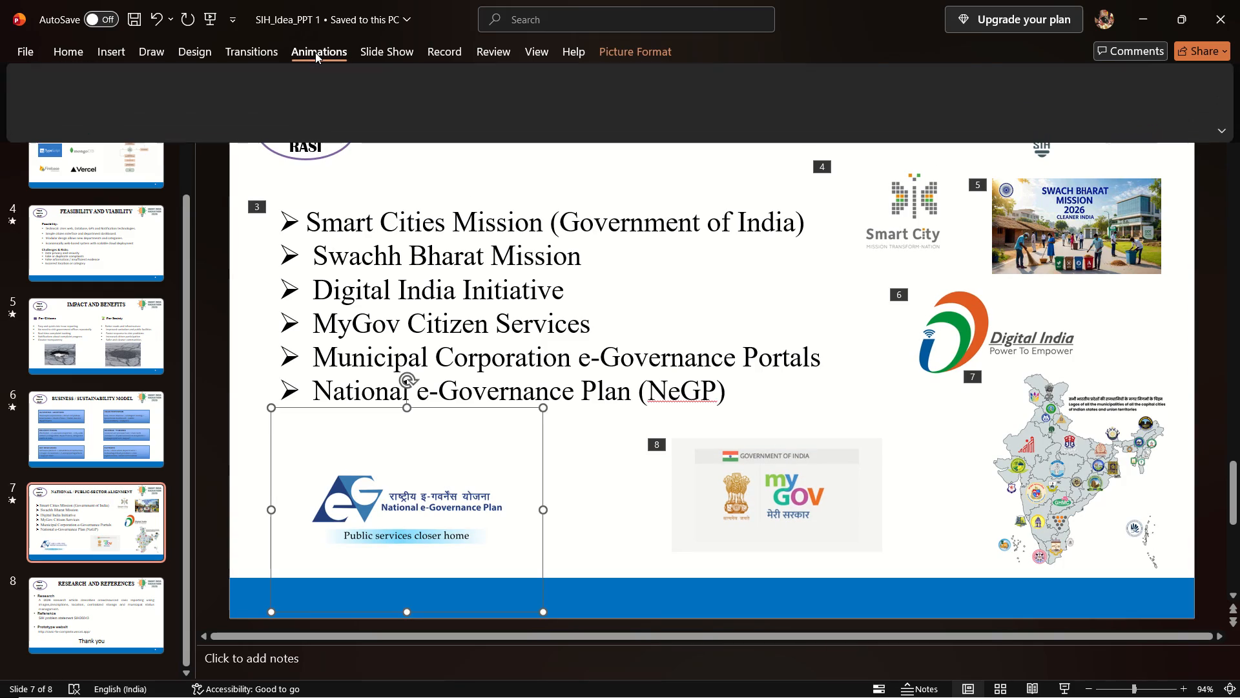
pyautogui.click(310, 79)
pyautogui.click(368, 240)
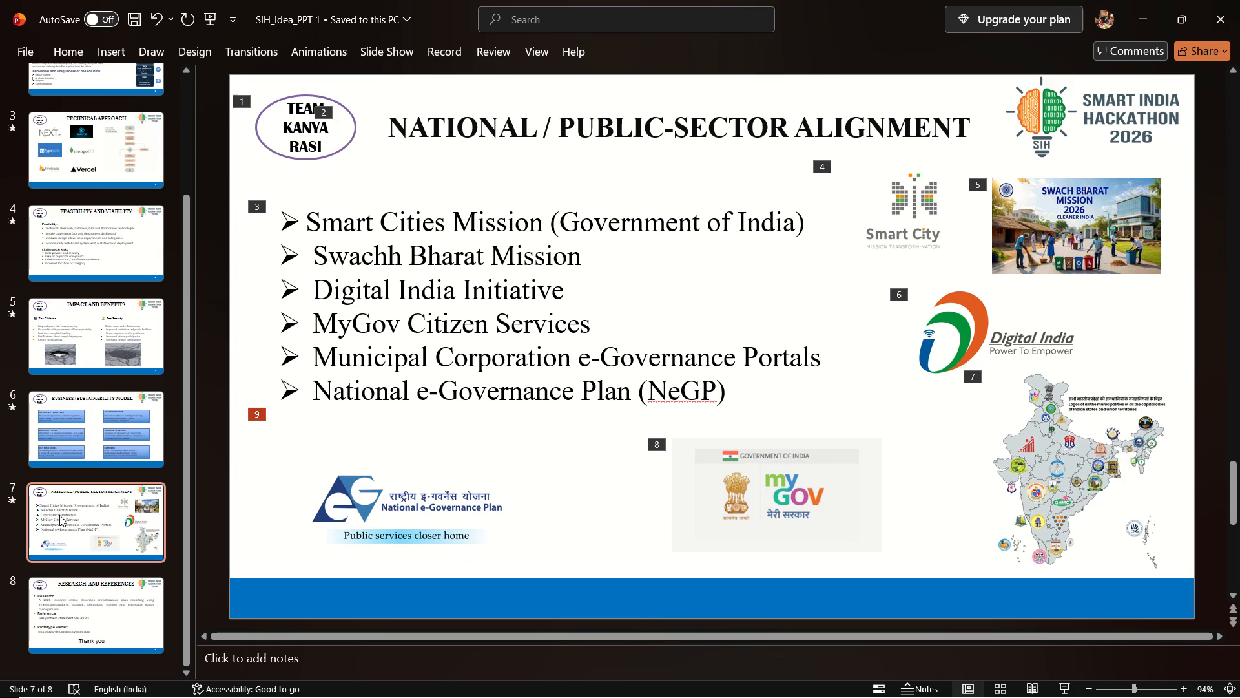
# Delete the "Thank you" text at the bottom of slide 8, RESEARCH AND REFERENCES.
pyautogui.click(74, 587)
pyautogui.scroll(-5, 74, 587)
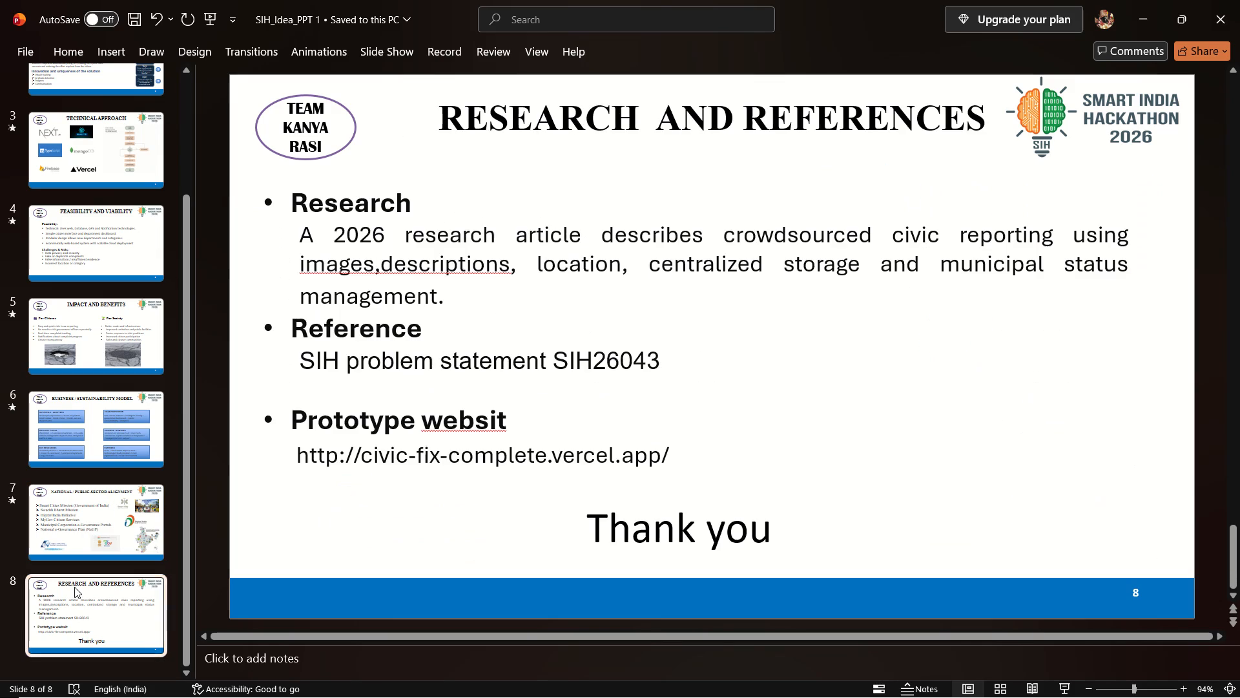
pyautogui.doubleClick(753, 531)
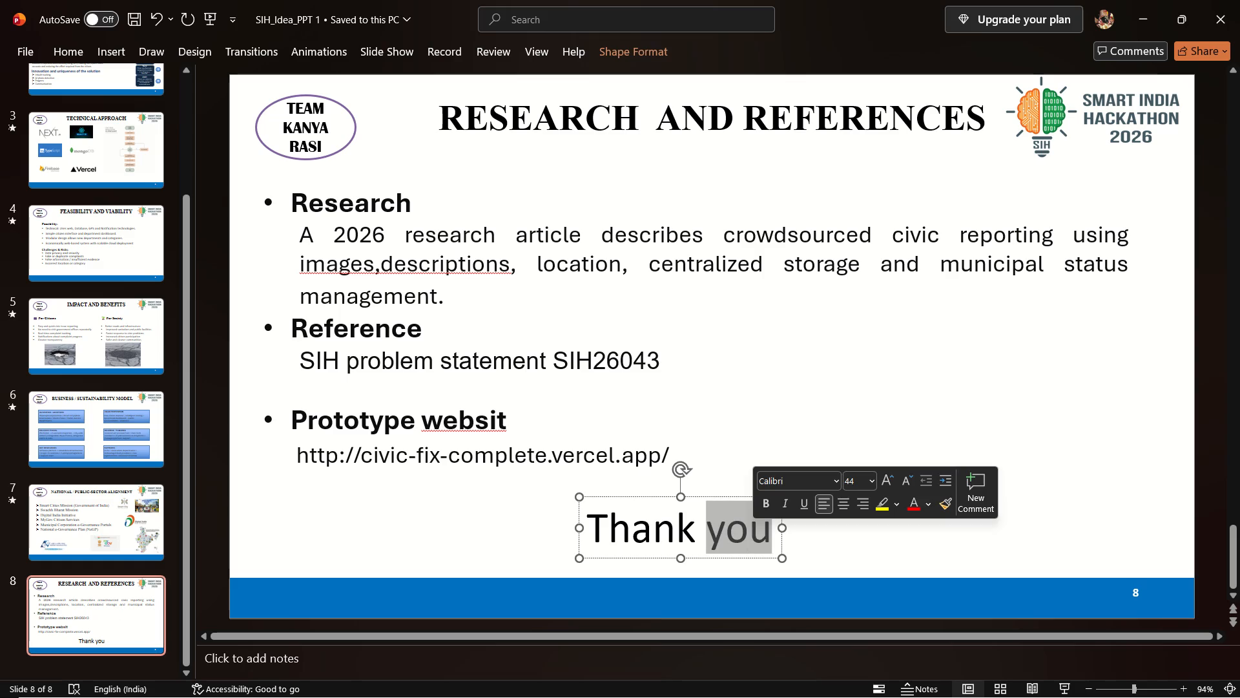
pyautogui.press('Delete')
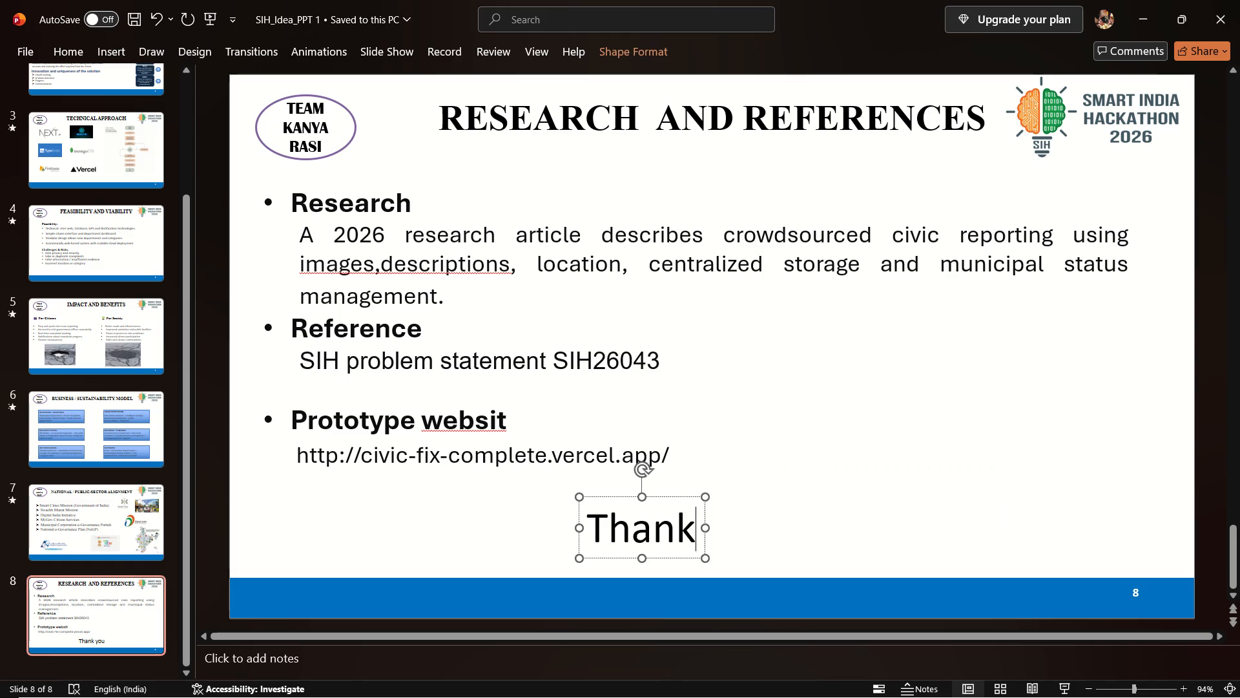
pyautogui.doubleClick(753, 531)
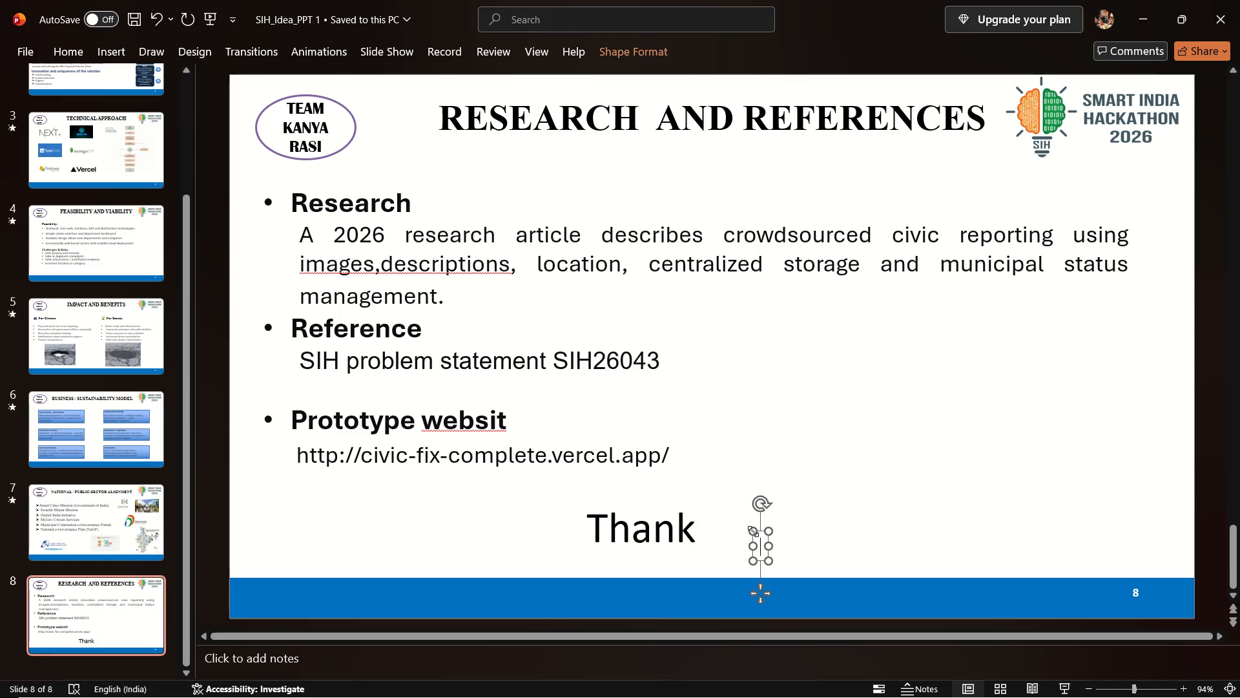
pyautogui.doubleClick(656, 522)
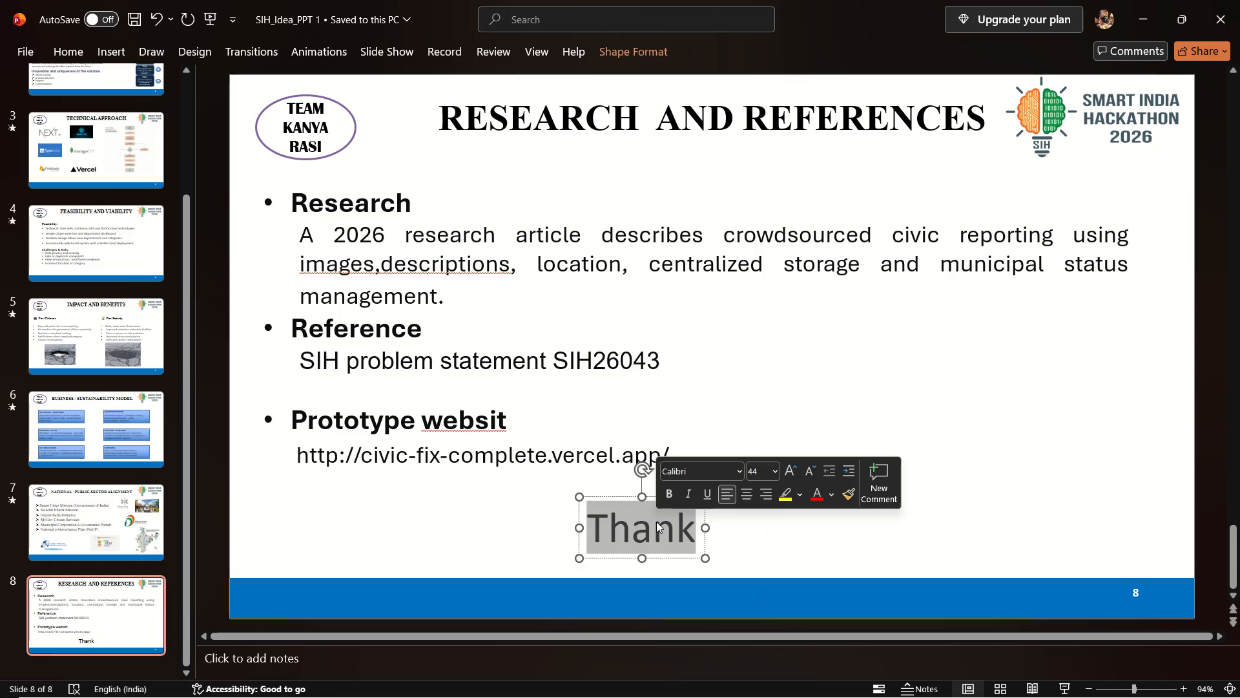
pyautogui.press('Delete')
pyautogui.click(983, 372)
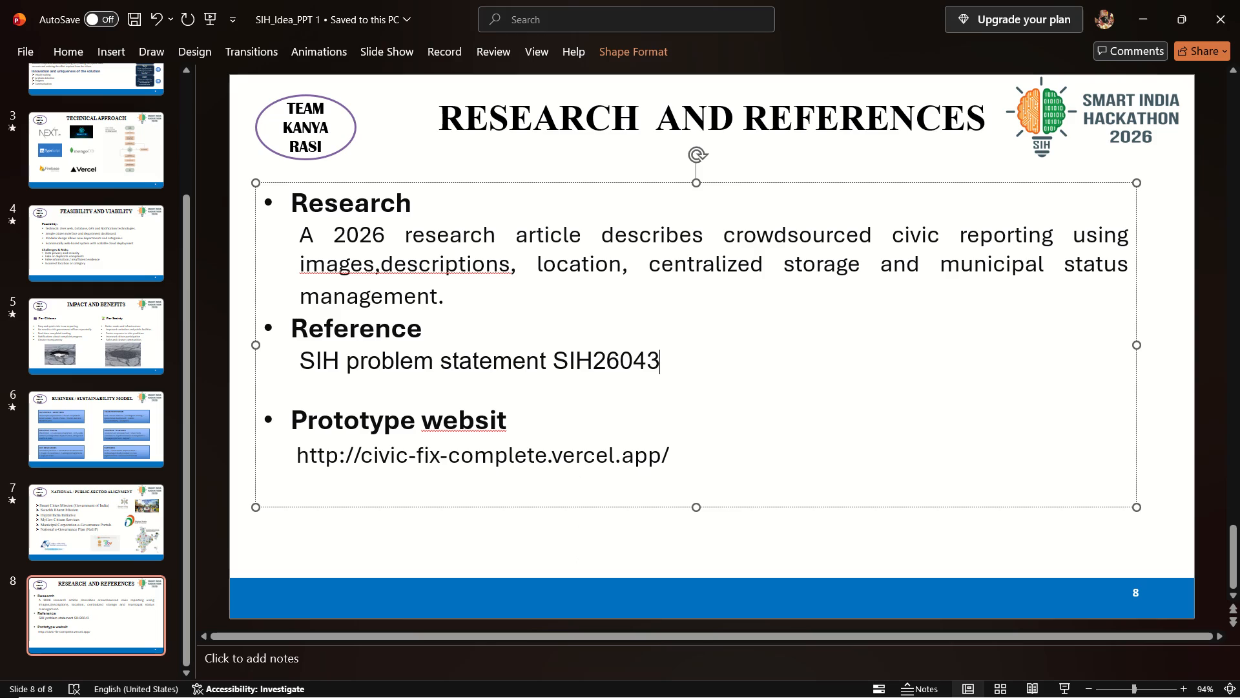
# Apply the Fly In animation to the RESEARCH AND REFERENCES title on slide 8.
pyautogui.click(903, 144)
pyautogui.doubleClick(692, 91)
pyautogui.click(692, 91)
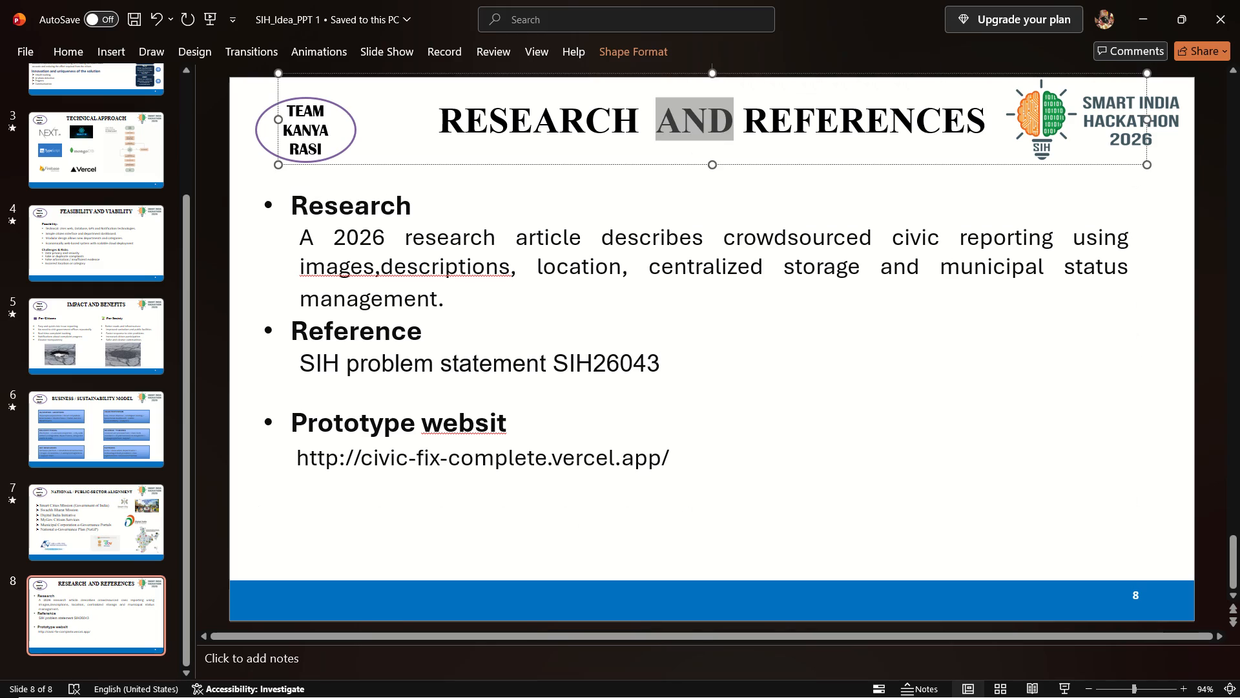
pyautogui.click(304, 52)
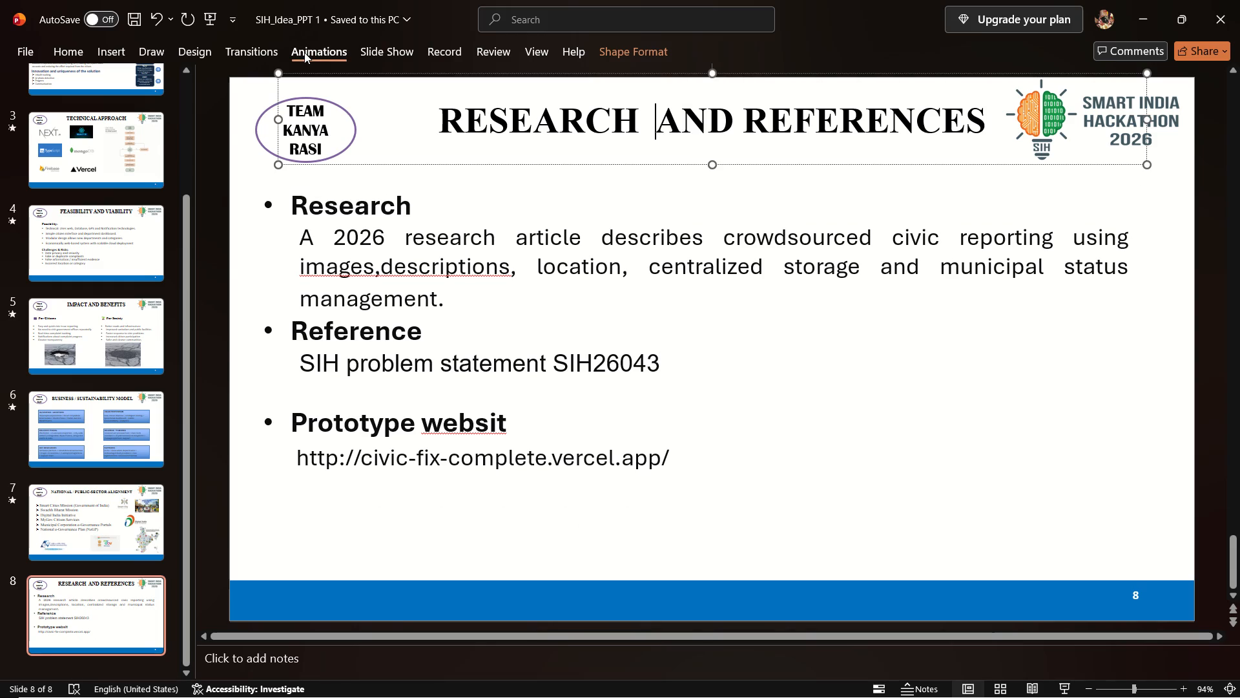
pyautogui.click(301, 86)
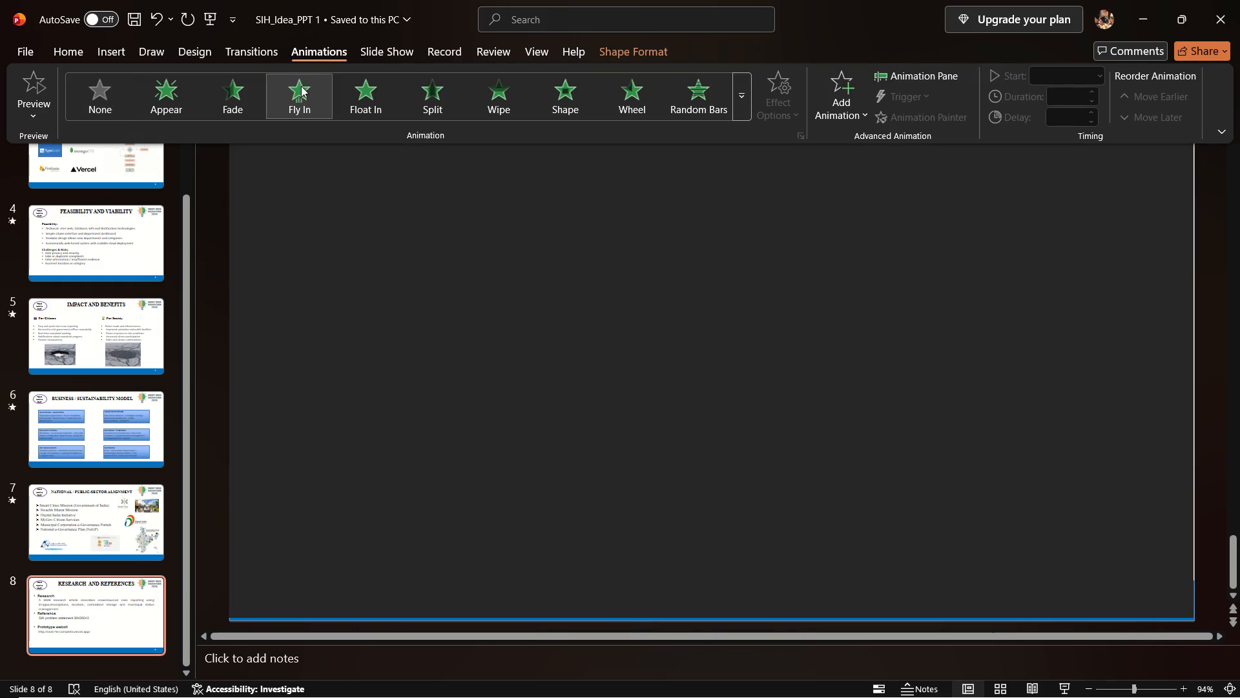
pyautogui.click(473, 190)
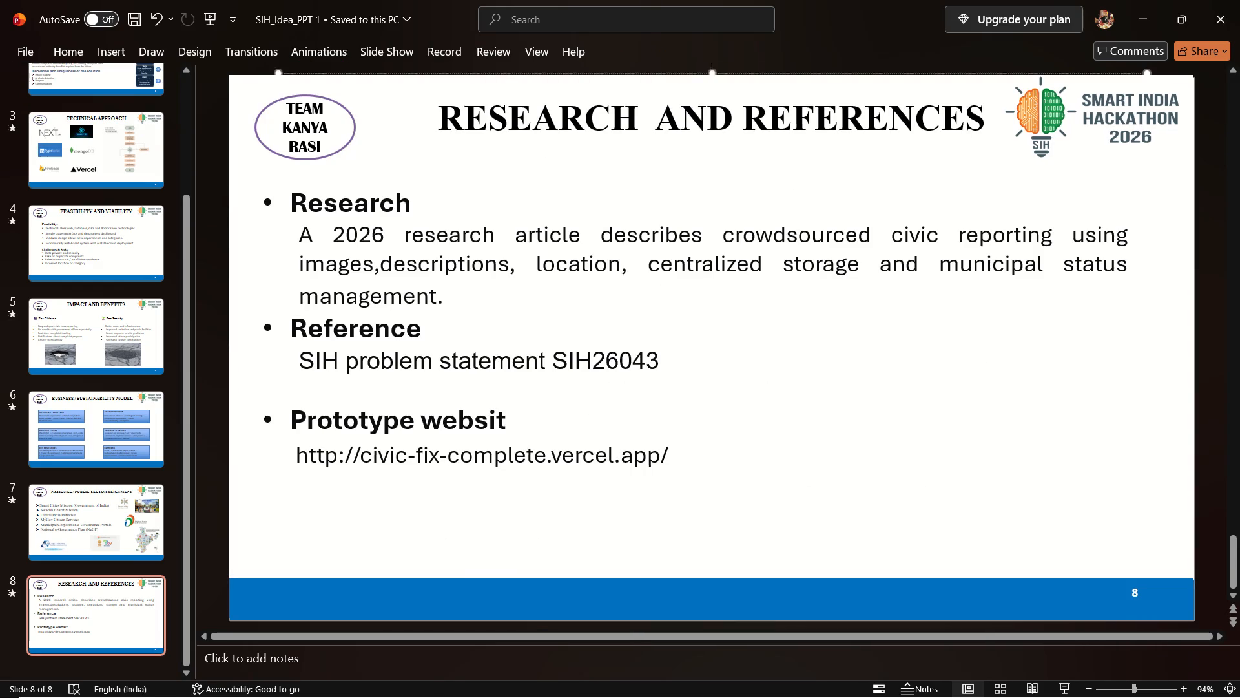
# Apply the Fly In animation to the TEAM KANYA RASI oval on slide 8.
pyautogui.click(304, 151)
pyautogui.click(307, 57)
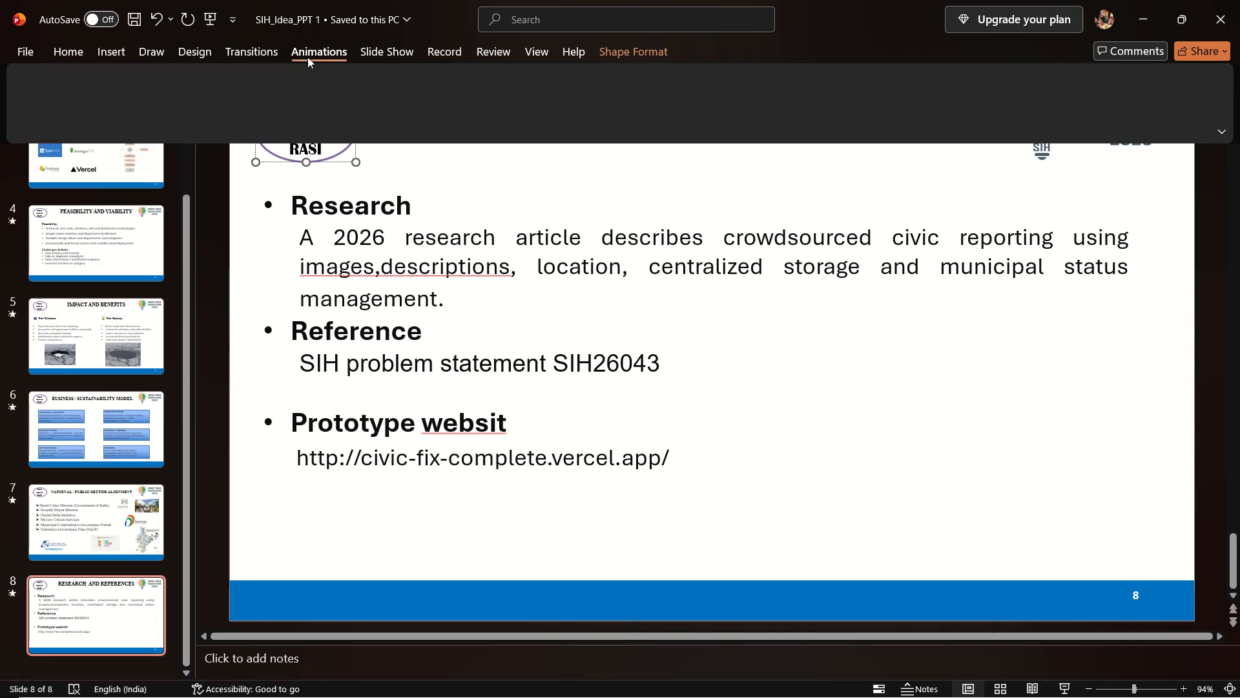
pyautogui.click(307, 83)
pyautogui.click(372, 156)
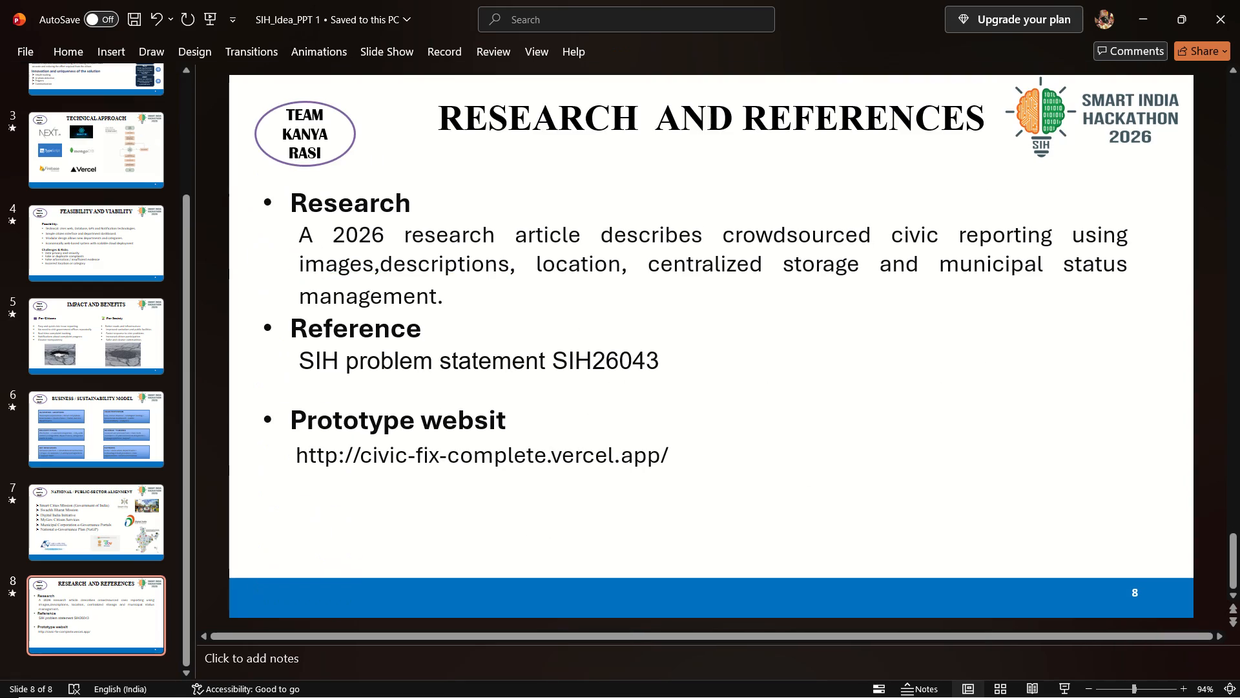
# Apply the Float In animation to the body text box with the research, reference and prototype website entries on slide 8.
pyautogui.click(356, 200)
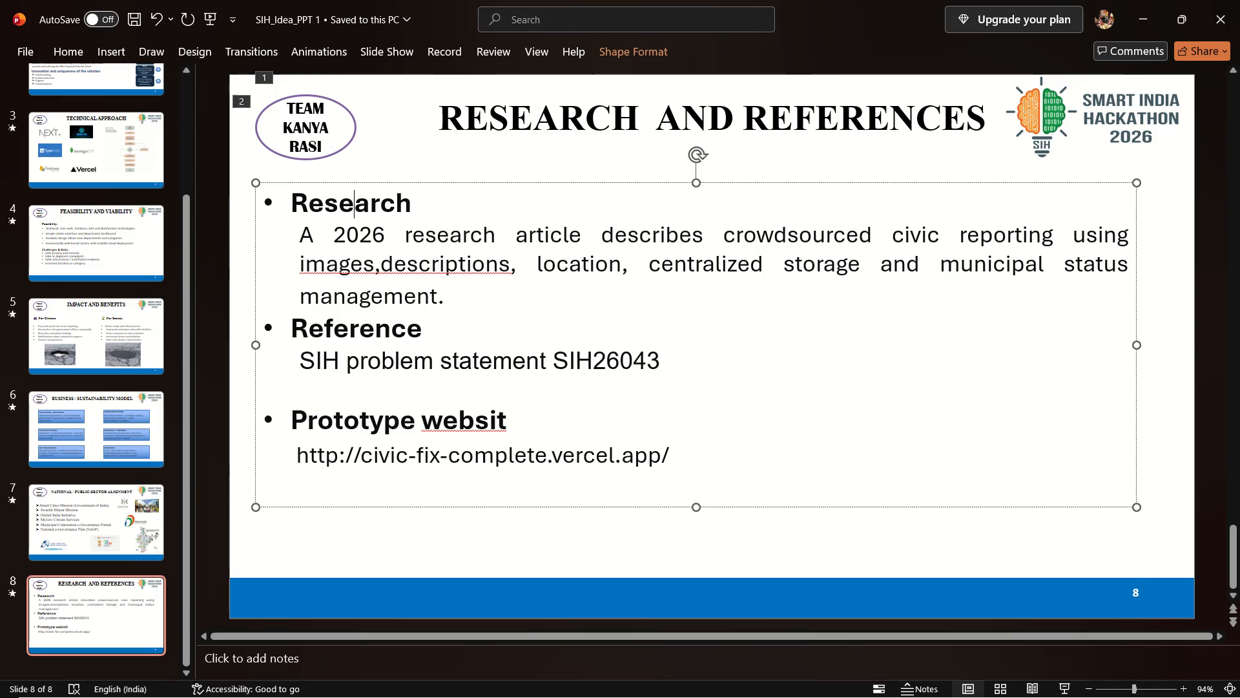
pyautogui.click(335, 50)
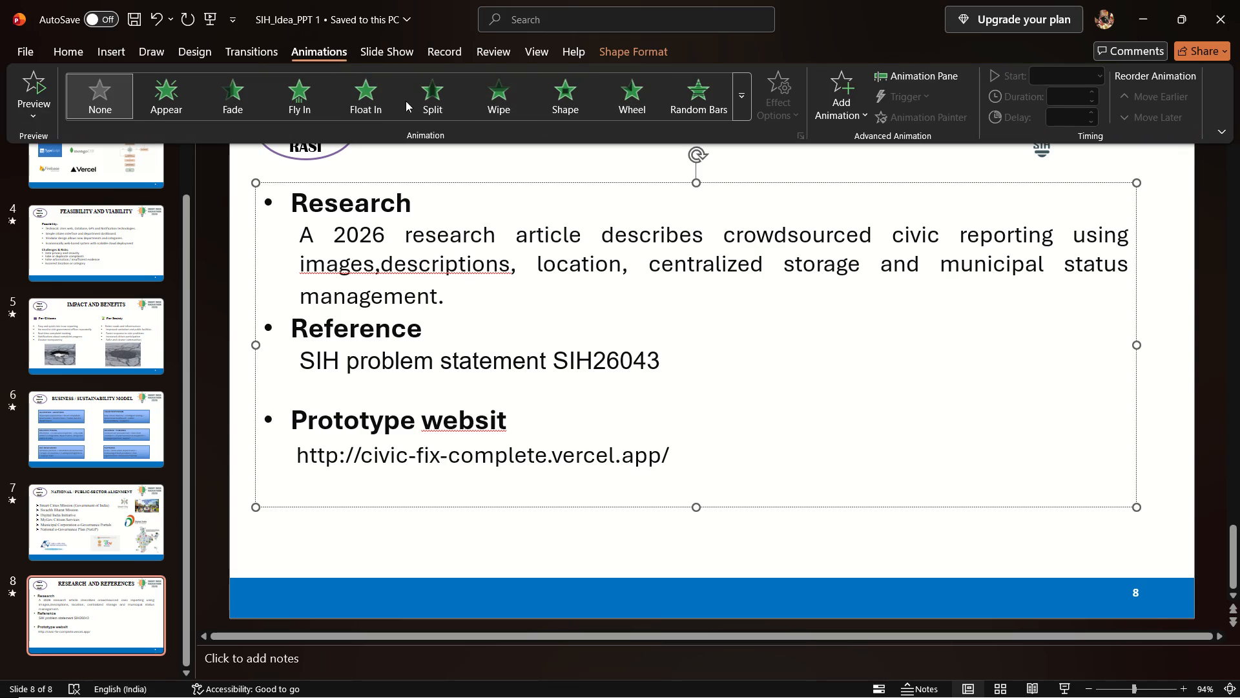
pyautogui.click(378, 97)
pyautogui.click(524, 321)
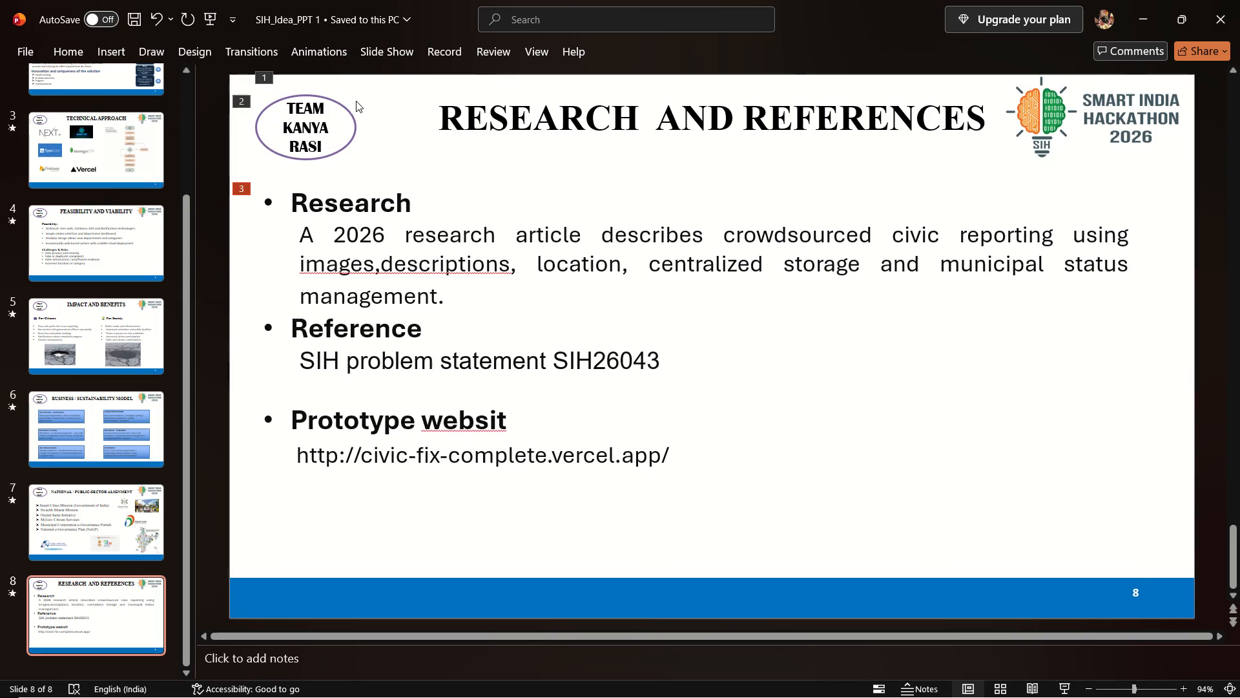
# Check the animation settings assigned to the TEAM KANYA RASI oval on slide 8.
pyautogui.click(333, 113)
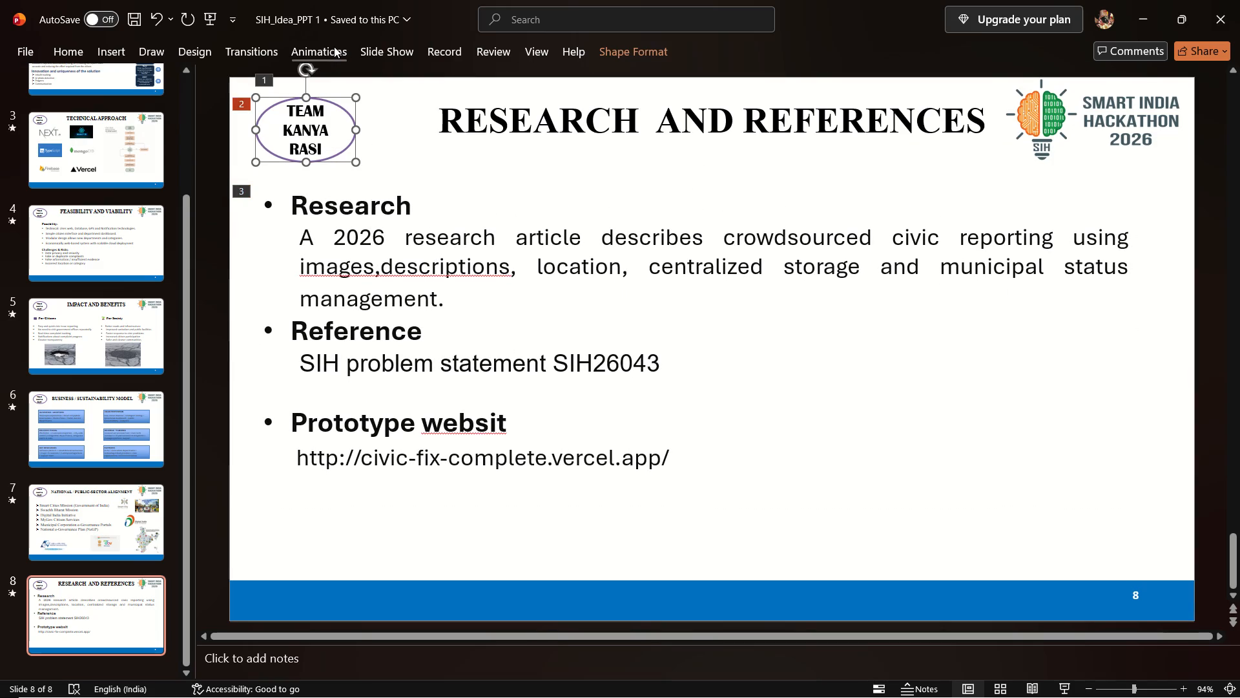
pyautogui.click(334, 47)
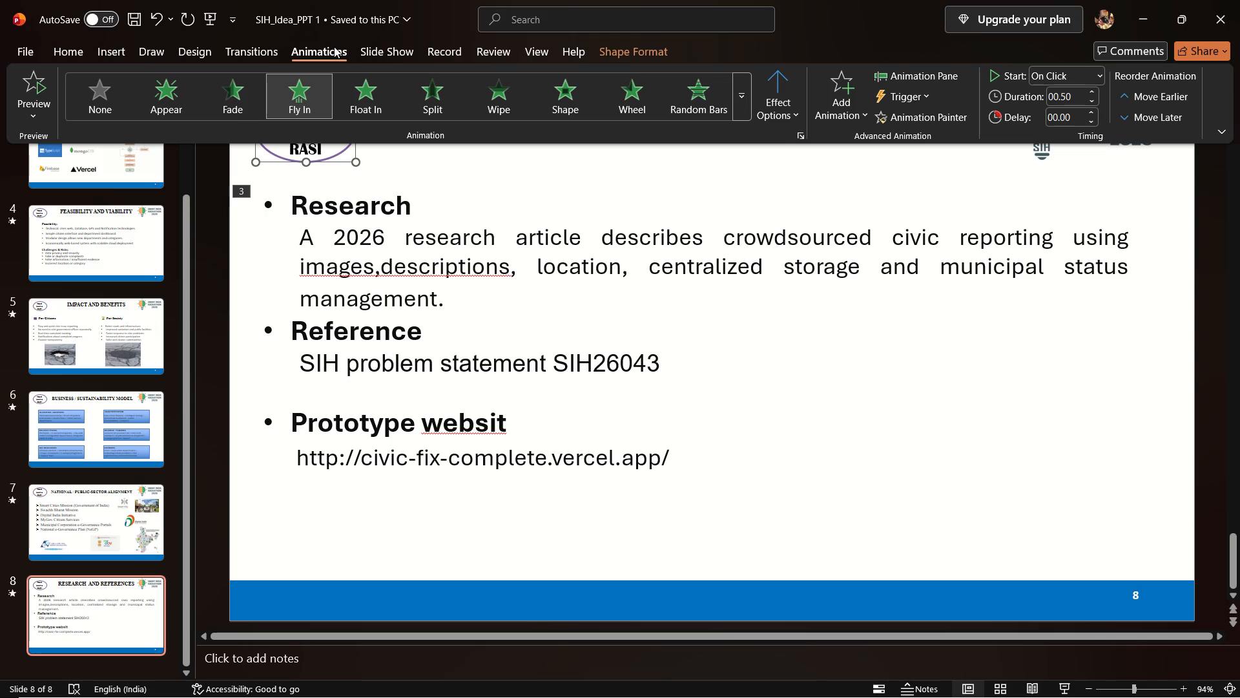
pyautogui.click(360, 304)
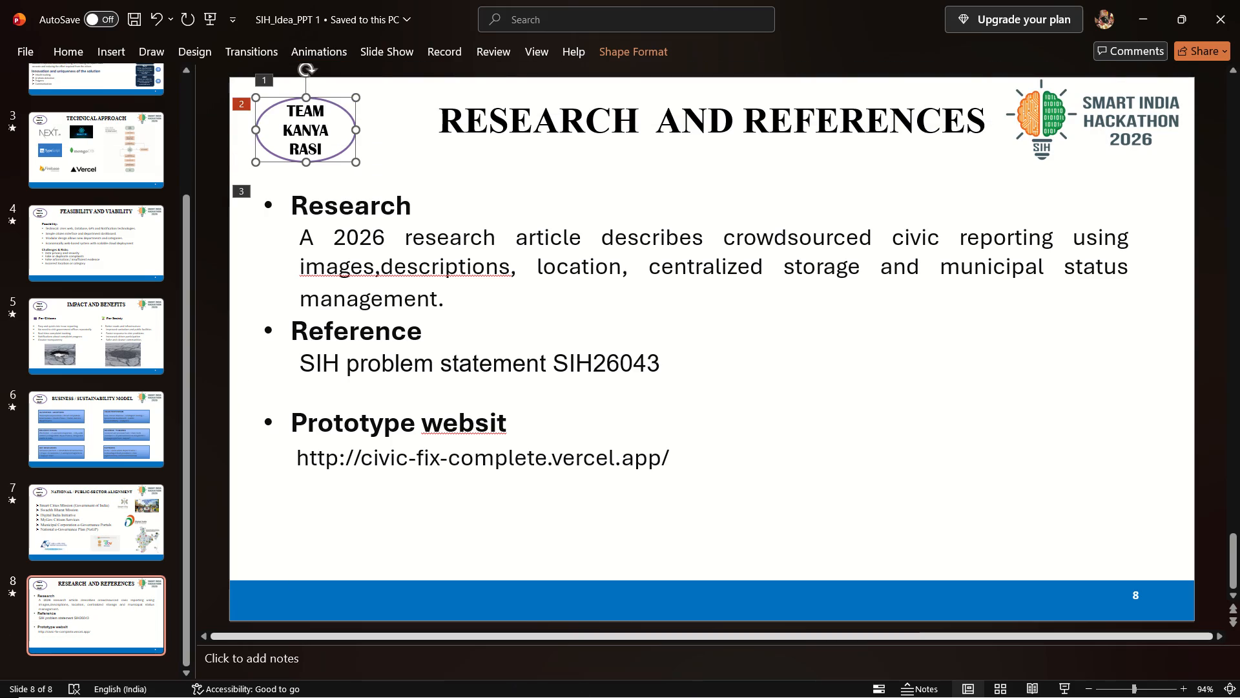
# Add a new slide with the Title Only layout after slide 8.
pyautogui.click(424, 655)
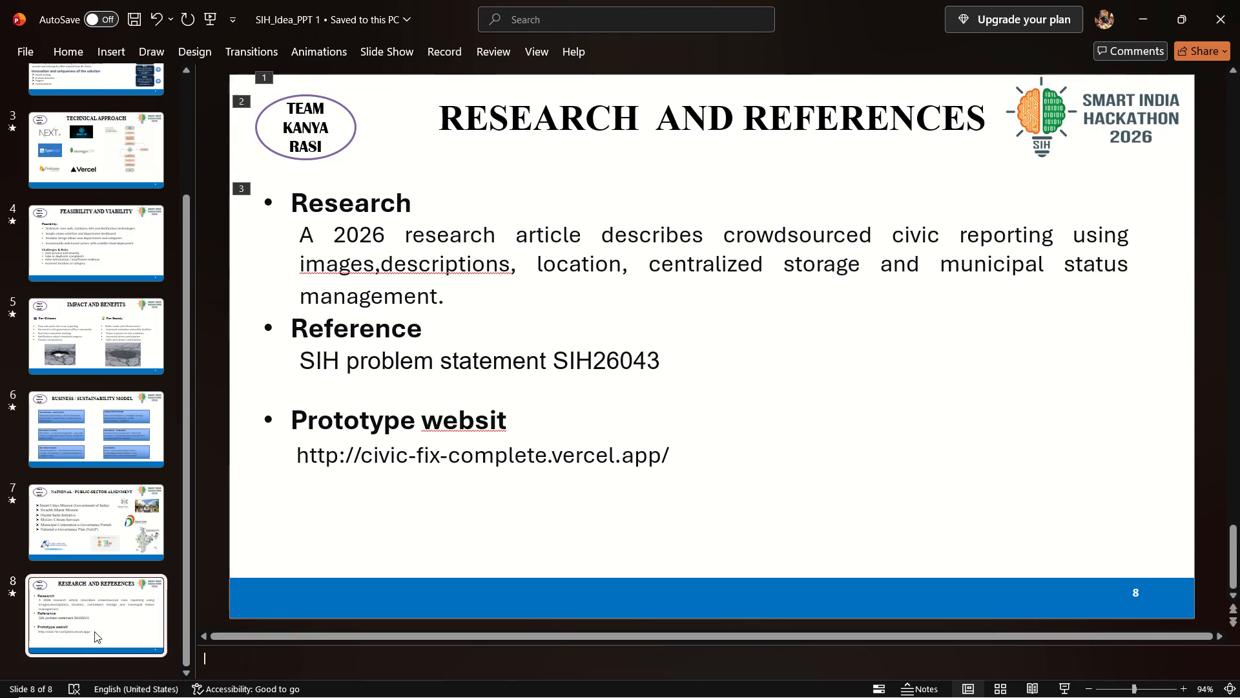
pyautogui.click(105, 48)
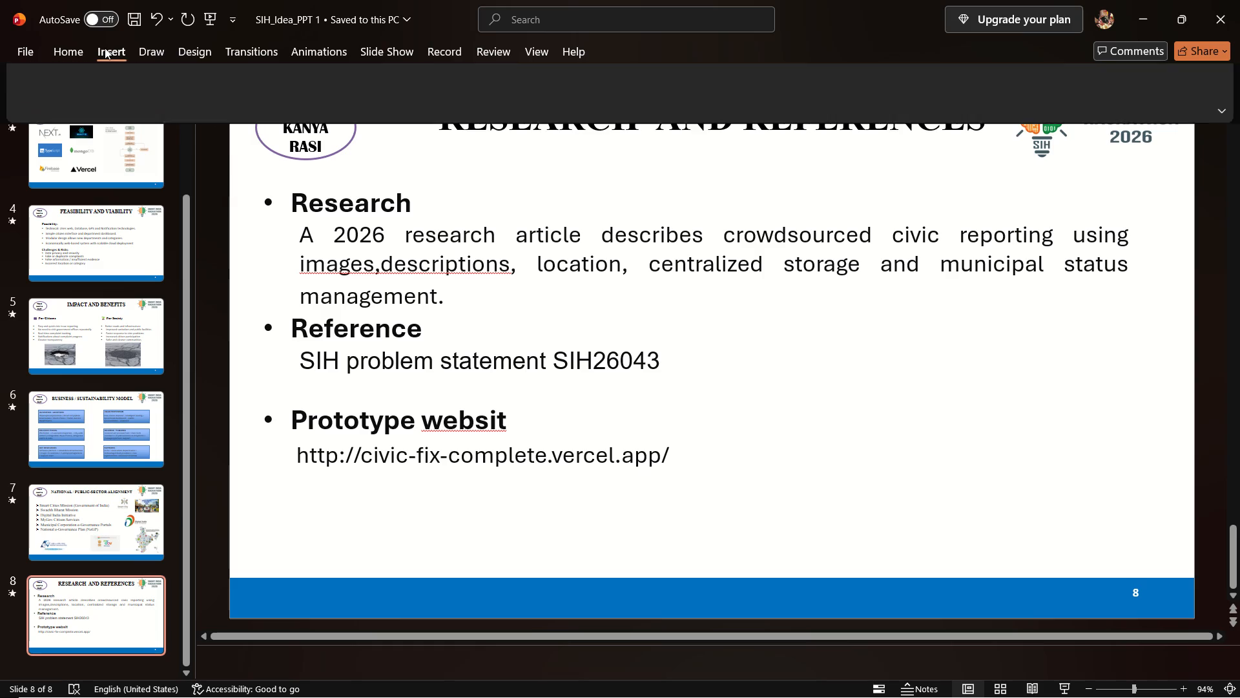
pyautogui.click(34, 105)
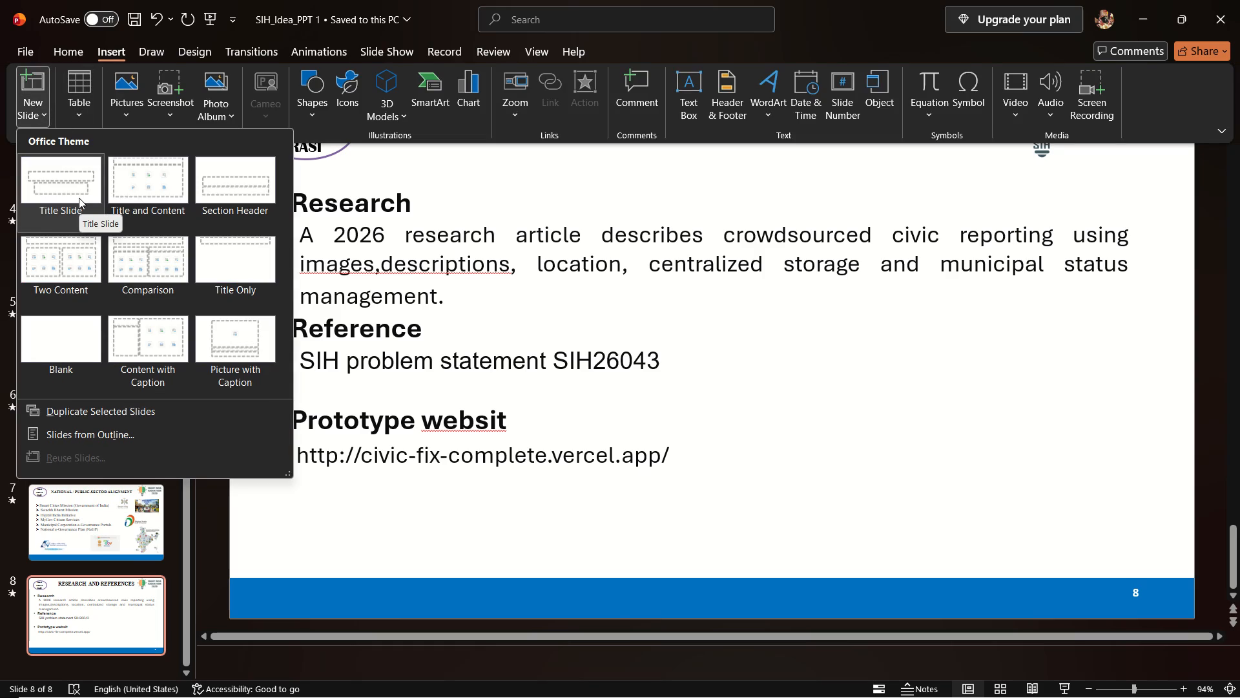
pyautogui.click(247, 258)
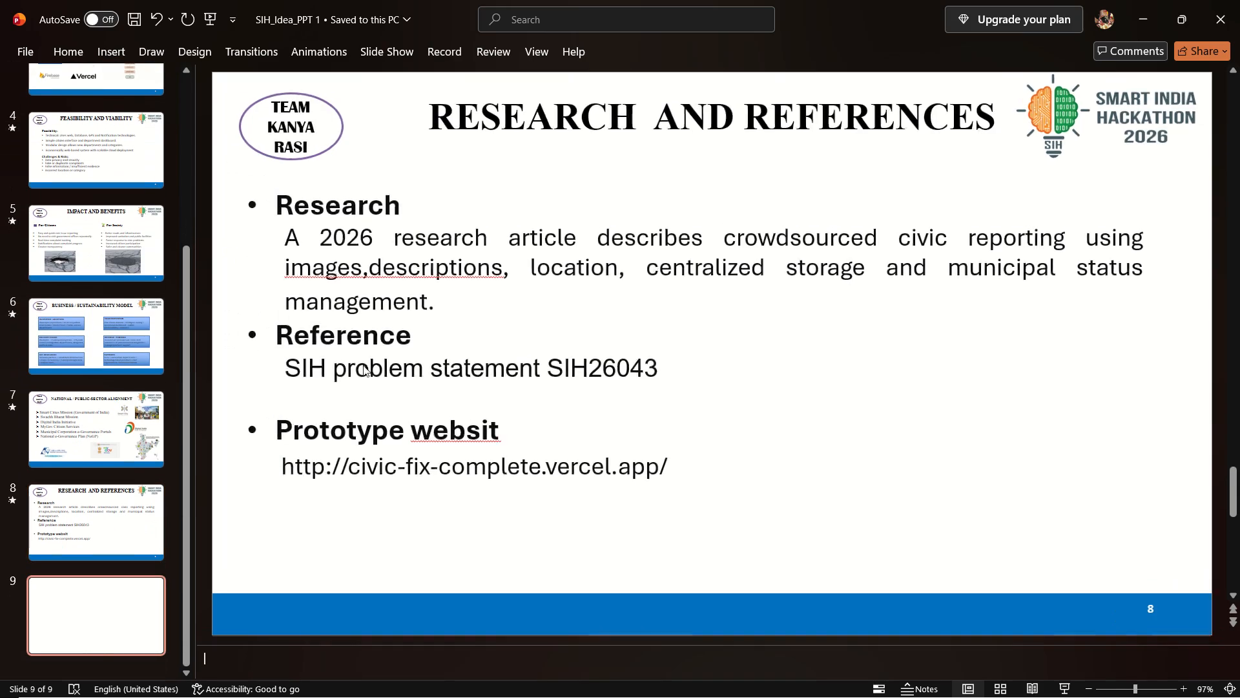
pyautogui.click(113, 615)
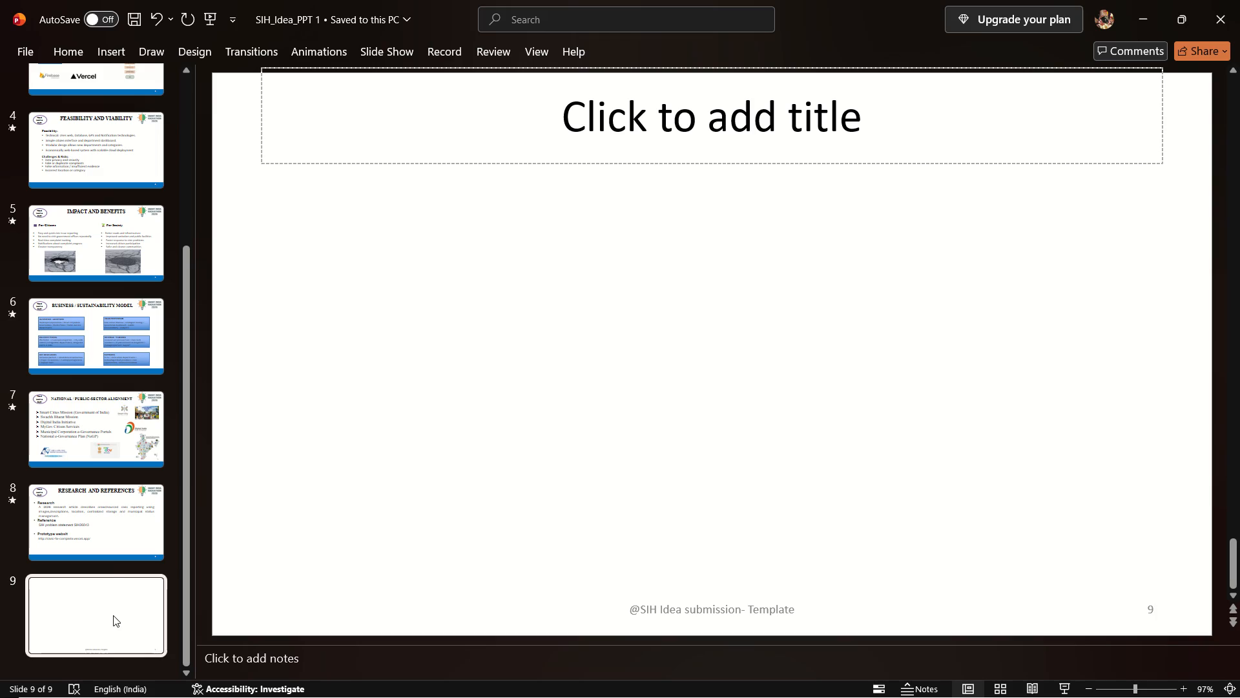
pyautogui.click(99, 527)
pyautogui.click(99, 613)
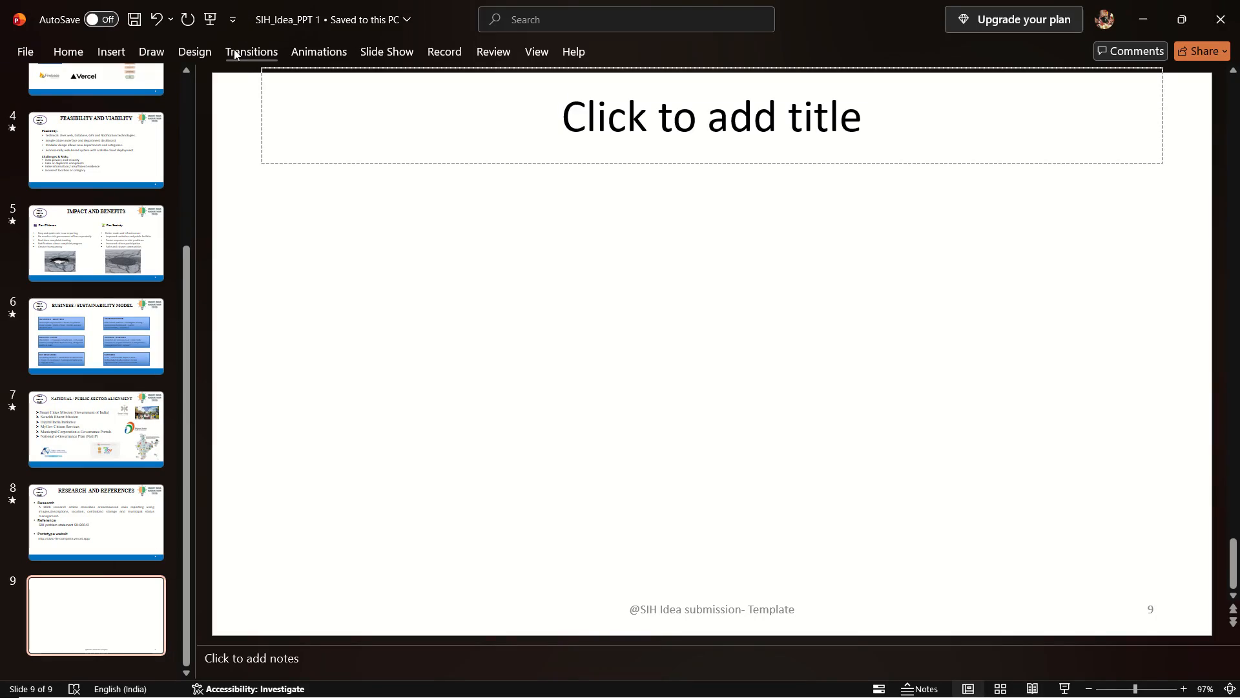
# Compare light and dark design themes and apply the white one with muted grey-brown accents and large sans-serif titles to the presentation.
pyautogui.click(196, 56)
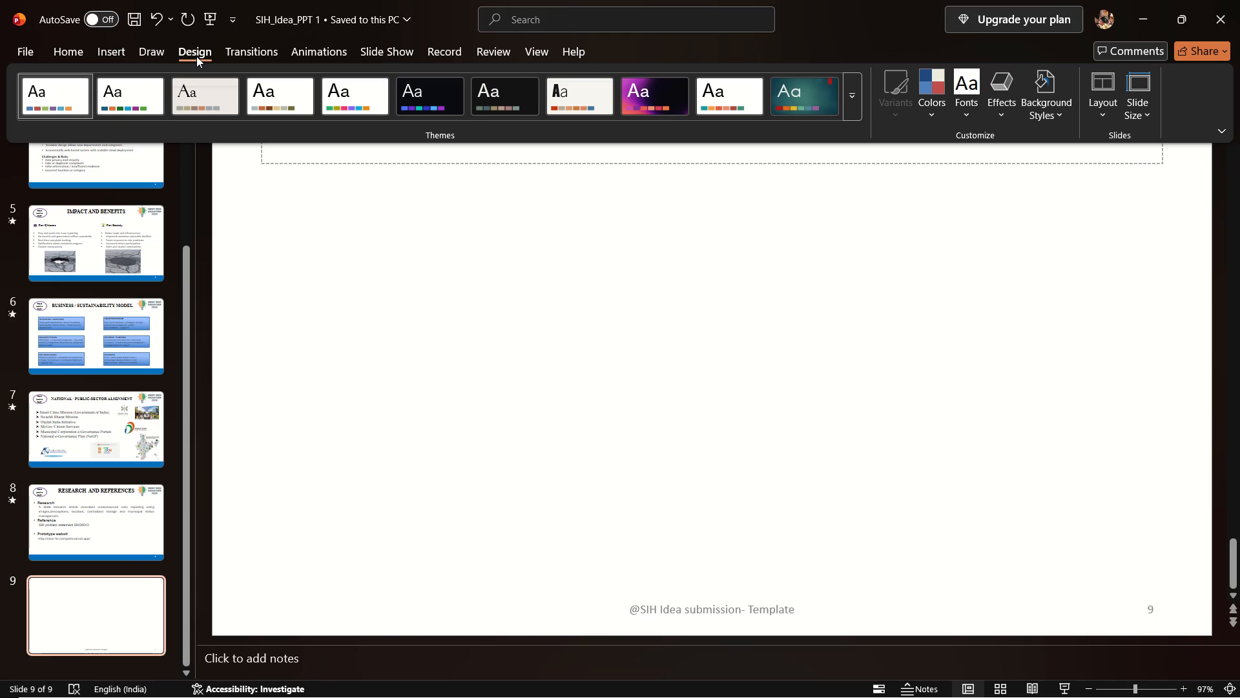
pyautogui.click(365, 109)
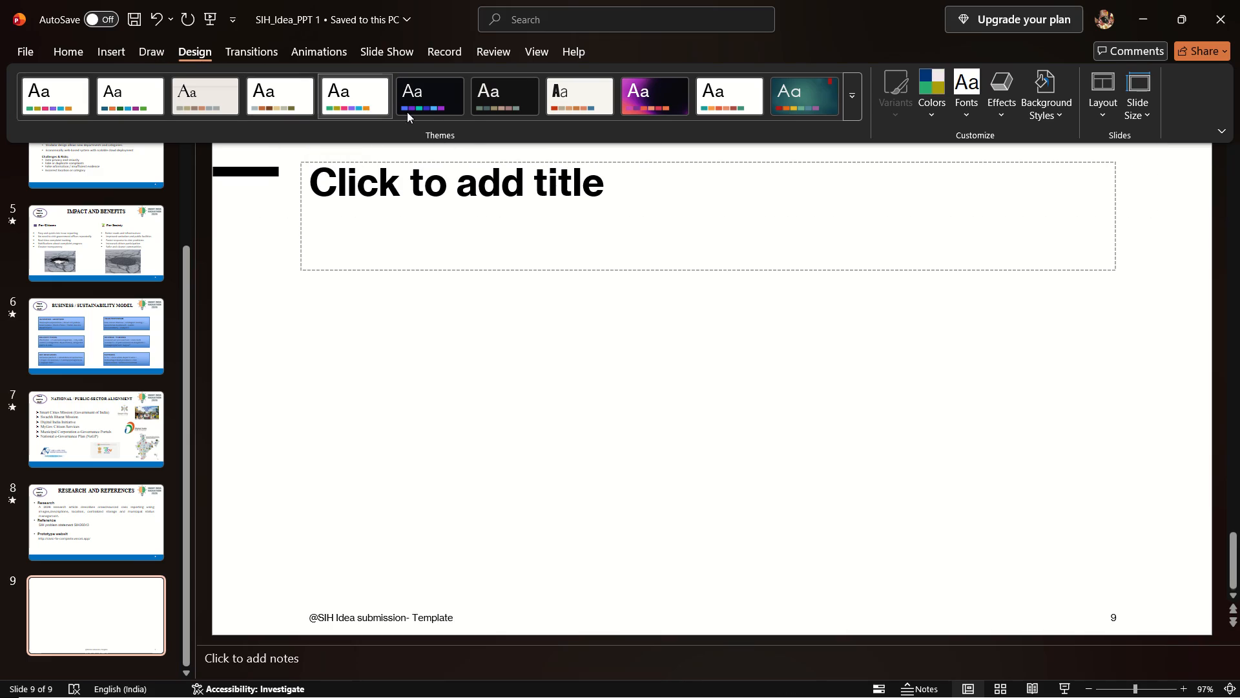
pyautogui.click(458, 116)
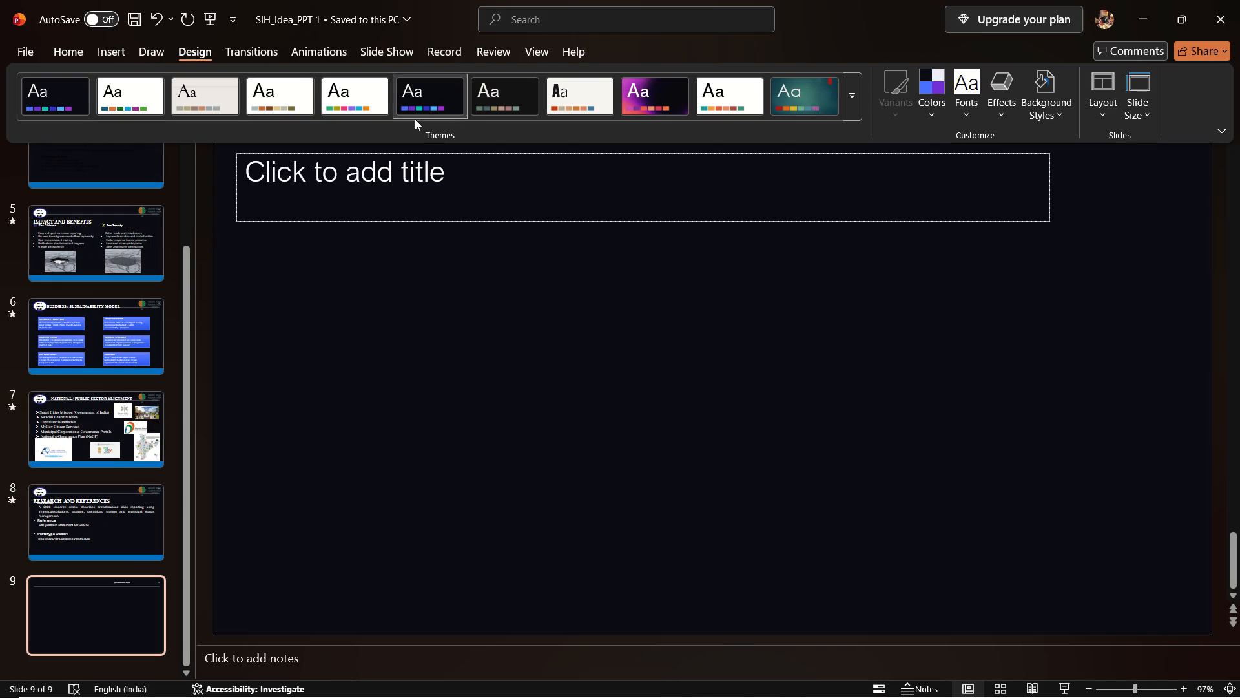
pyautogui.click(379, 110)
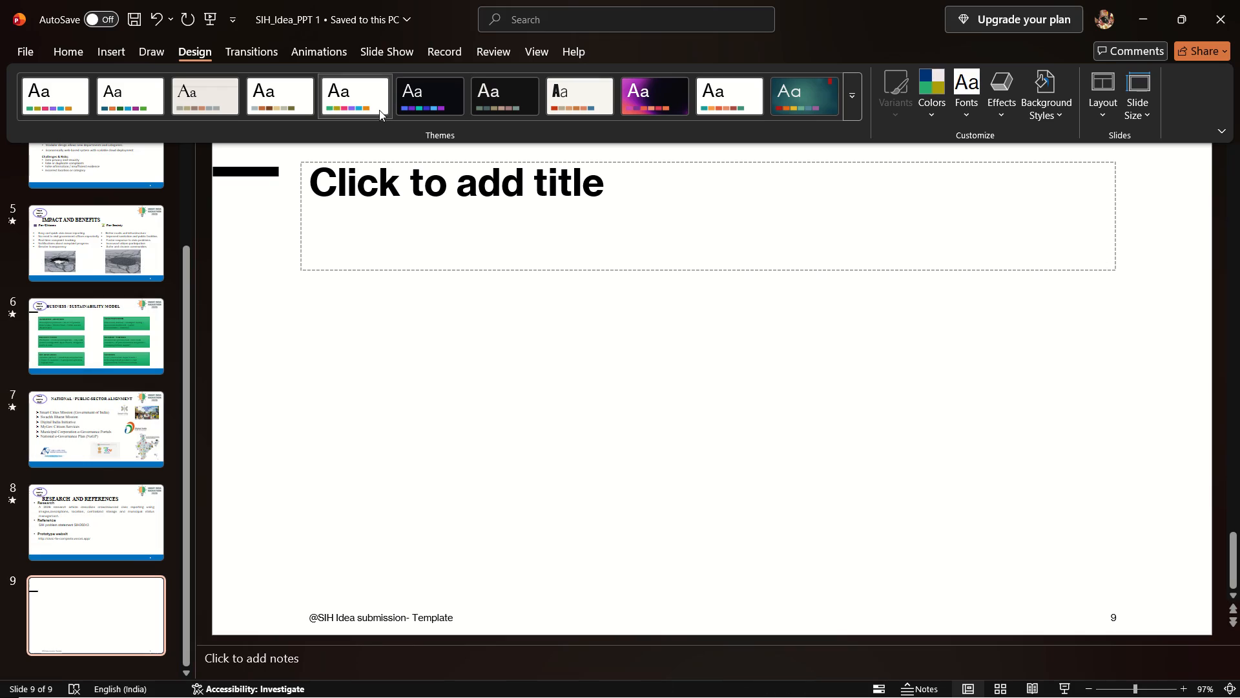
pyautogui.click(327, 109)
pyautogui.click(296, 101)
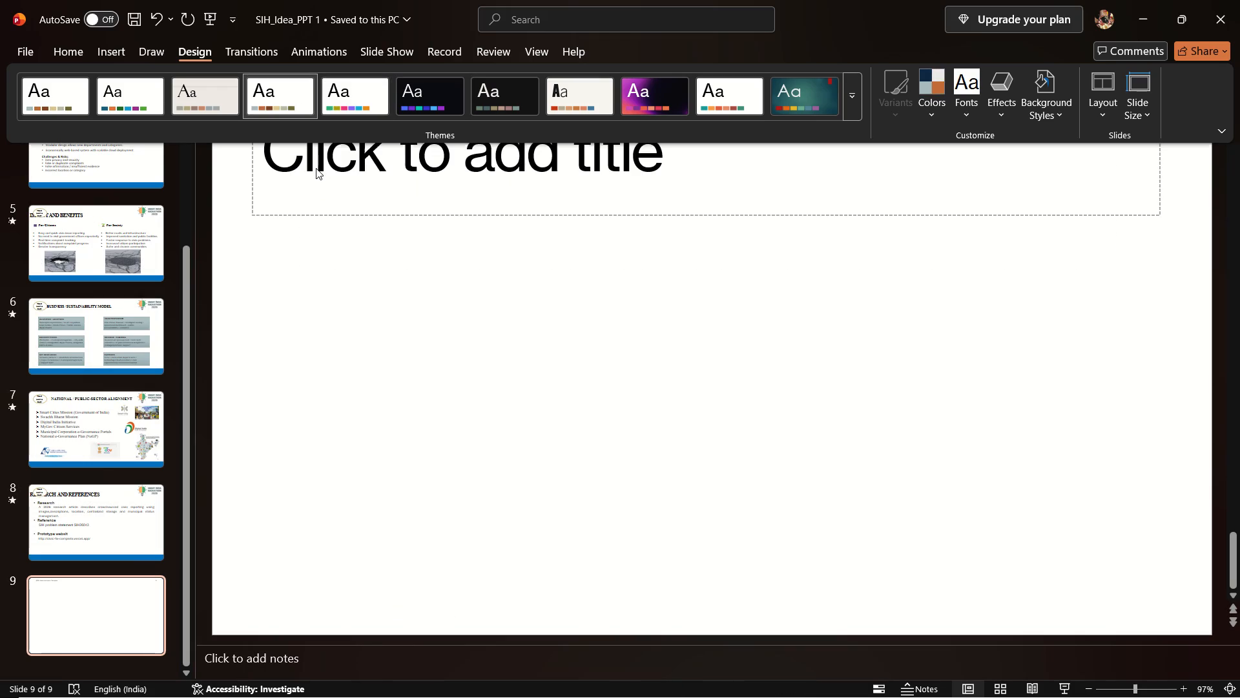
# Stretch the title placeholder on slide 9 downward so it reaches nearly to the slide's bottom edge.
pyautogui.click(316, 168)
pyautogui.click(329, 198)
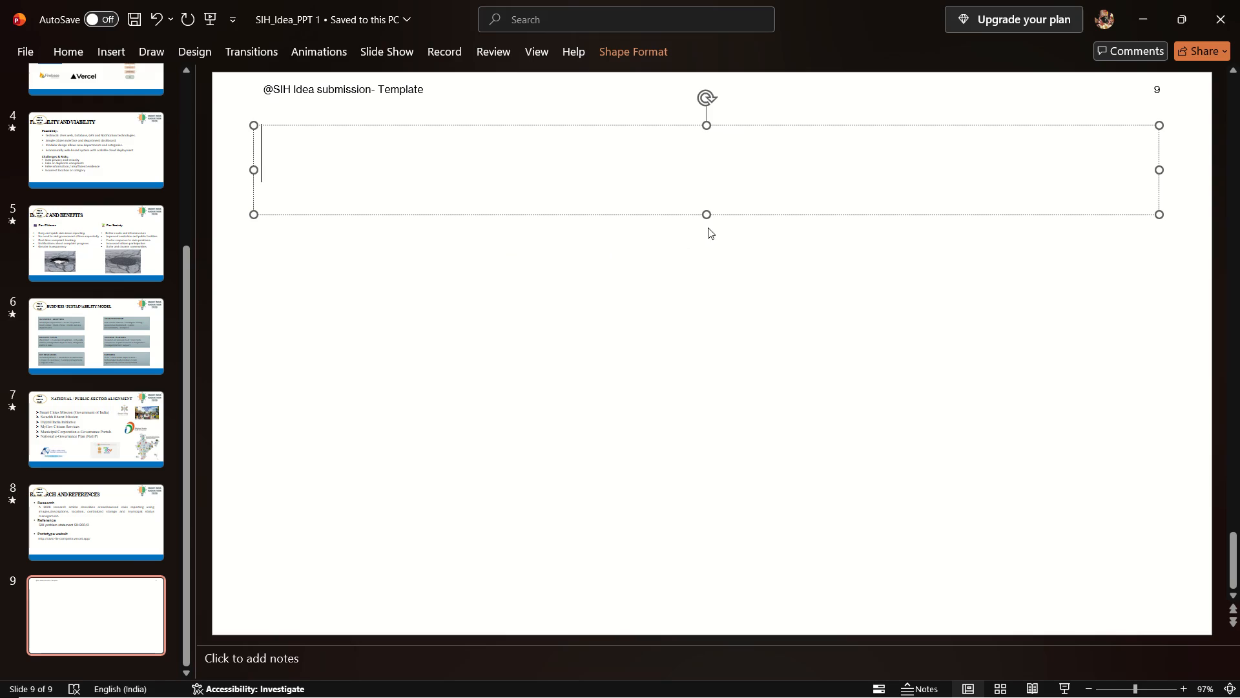
pyautogui.moveTo(705, 218); pyautogui.dragTo(677, 483)
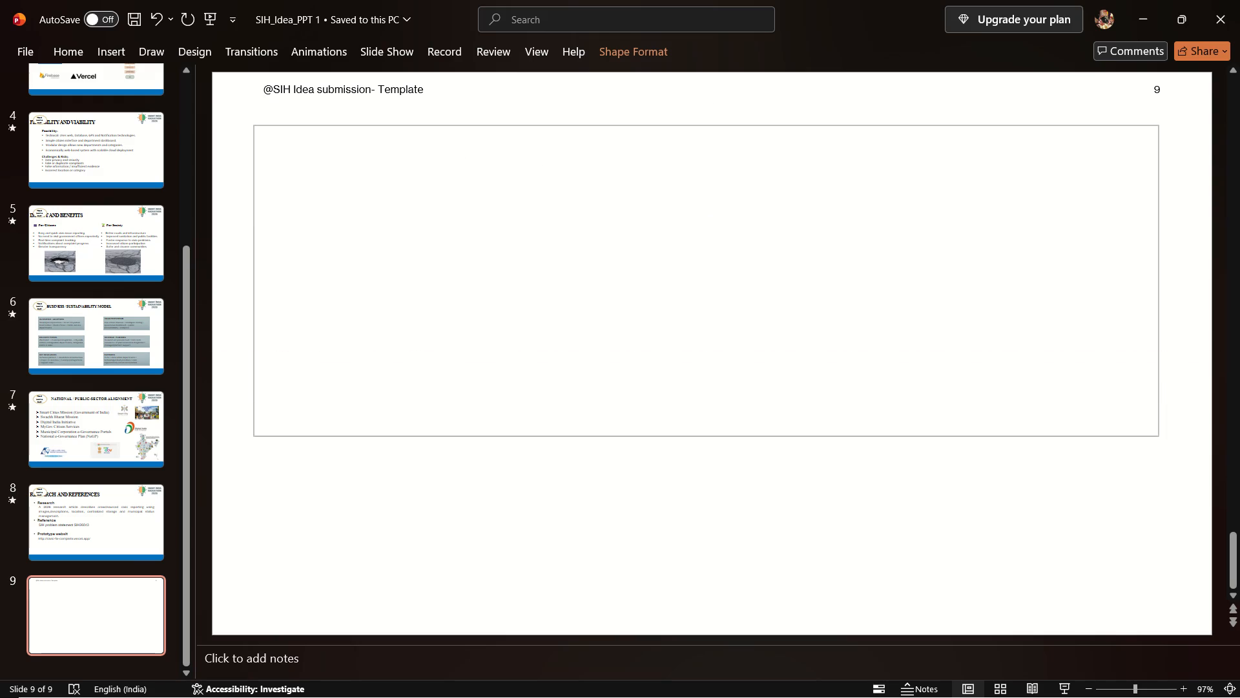
pyautogui.moveTo(677, 483); pyautogui.dragTo(666, 696)
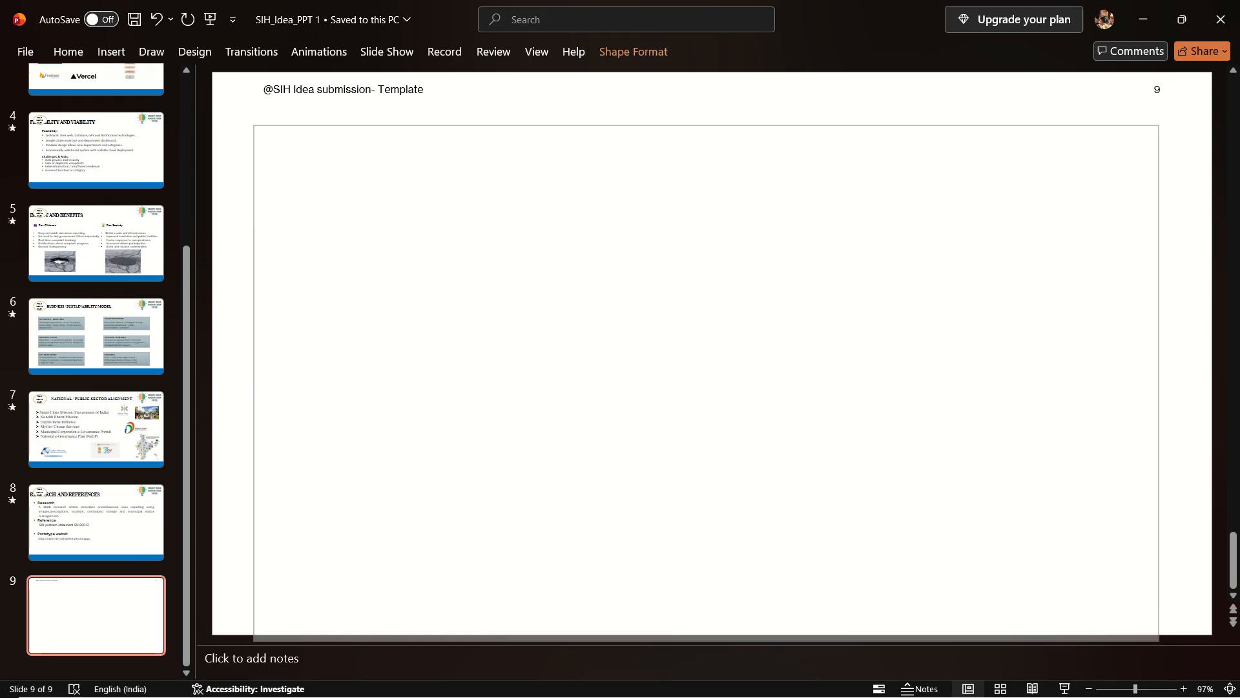
pyautogui.moveTo(666, 696); pyautogui.dragTo(670, 618)
pyautogui.click(670, 618)
pyautogui.click(652, 430)
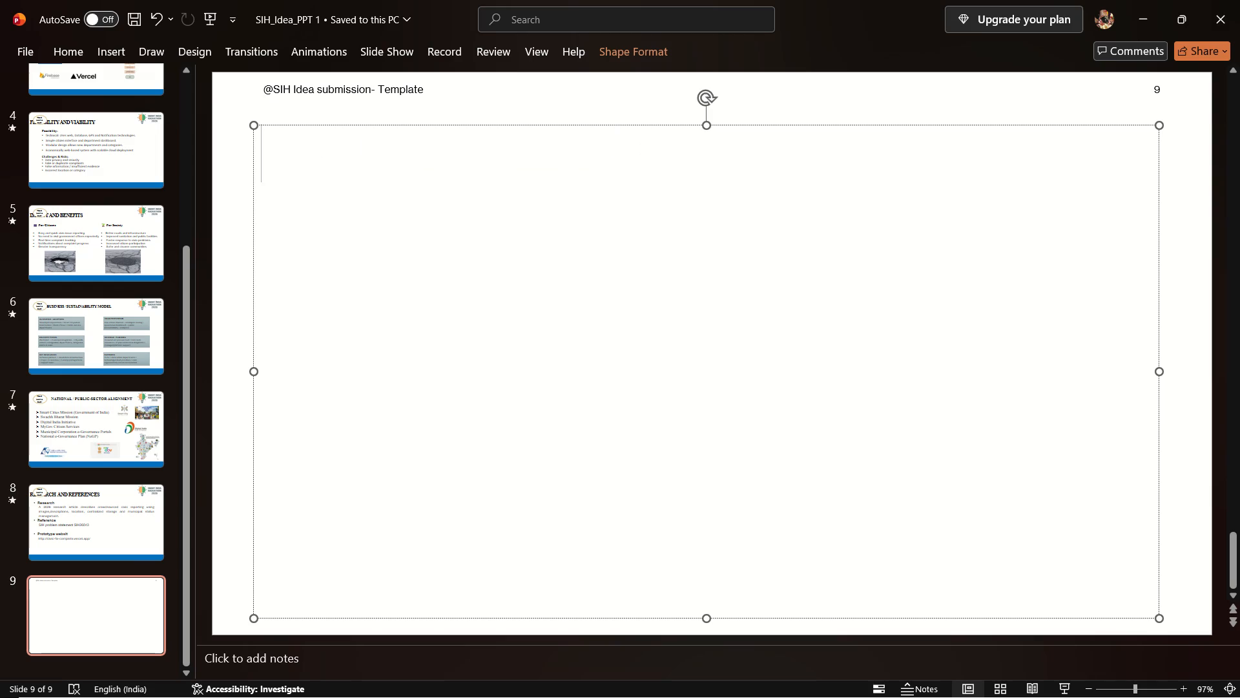
# Enter THANK YOUU in the slide 9 title placeholder, below three blank lines.
pyautogui.press('Return')
pyautogui.press('Return')
pyautogui.press('Return')
pyautogui.write('THA')
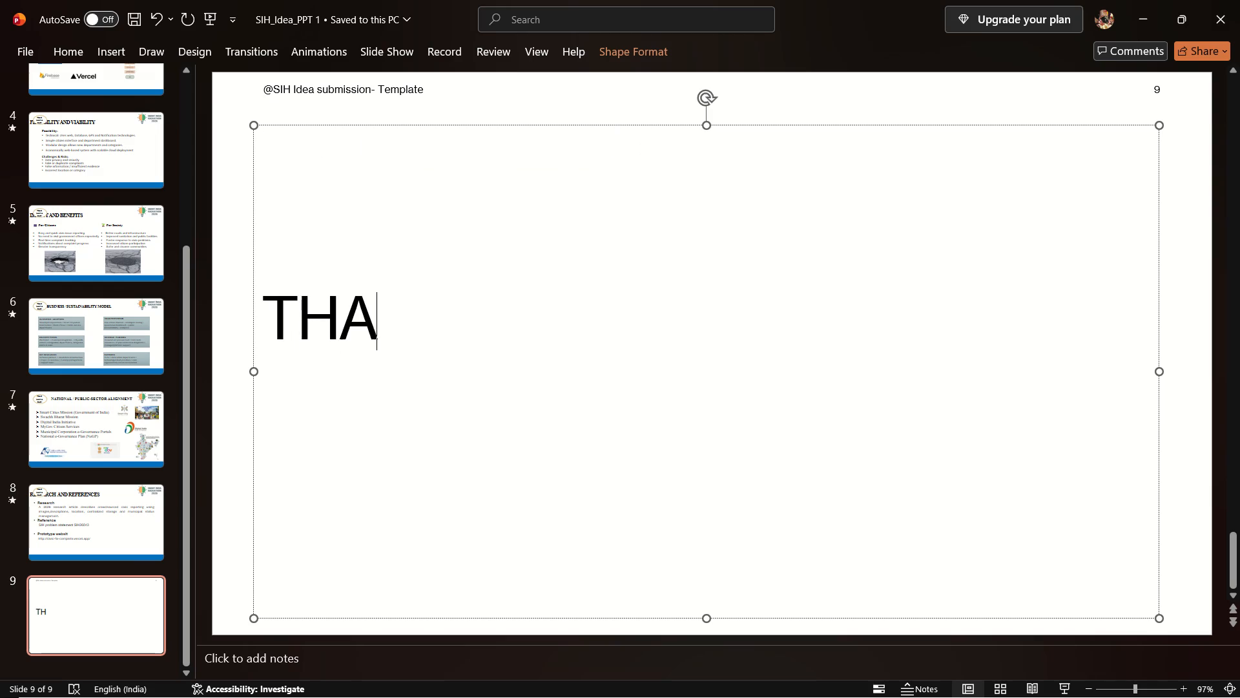
pyautogui.write('NK YOUU')
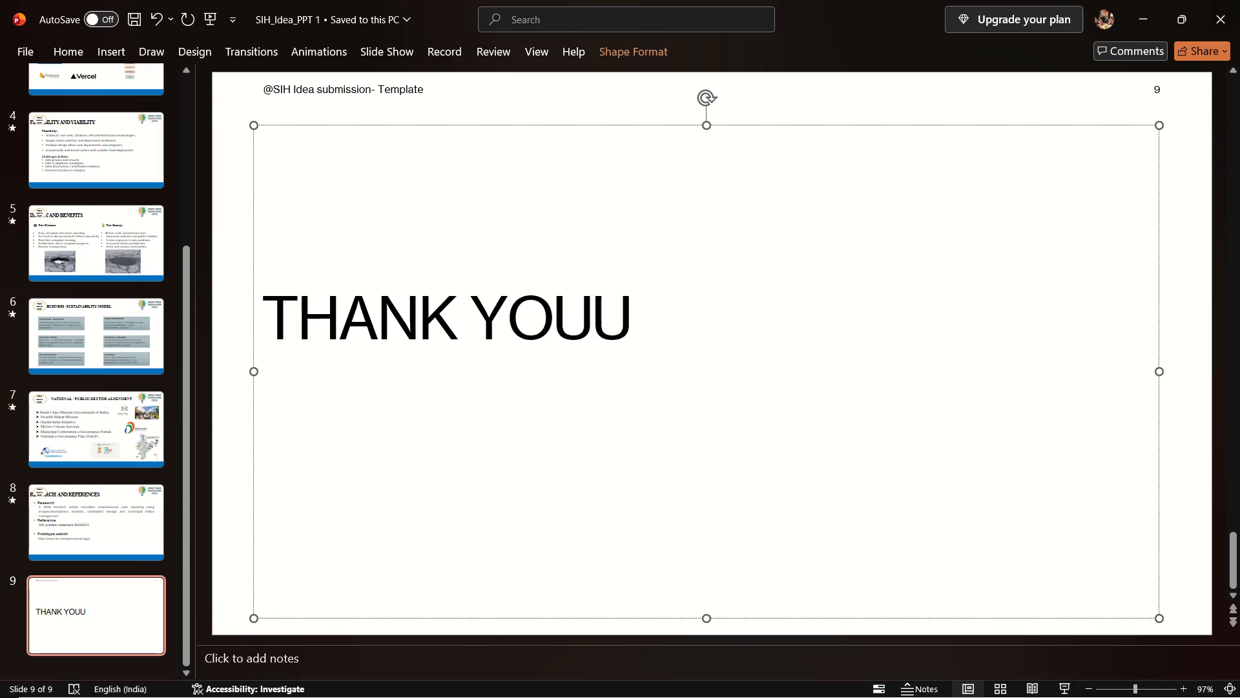
# Apply the Turns motion path animation to the THANK YOUU title on slide 9.
pyautogui.doubleClick(816, 327)
pyautogui.moveTo(816, 327); pyautogui.dragTo(697, 343)
pyautogui.click(697, 343)
pyautogui.doubleClick(661, 335)
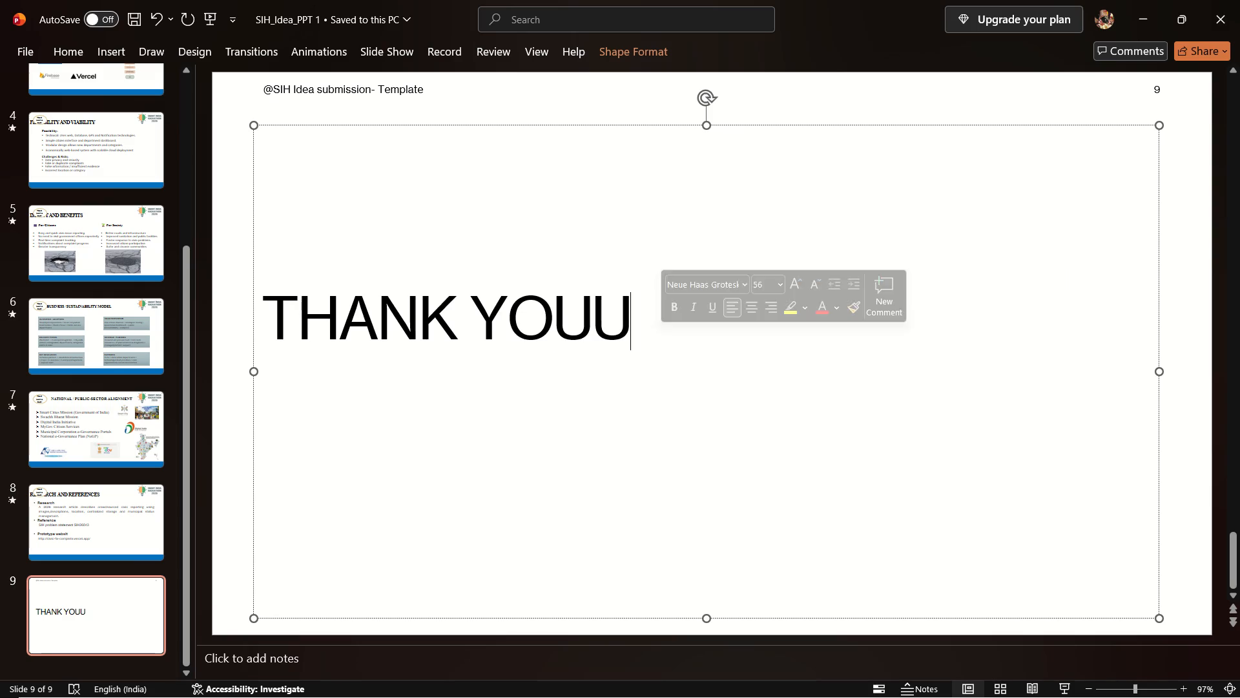
pyautogui.moveTo(630, 324); pyautogui.dragTo(466, 315)
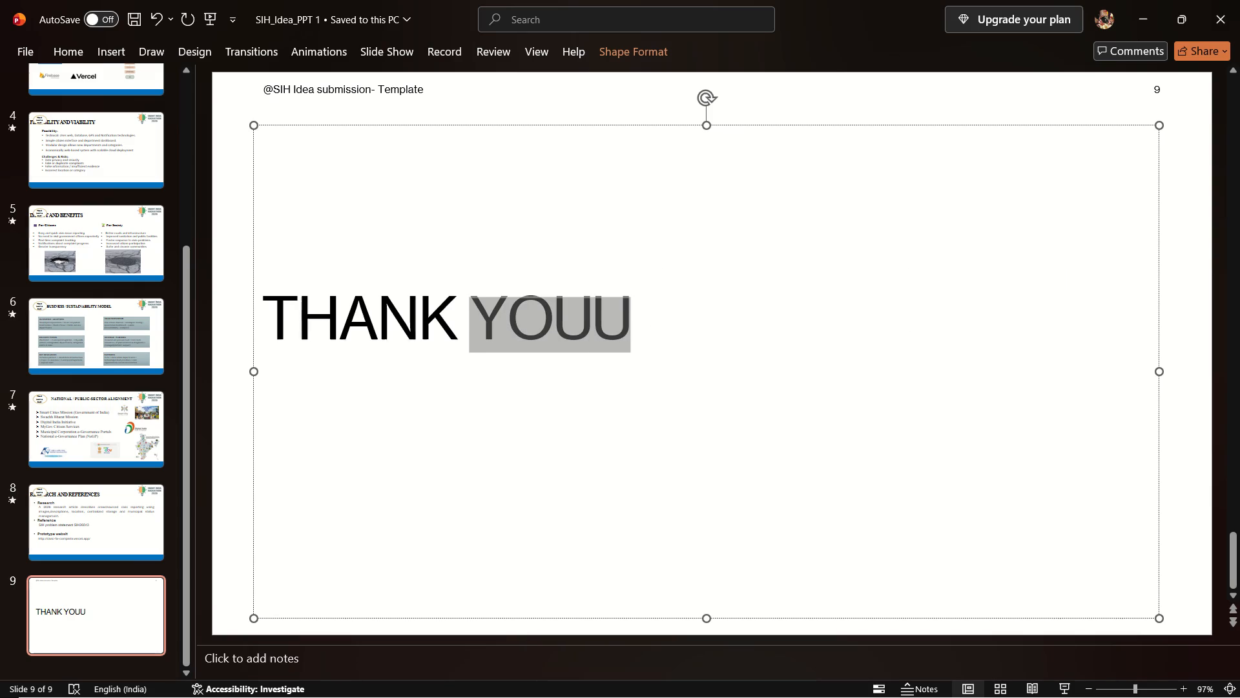
pyautogui.moveTo(466, 315); pyautogui.dragTo(362, 291)
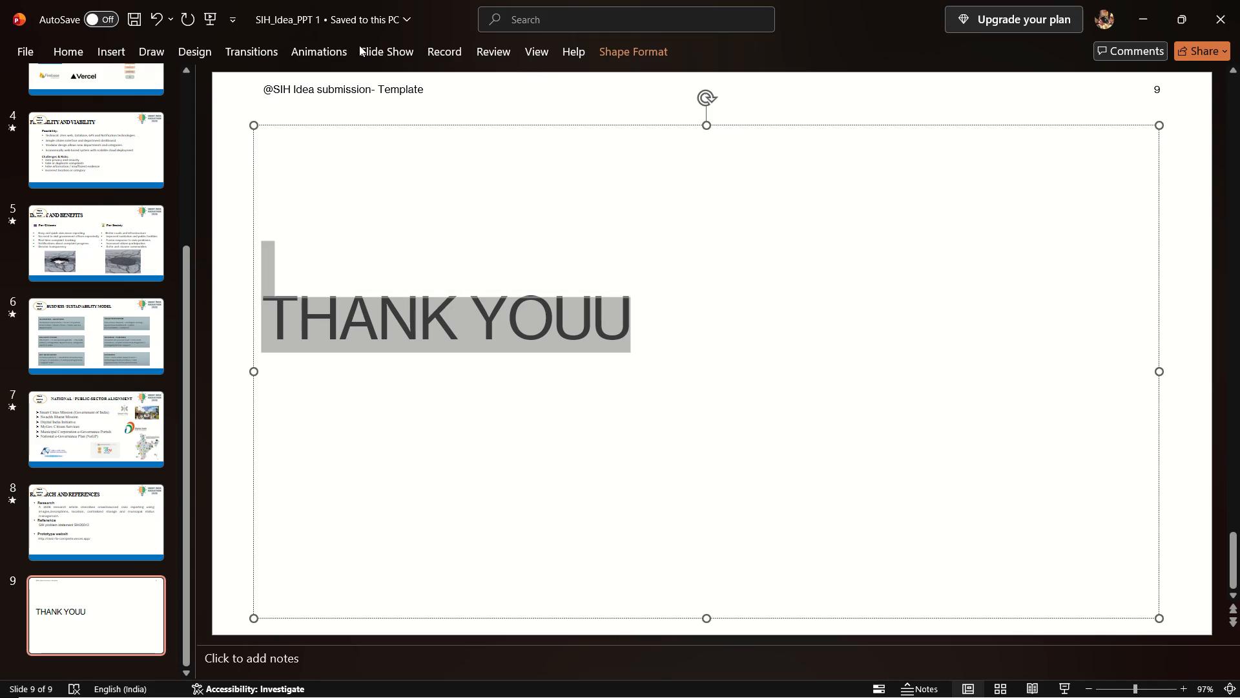
pyautogui.click(315, 56)
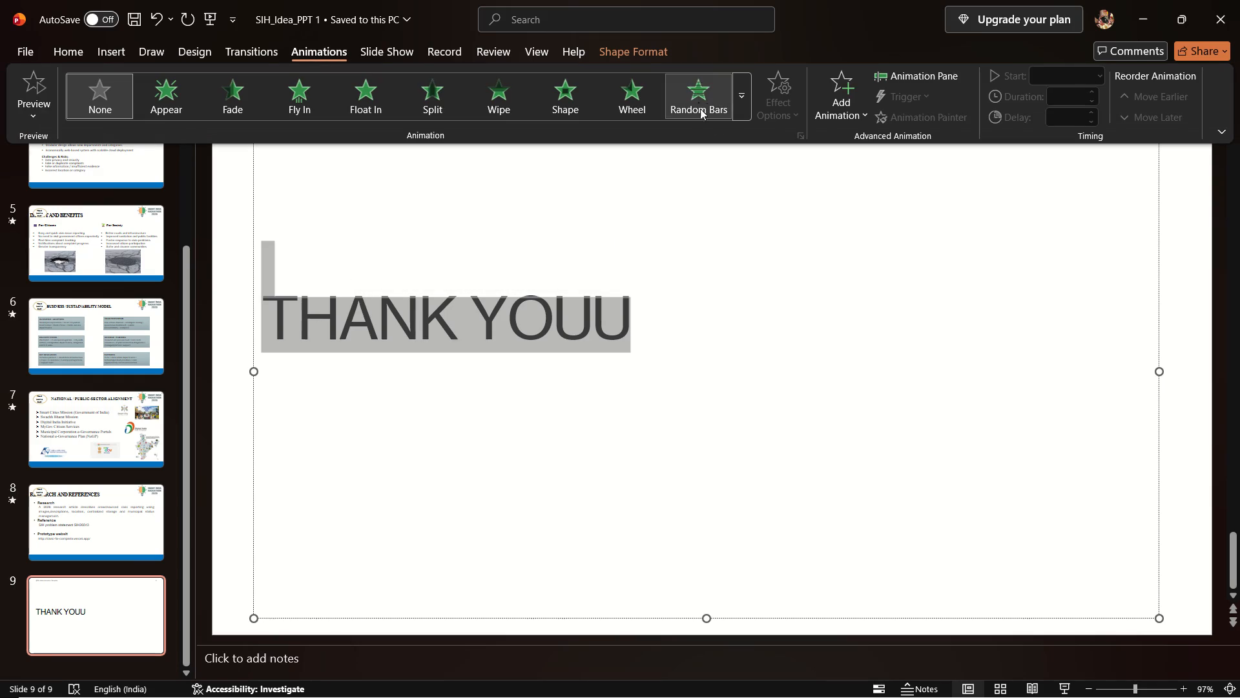
pyautogui.click(733, 104)
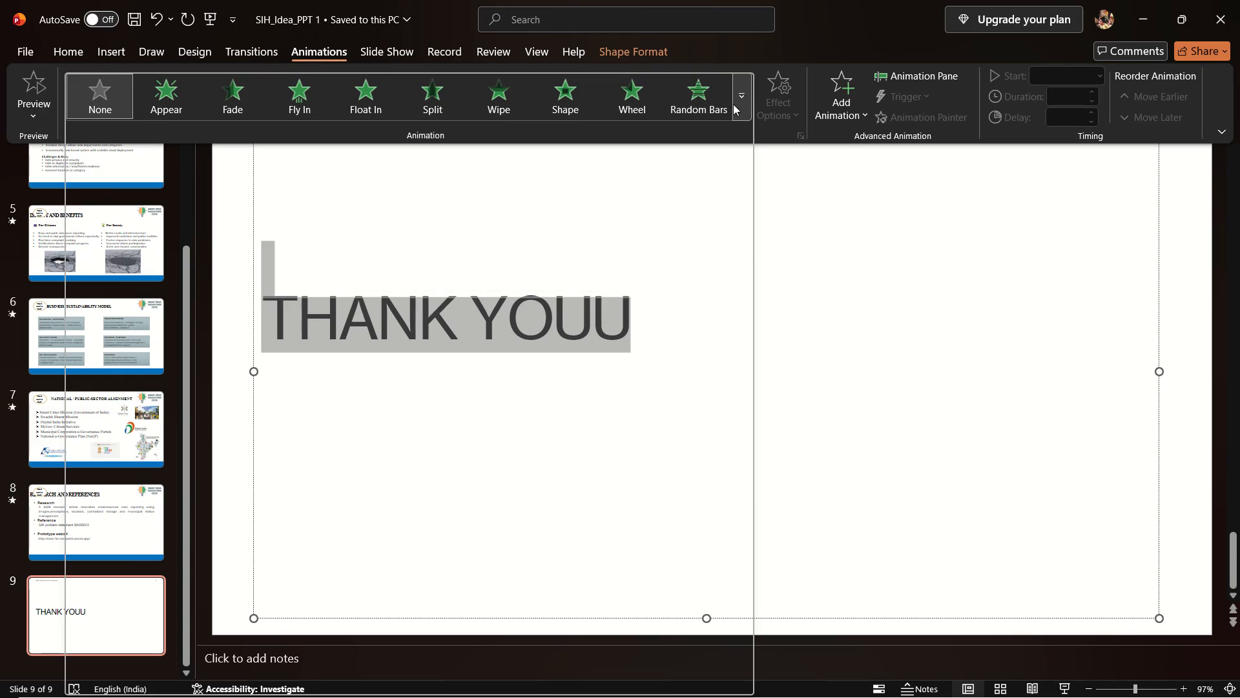
pyautogui.click(245, 547)
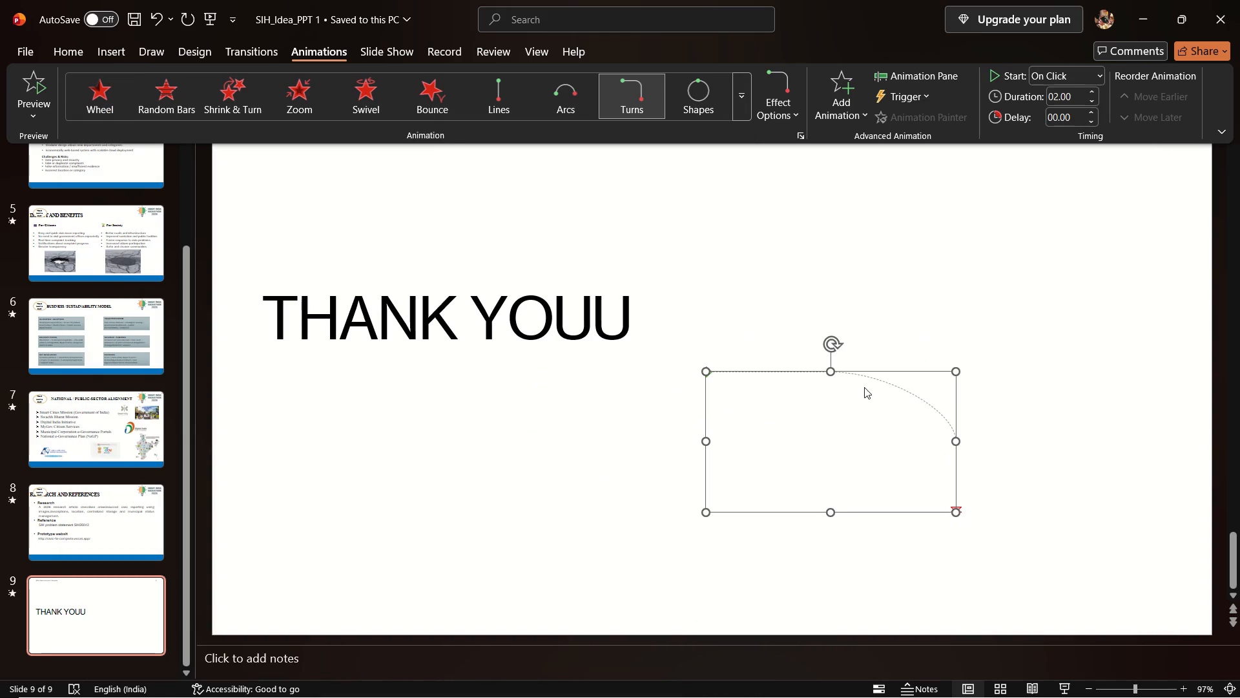
# Run the slide show from slide 9 and step backward through all slides to the opening title slide.
pyautogui.click(1060, 697)
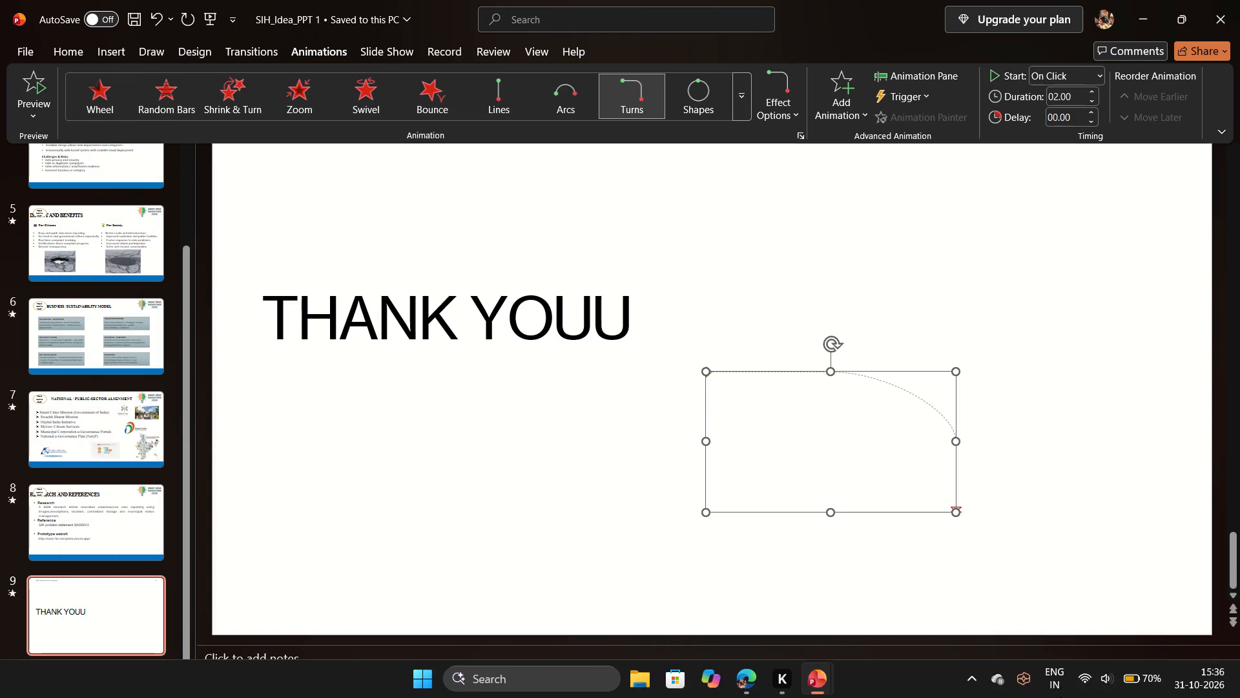
pyautogui.click(1060, 697)
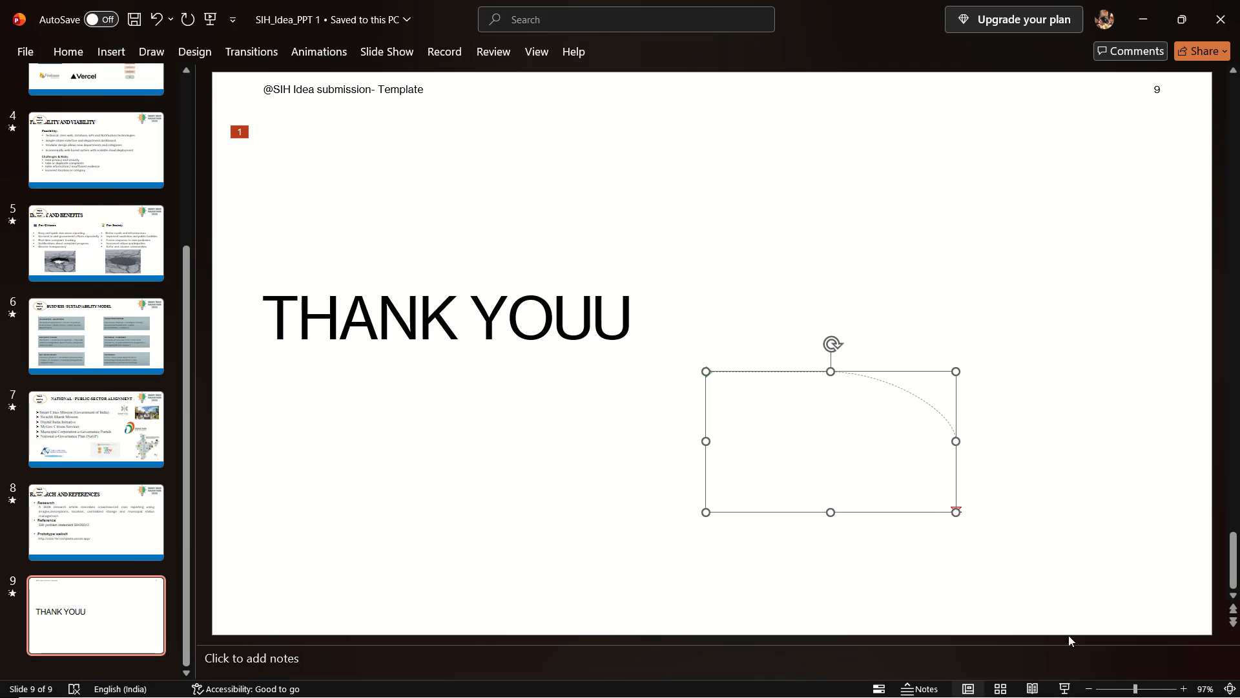
pyautogui.click(1068, 691)
pyautogui.press('Right')
pyautogui.press('Left')
pyautogui.press('Left')
pyautogui.press('Left')
pyautogui.press('Left')
pyautogui.press('Left')
pyautogui.press('Left')
pyautogui.press('Left')
pyautogui.press('Left')
pyautogui.press('Left')
pyautogui.press('Left')
pyautogui.press('Left')
pyautogui.press('Left')
pyautogui.press('Left')
pyautogui.press('Left')
pyautogui.press('Left')
pyautogui.press('Left')
pyautogui.press('Left')
pyautogui.press('Left')
pyautogui.press('Left')
pyautogui.press('Left')
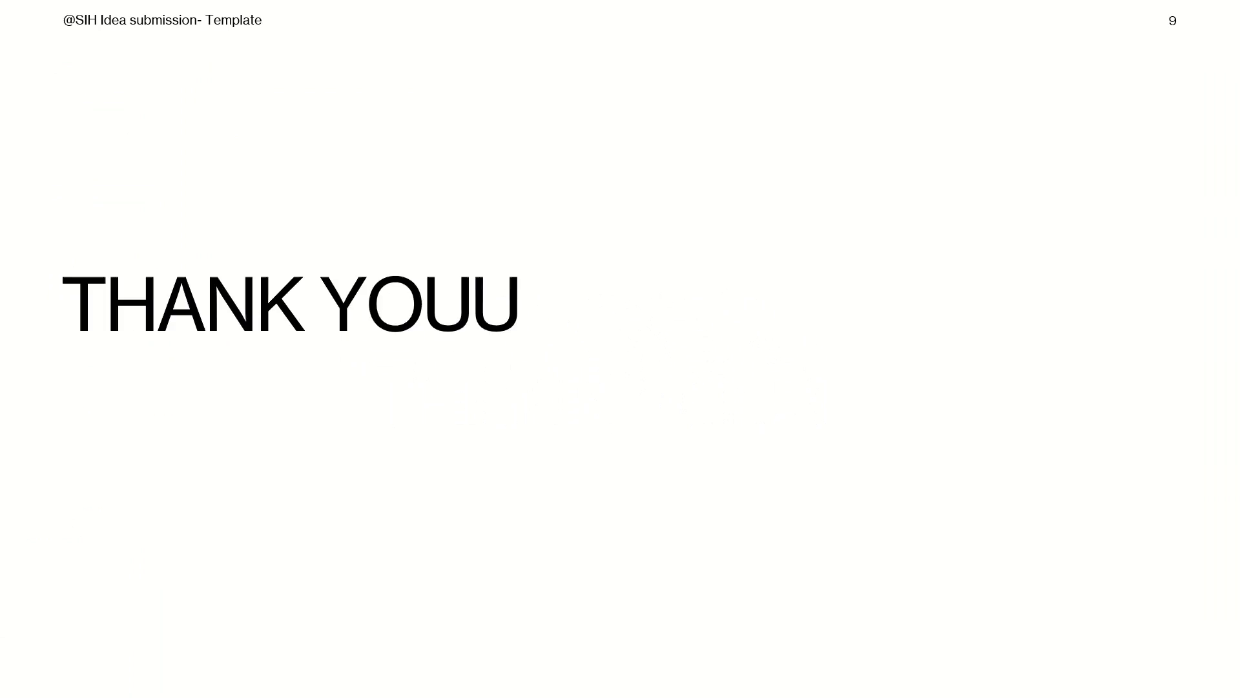
pyautogui.press('Left')
pyautogui.press('Left')
pyautogui.press('Left')
pyautogui.press('Left')
pyautogui.press('Left')
pyautogui.press('Left')
pyautogui.press('Left')
pyautogui.press('Left')
pyautogui.press('Left')
pyautogui.press('Left')
pyautogui.press('Left')
pyautogui.press('Left')
pyautogui.press('Left')
pyautogui.press('Left')
pyautogui.press('Left')
pyautogui.press('Left')
pyautogui.press('Left')
pyautogui.press('Left')
pyautogui.press('Left')
pyautogui.press('Left')
pyautogui.press('Left')
pyautogui.press('Left')
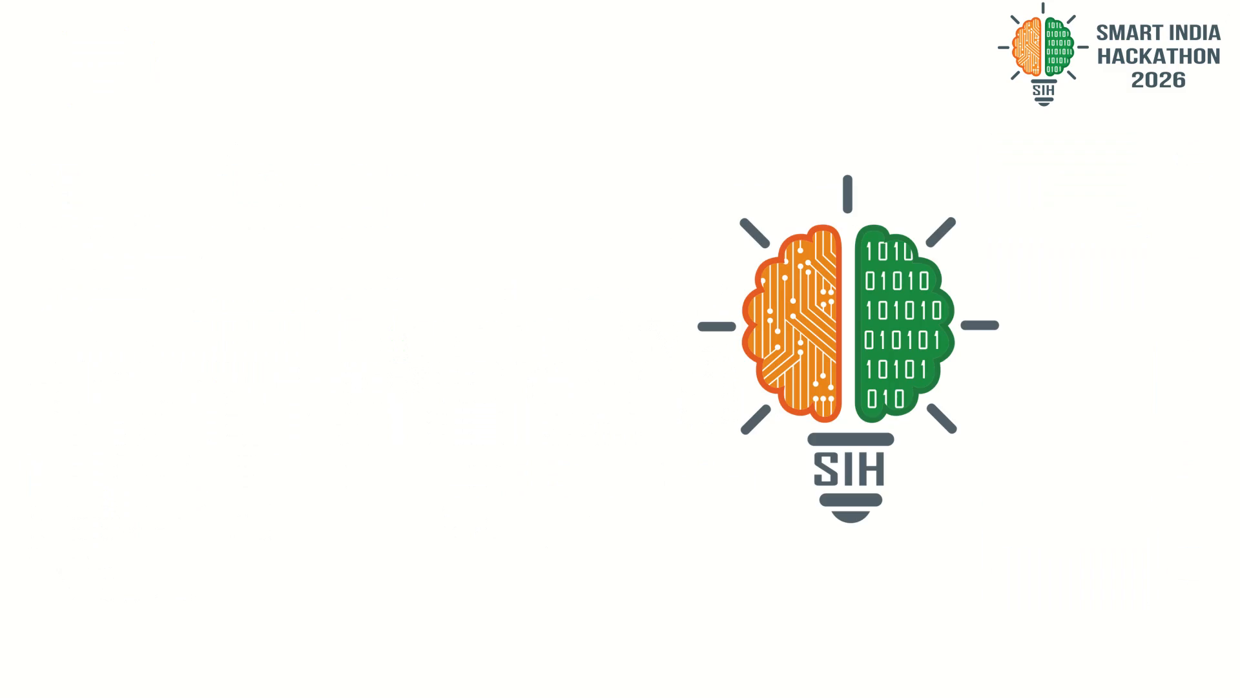
# Play the animations on the title page and CIVIC CONNECT slide, and step back to the start of the show.
pyautogui.press('Right')
pyautogui.press('Right')
pyautogui.press('Right')
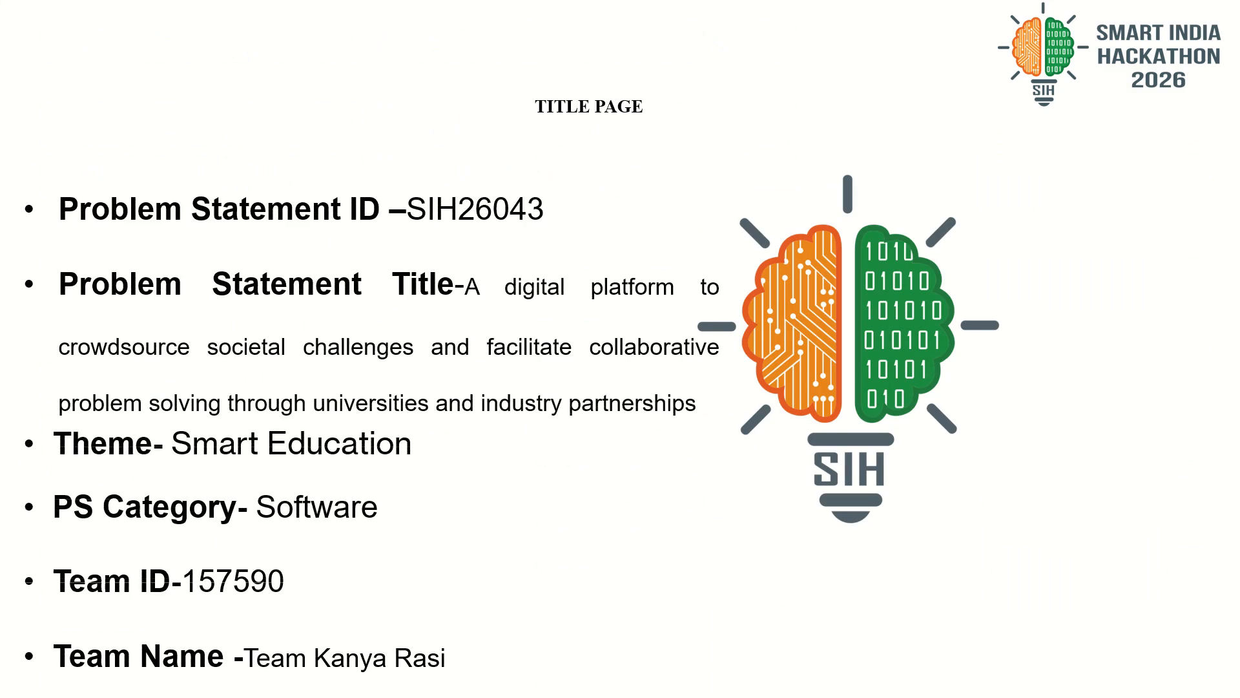
pyautogui.press('Right')
pyautogui.press('Right')
pyautogui.press('Right')
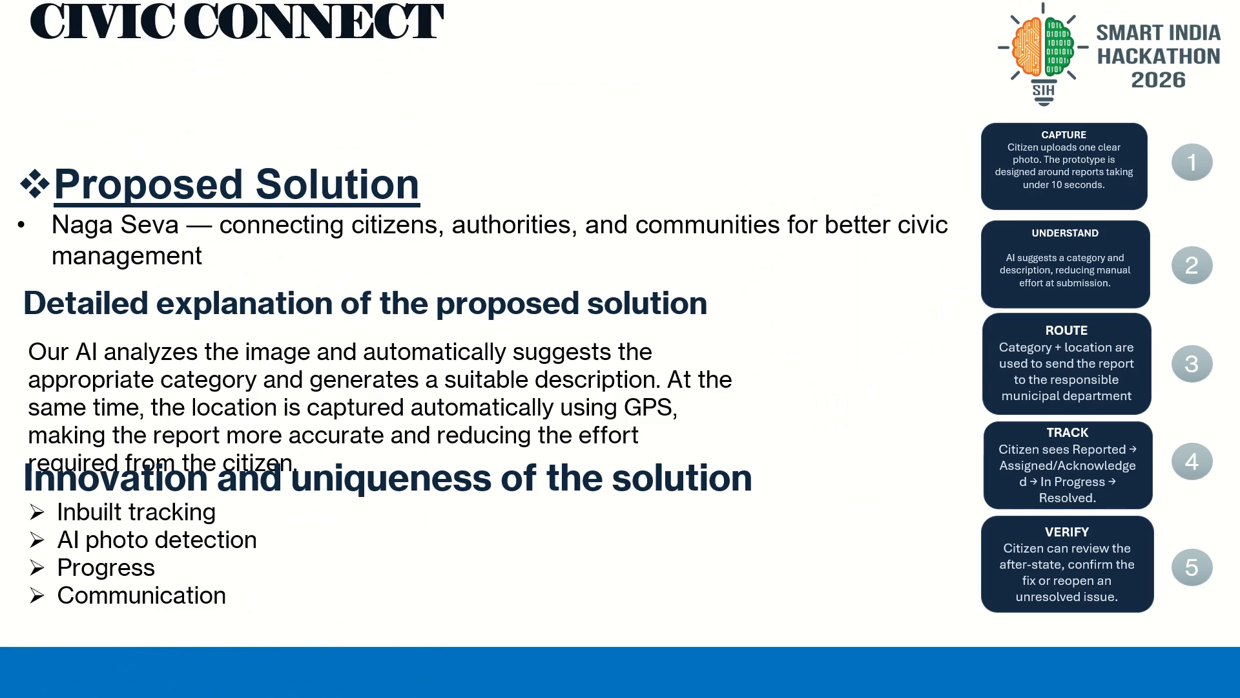
pyautogui.press('Left')
pyautogui.press('Left')
pyautogui.press('Left')
pyautogui.press('Left')
pyautogui.press('Left')
pyautogui.press('Left')
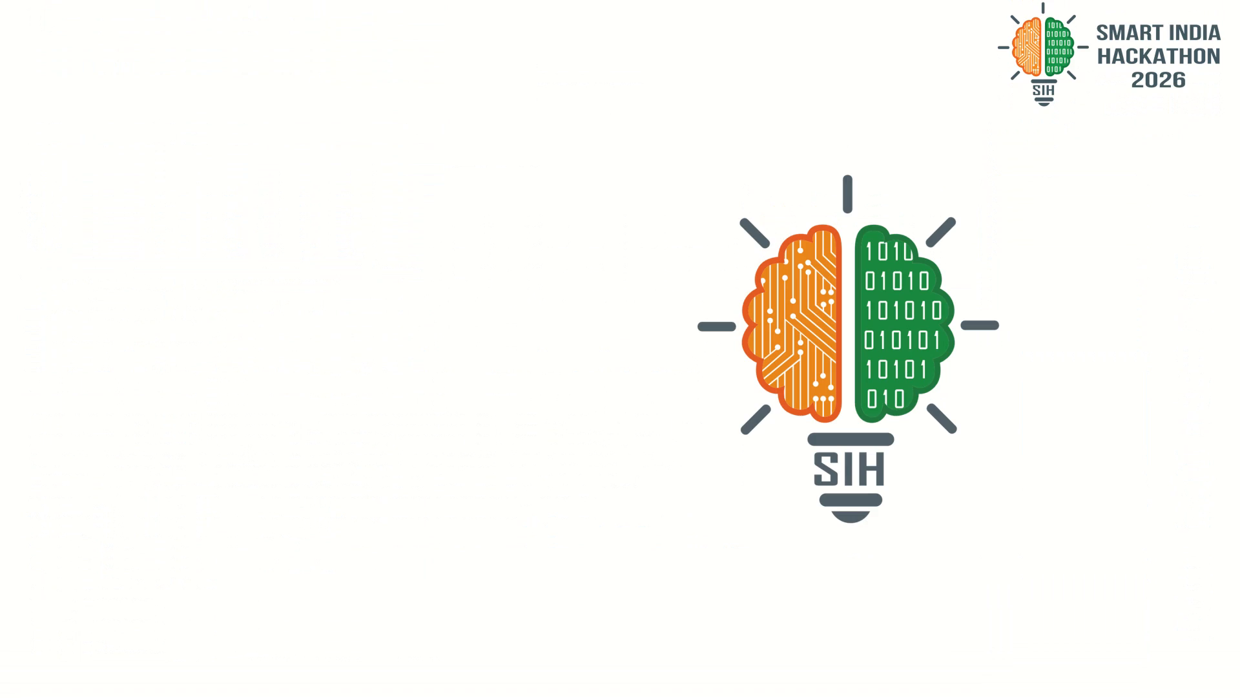
# Play the slide show forward through the title page, CIVIC CONNECT and TECHNICAL APPROACH slides, checking their animations.
pyautogui.press('Left')
pyautogui.press('Right')
pyautogui.press('Right')
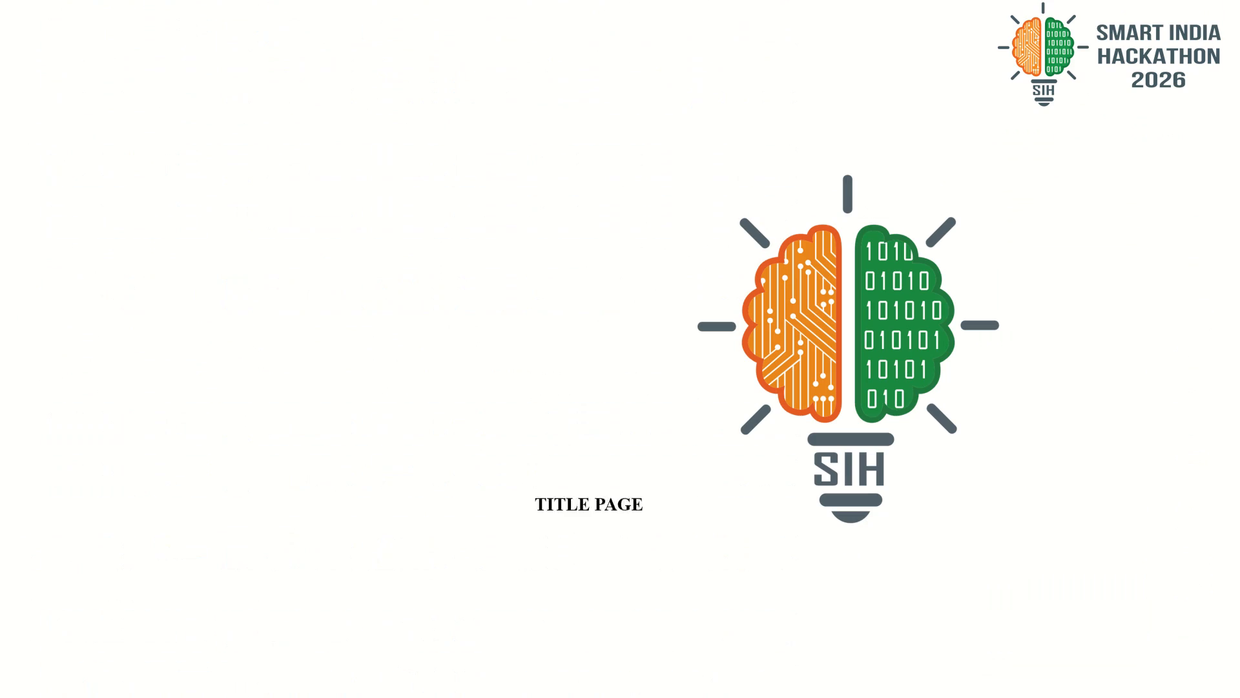
pyautogui.press('Right')
pyautogui.press('Right')
pyautogui.press('Right')
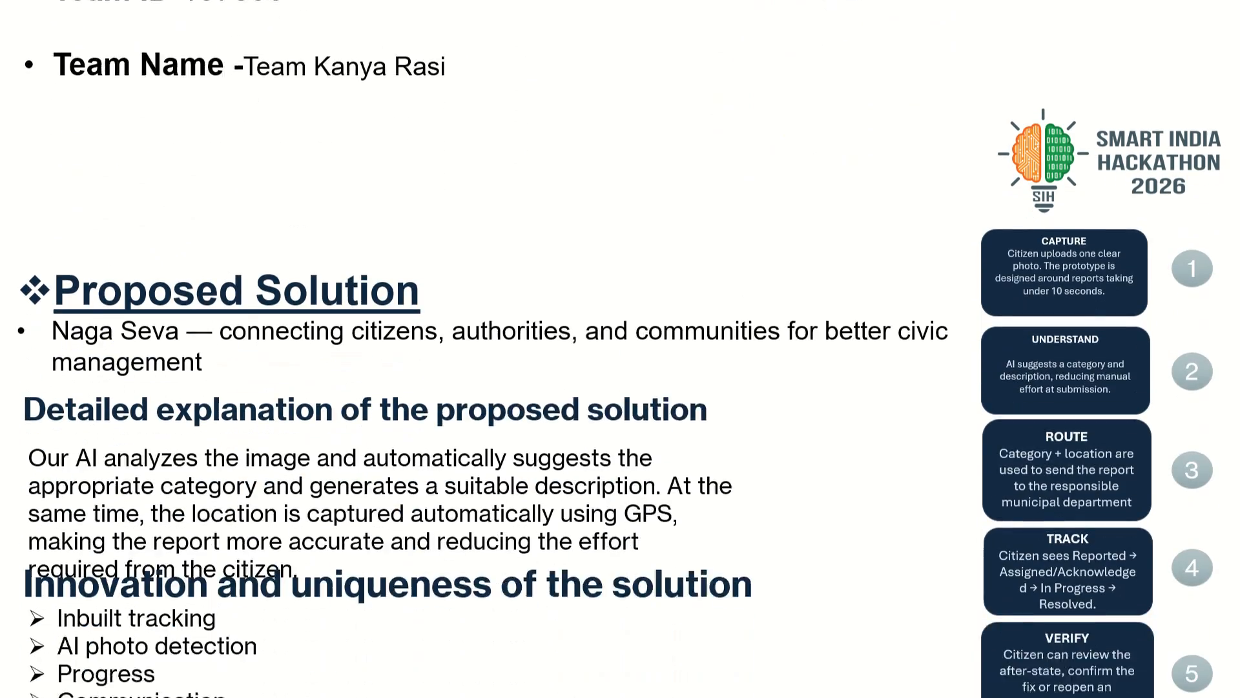
pyautogui.press('Right')
pyautogui.press('Right')
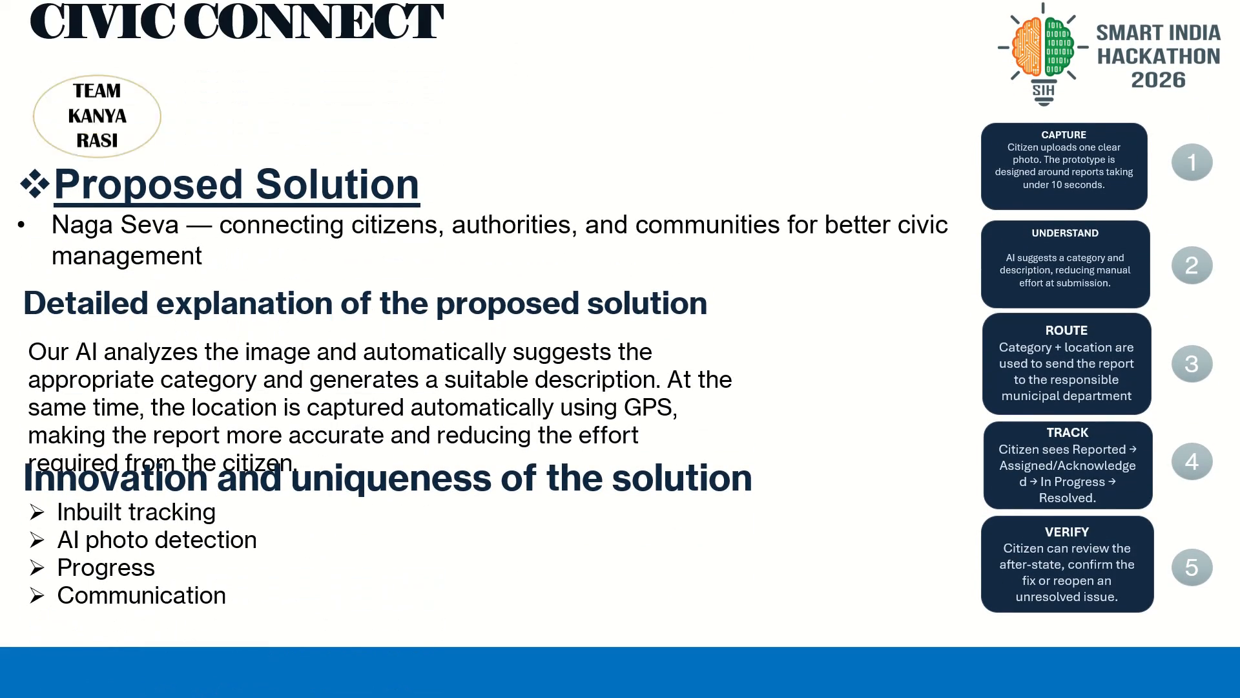
pyautogui.press('Right')
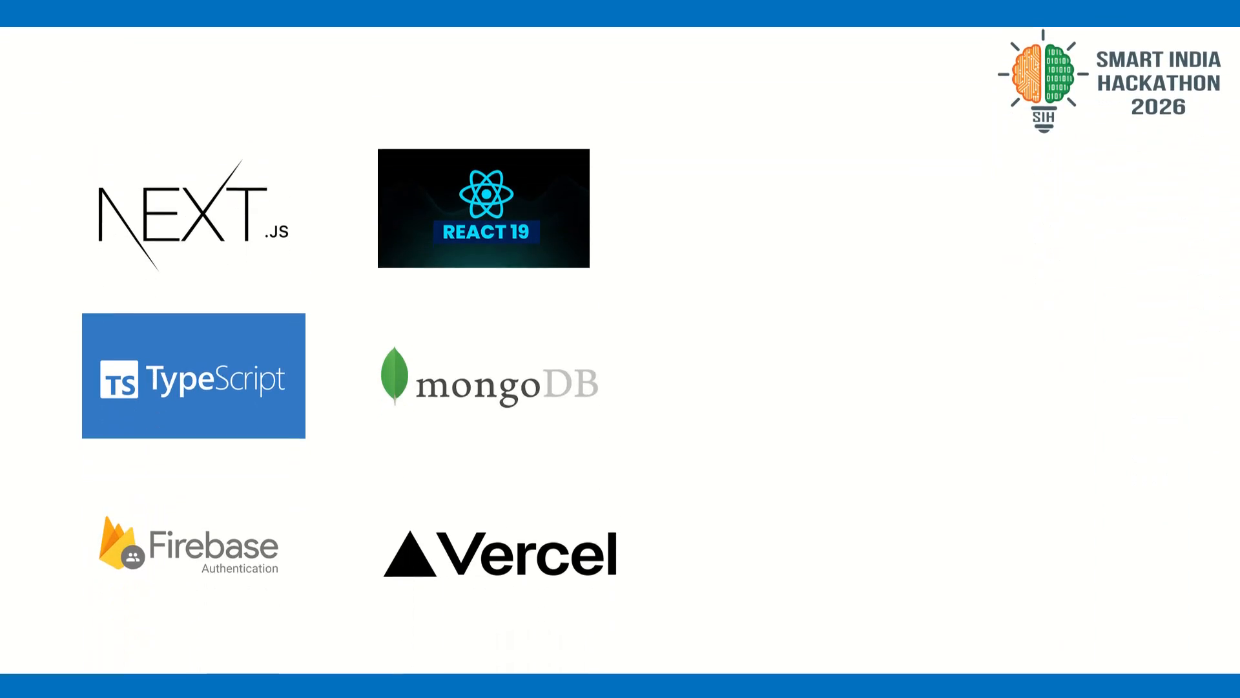
pyautogui.press('Right')
pyautogui.press('Right')
pyautogui.press('Right')
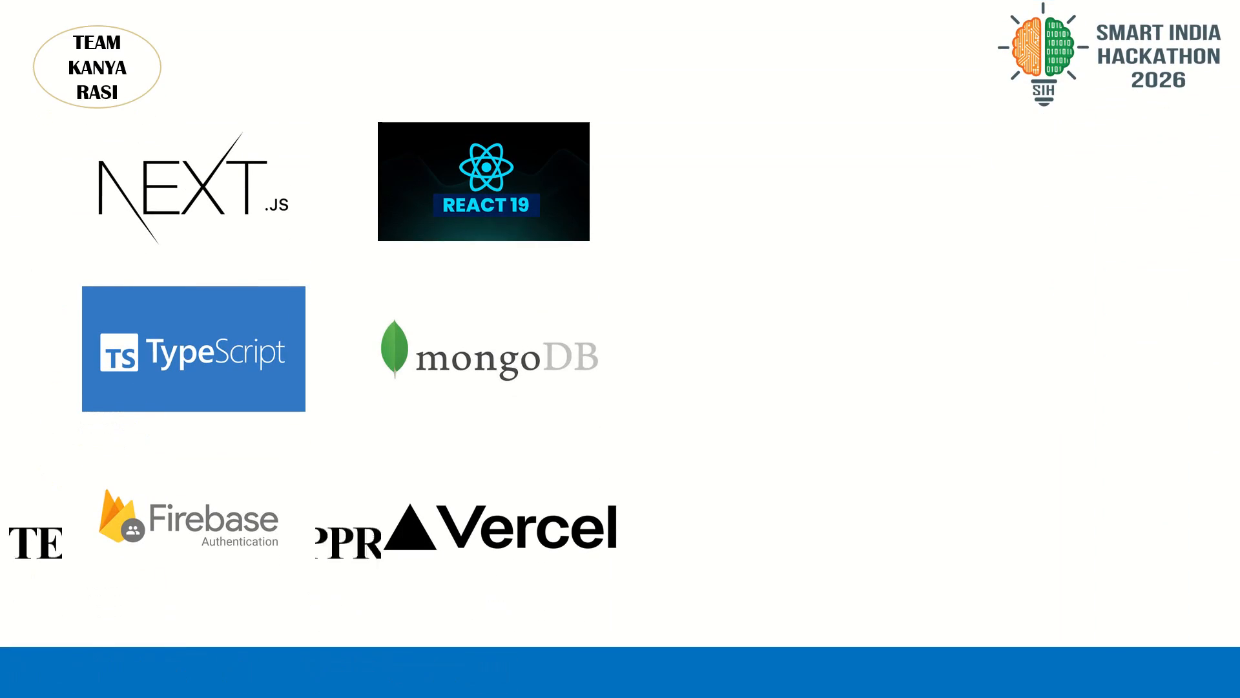
pyautogui.press('Right')
pyautogui.press('Right')
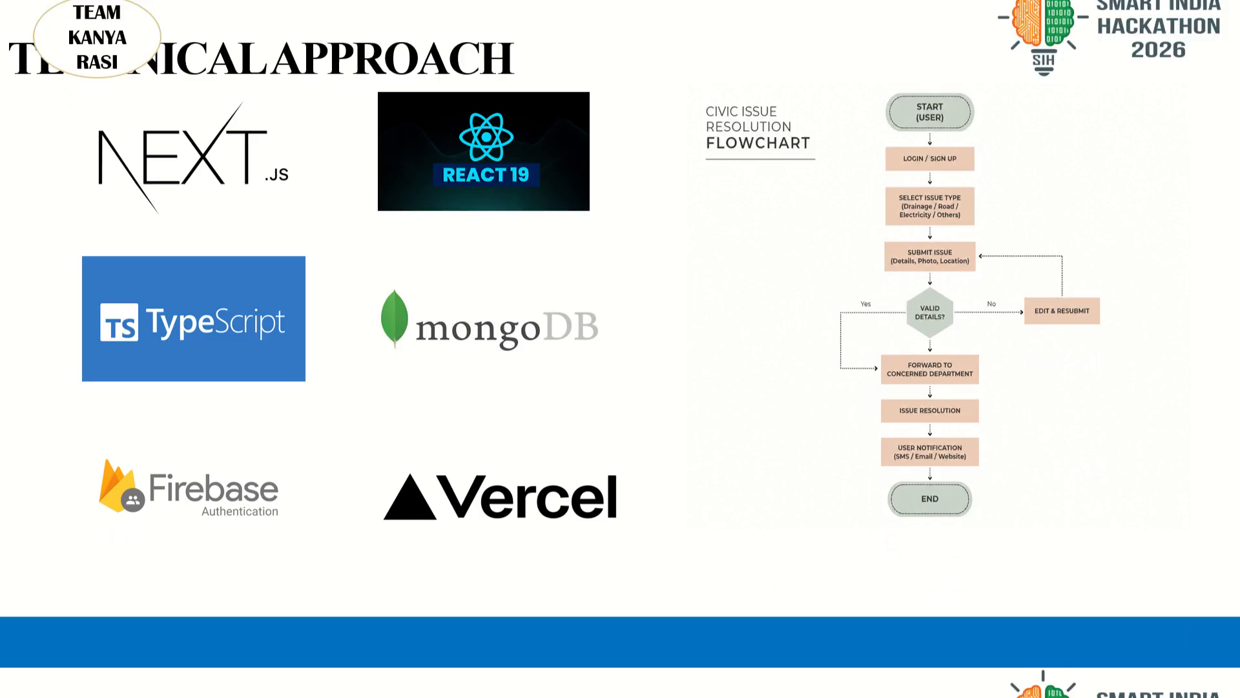
# Play through the animations on the FEASIBILITY AND VIABILITY and IMPACT AND BENEFITS slides.
pyautogui.press('Right')
pyautogui.press('Right')
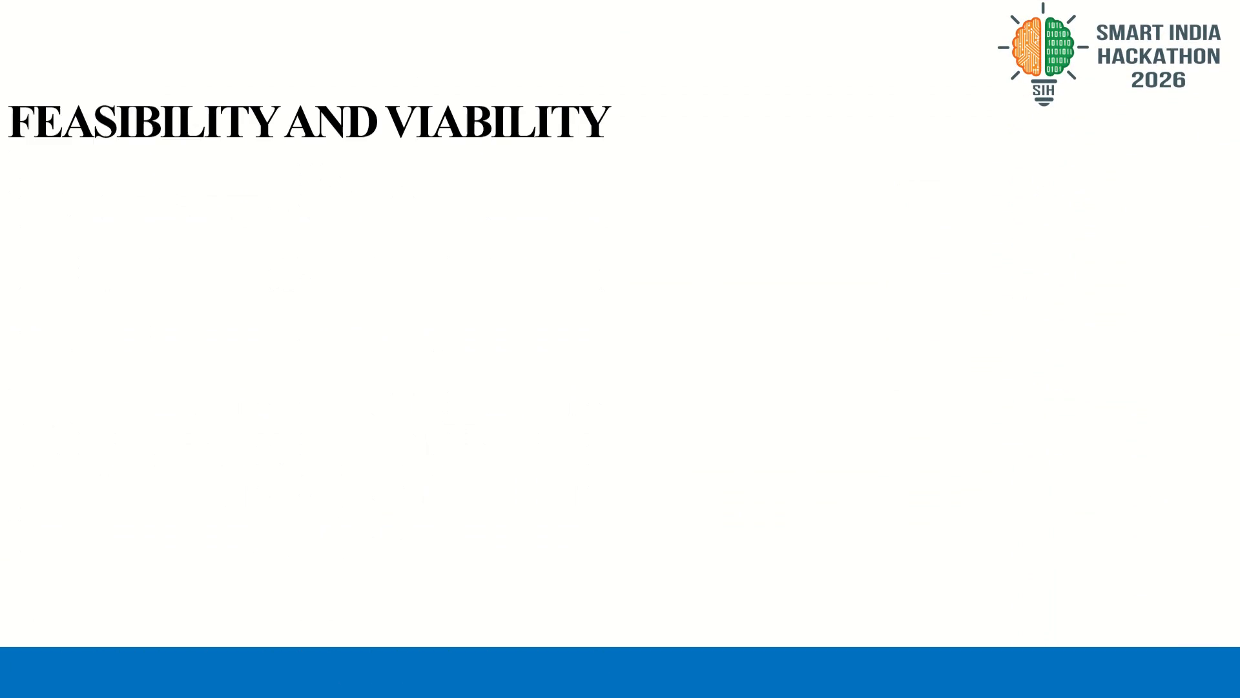
pyautogui.press('Right')
pyautogui.press('Right')
pyautogui.press('Right')
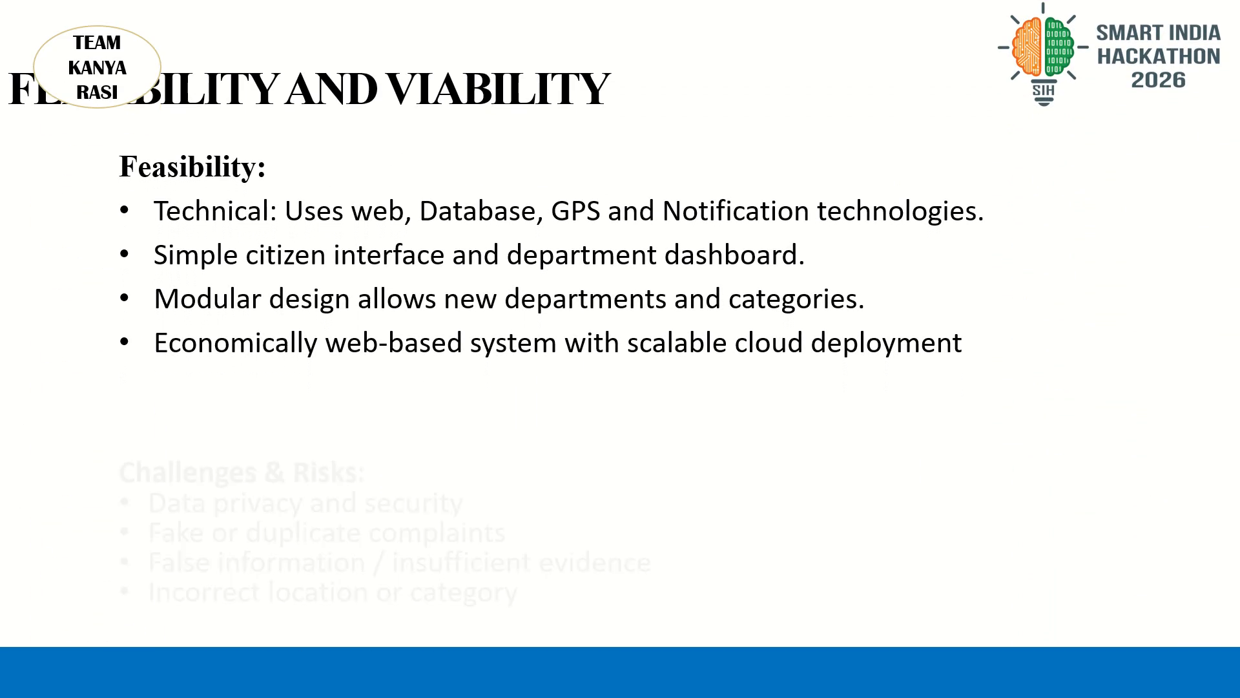
pyautogui.press('Right')
pyautogui.press('Right')
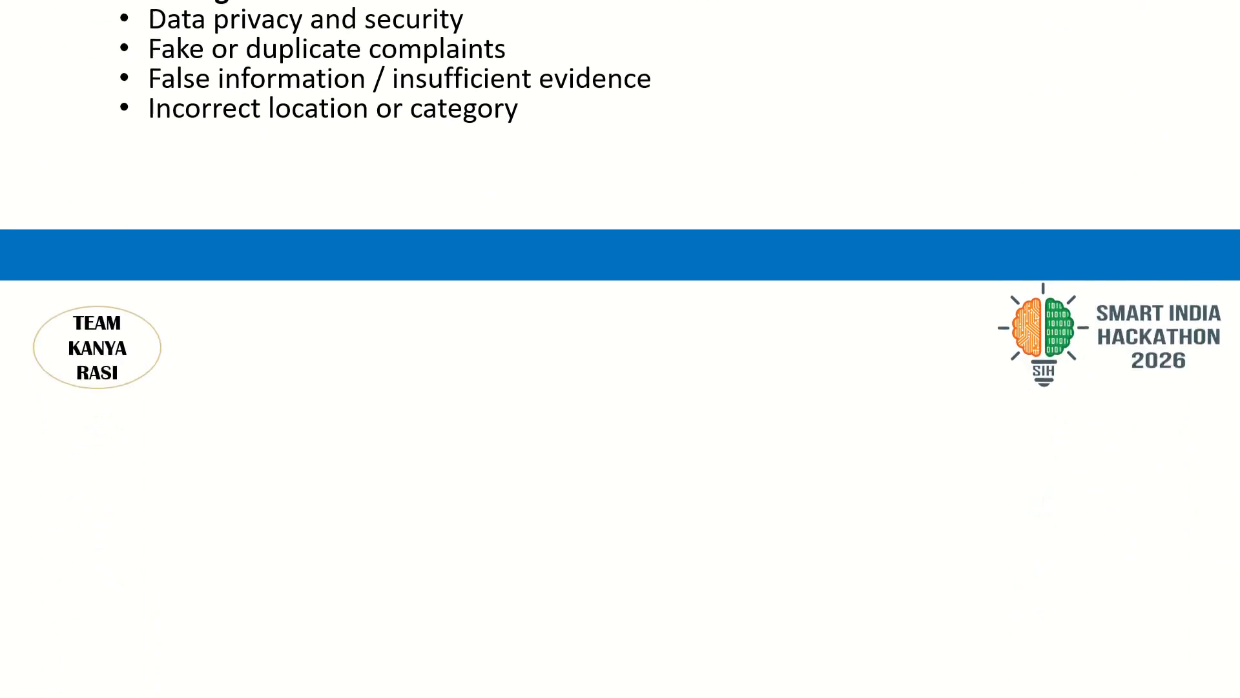
pyautogui.press('Right')
pyautogui.press('Right')
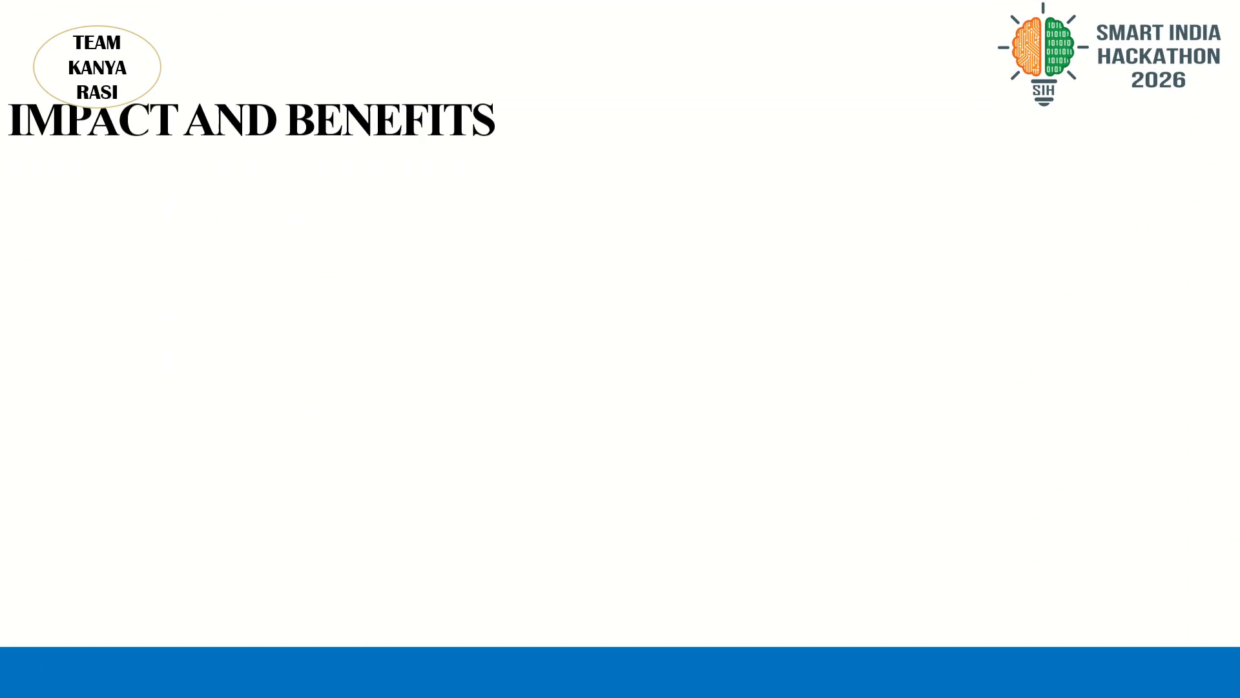
pyautogui.press('Right')
pyautogui.press('Right')
pyautogui.press('Right')
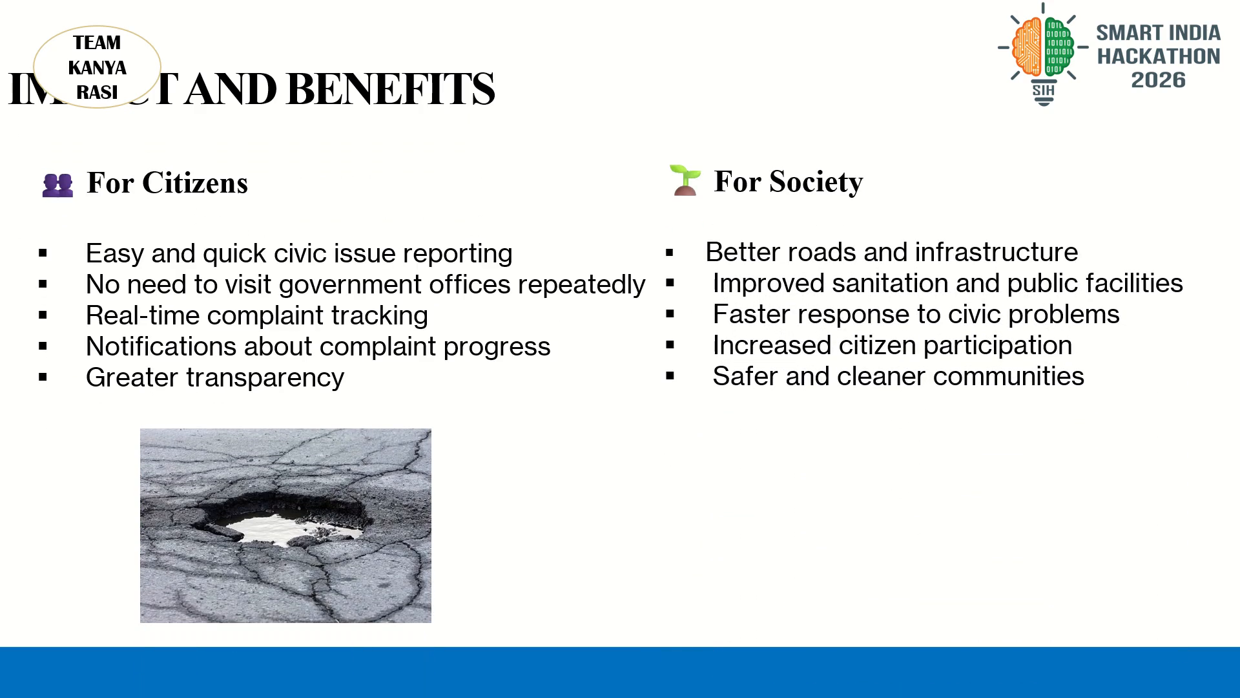
pyautogui.press('Right')
pyautogui.press('Right')
# Play through the BUSINESS / SUSTAINABILITY MODEL slide's animations, bringing in each of its content boxes.
pyautogui.press('Right')
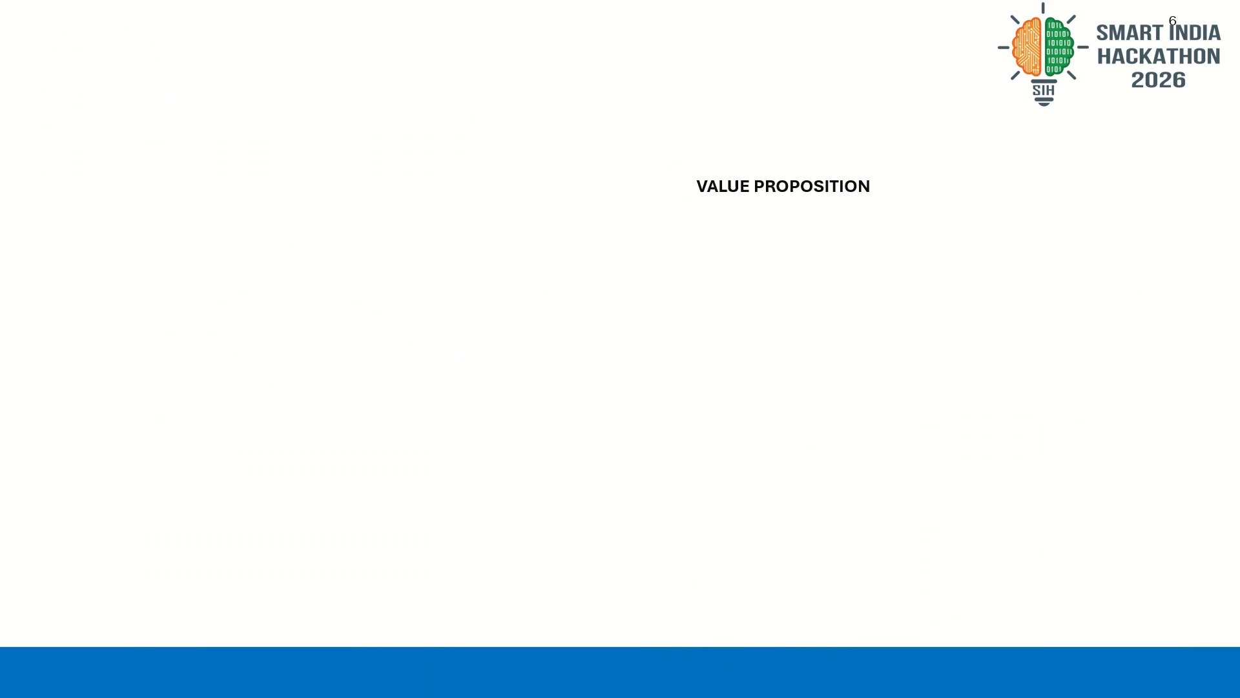
pyautogui.press('Right')
pyautogui.press('Right')
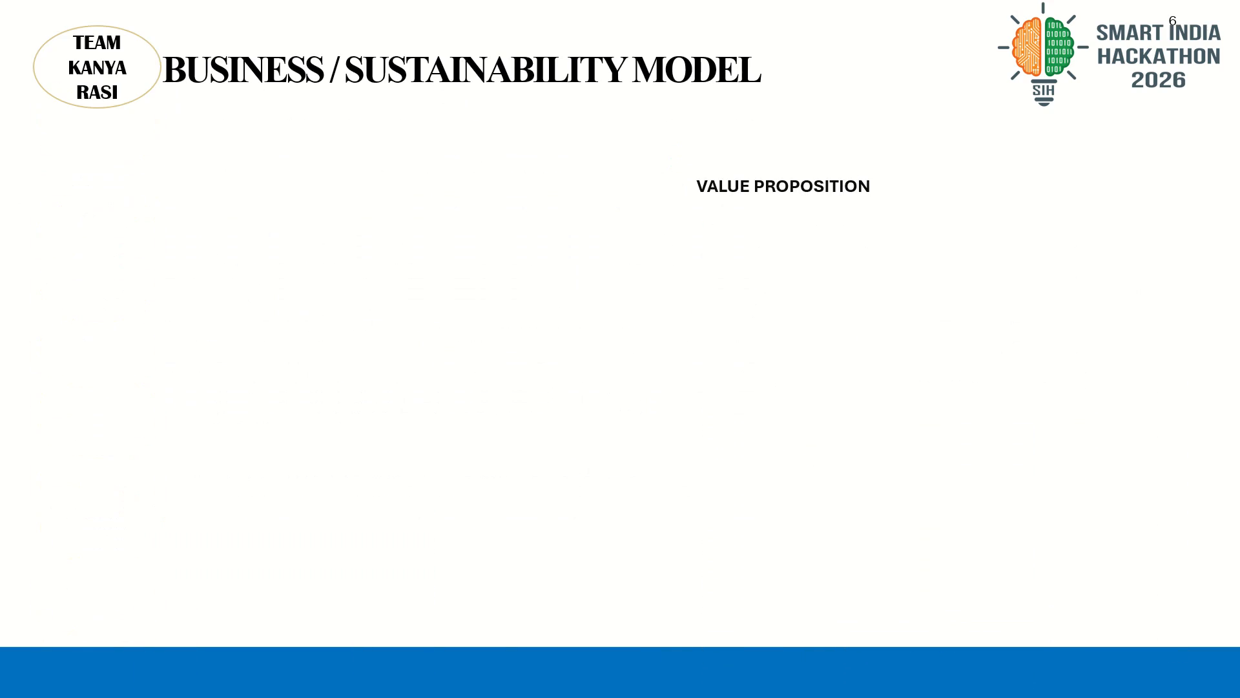
pyautogui.press('Right')
pyautogui.press('Right')
pyautogui.press('Right')
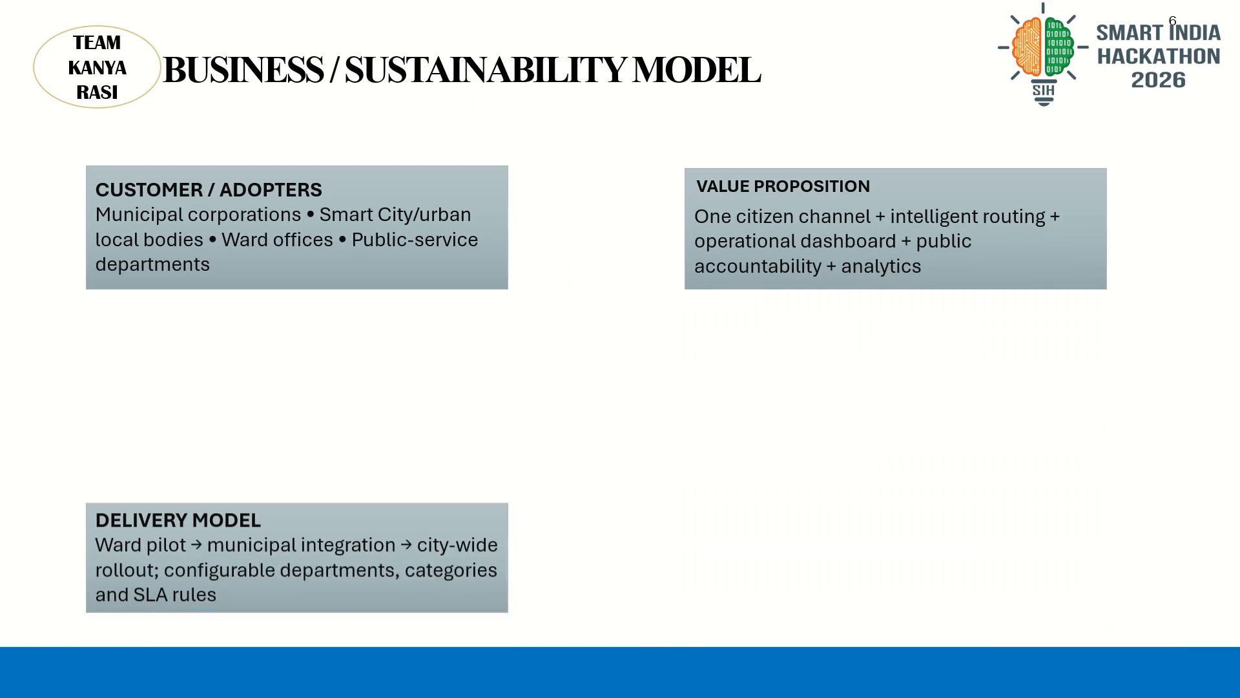
pyautogui.press('Right')
pyautogui.press('Right')
pyautogui.press('Right')
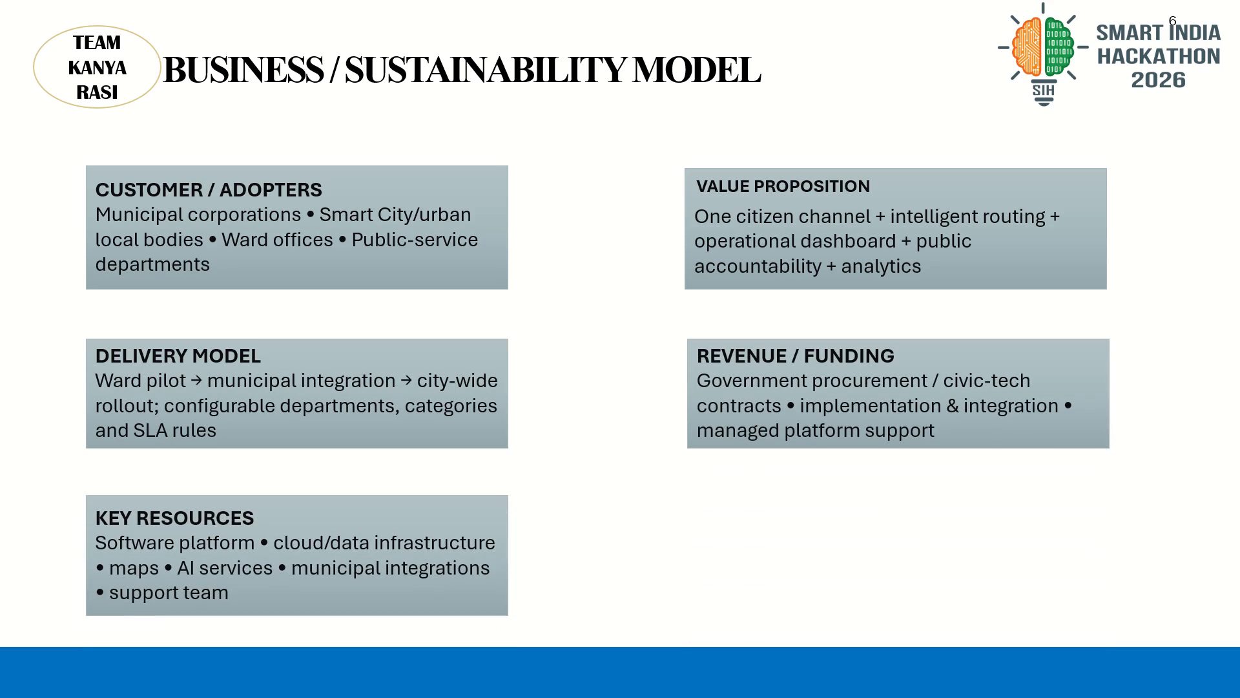
pyautogui.press('Right')
# Play through the NATIONAL / PUBLIC-SECTOR ALIGNMENT slide's text and logo animations.
pyautogui.press('Right')
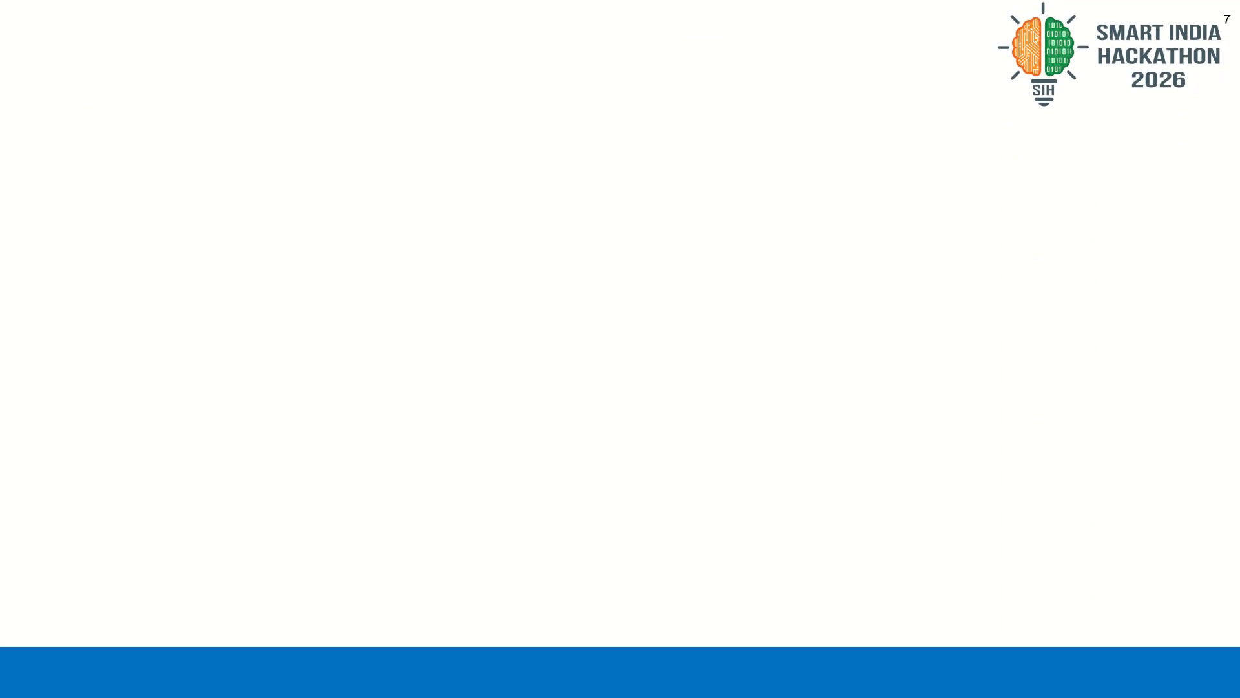
pyautogui.press('Right')
pyautogui.press('Right')
pyautogui.press('Right')
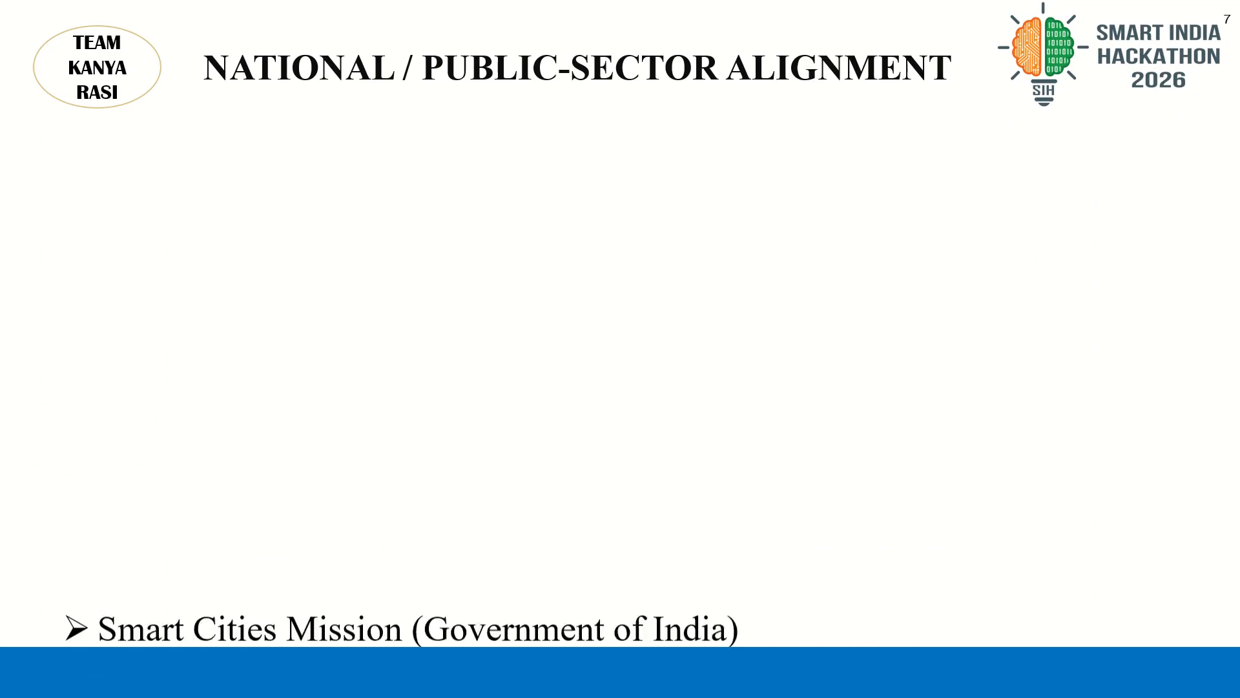
pyautogui.press('Right')
pyautogui.press('Right')
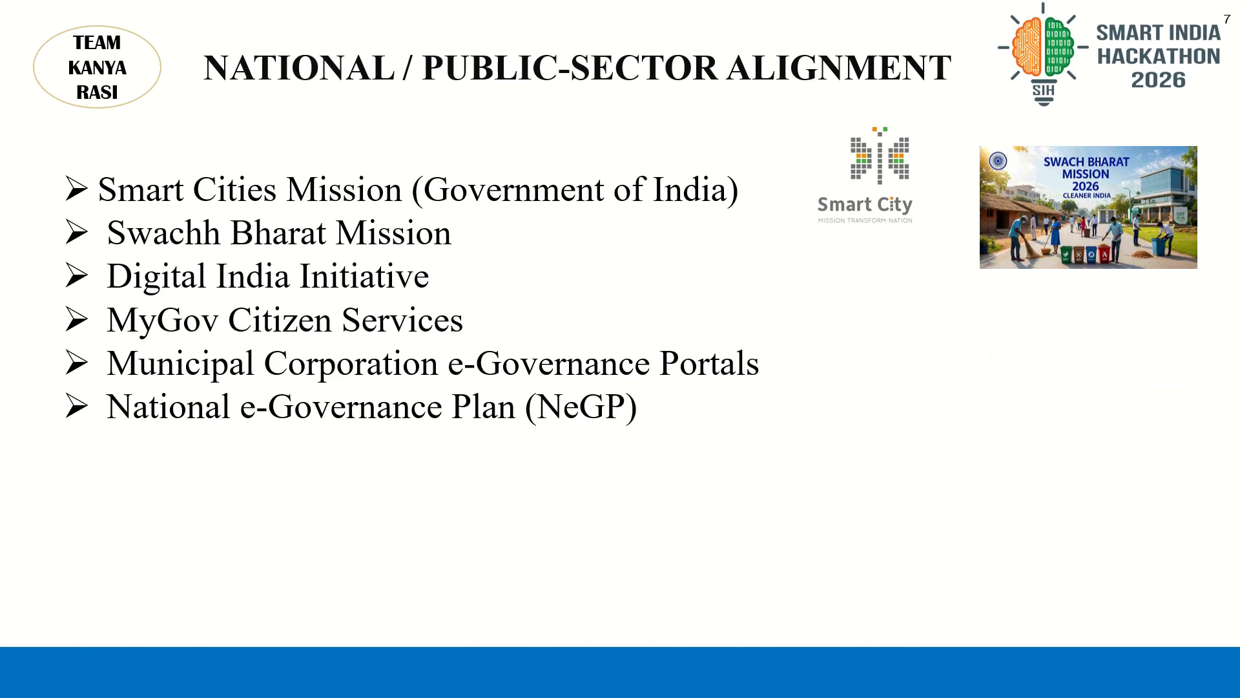
pyautogui.press('Right')
pyautogui.press('Right')
pyautogui.press('Right')
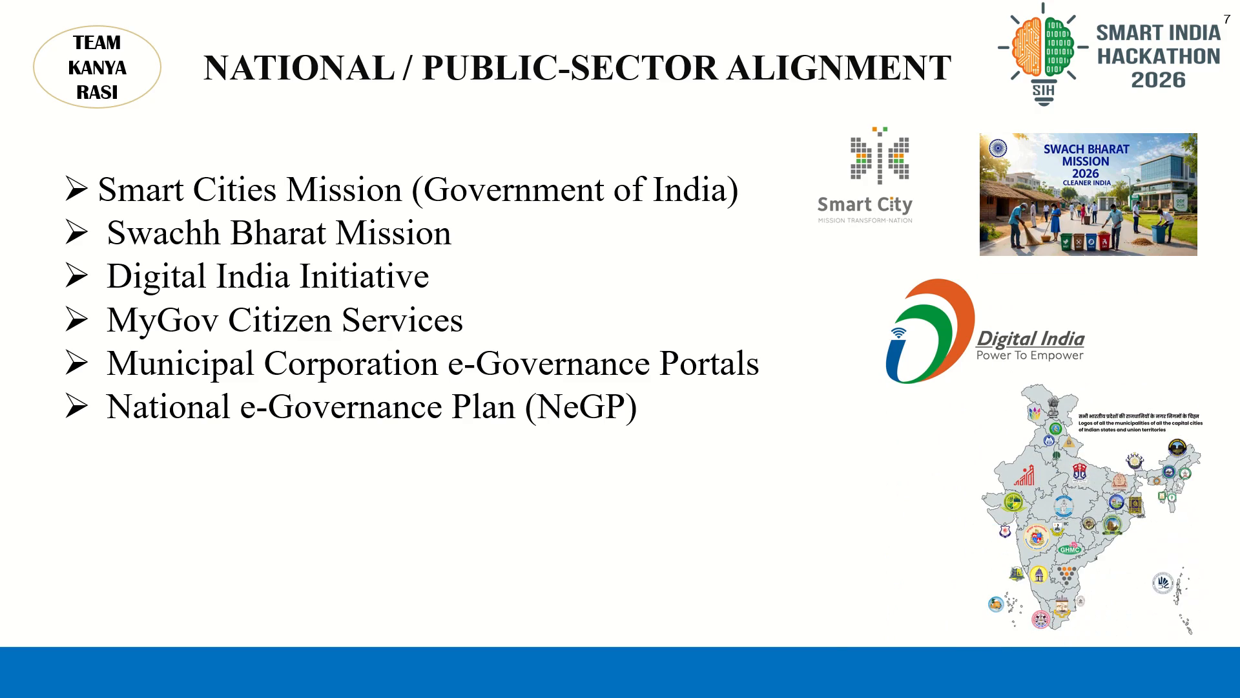
pyautogui.press('Right')
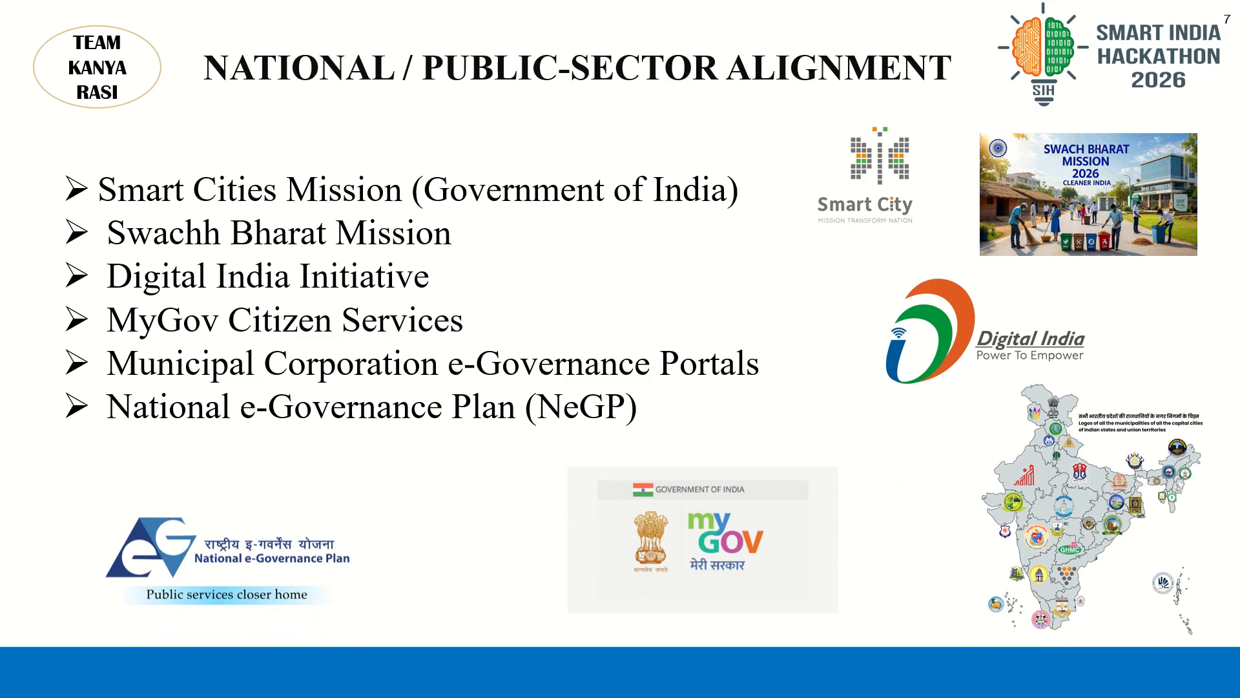
pyautogui.press('Right')
# Play the RESEARCH AND REFERENCES and THANK YOUU slides, and end the slide show.
pyautogui.press('Right')
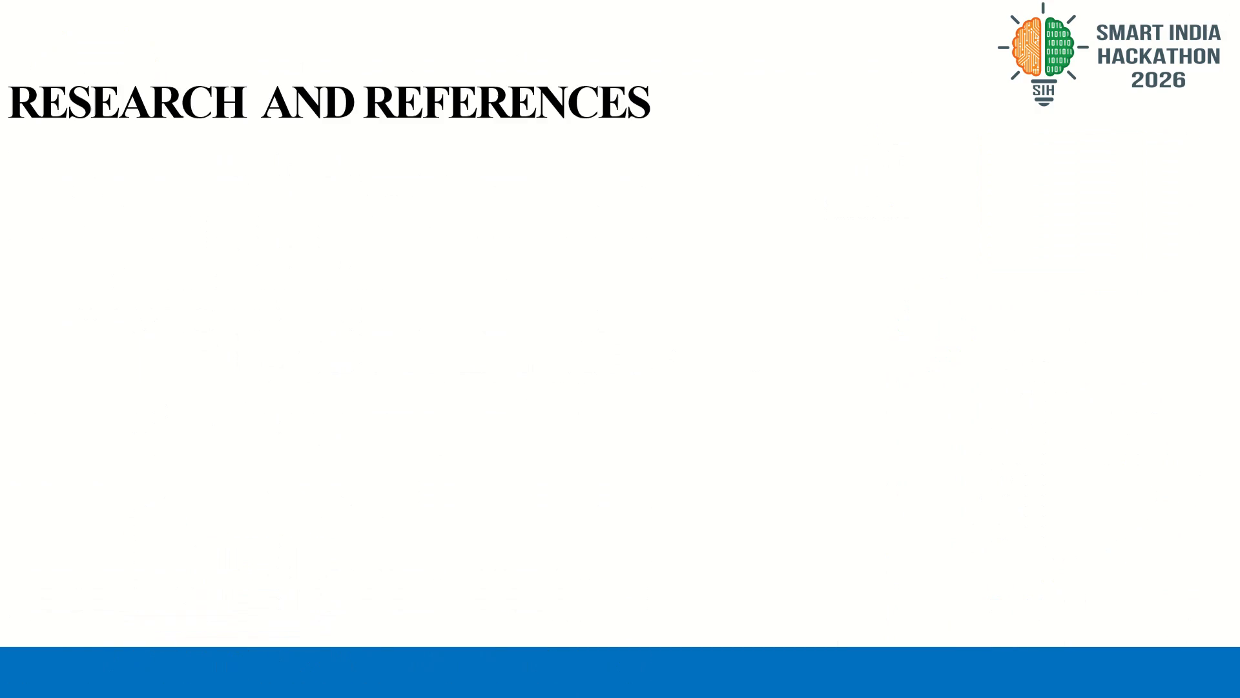
pyautogui.press('Right')
pyautogui.press('Right')
pyautogui.press('Right')
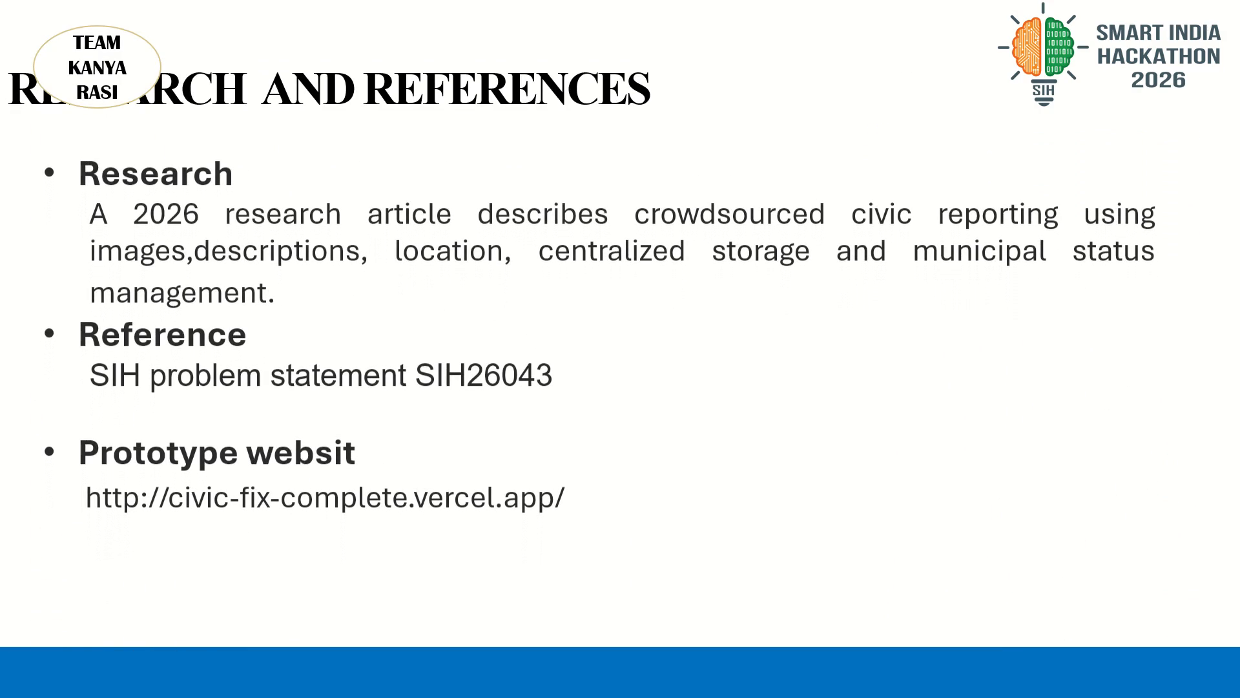
pyautogui.press('Right')
pyautogui.press('Right')
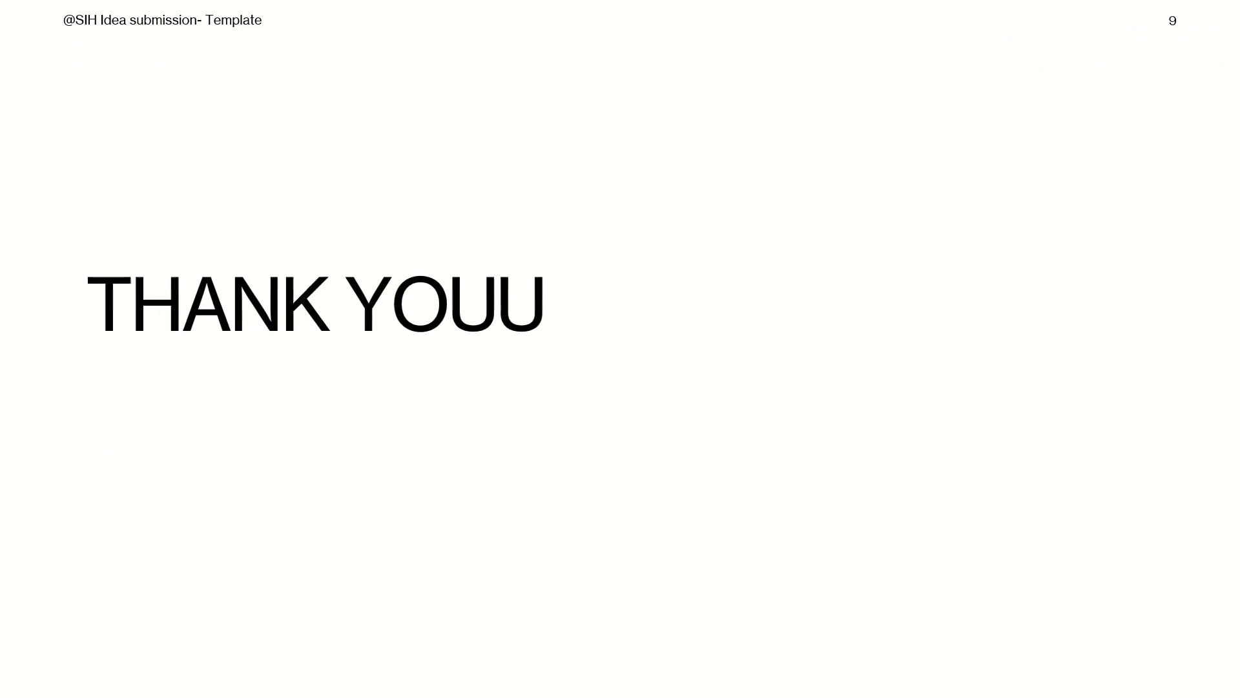
pyautogui.press('Right')
pyautogui.press('Right')
pyautogui.press('Right')
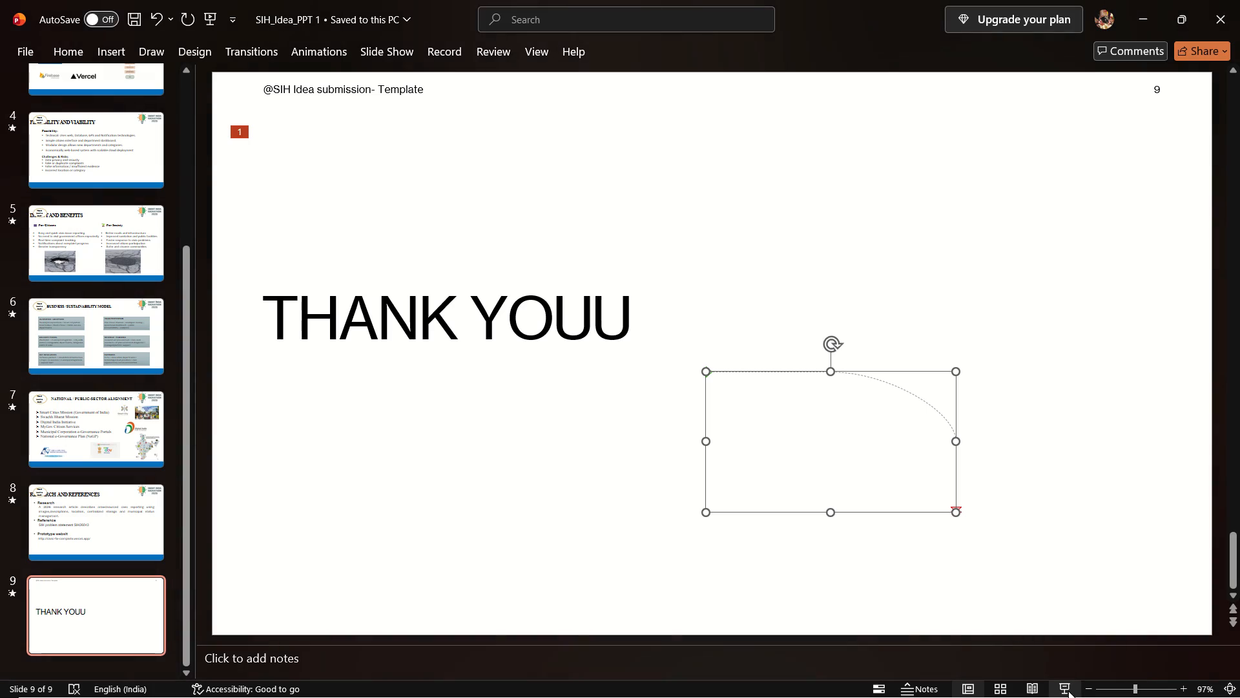
# Move the IMPACT AND BENEFITS title on slide 5 rightward and slightly up, clear of the TEAM KANYA RASI oval.
pyautogui.click(32, 238)
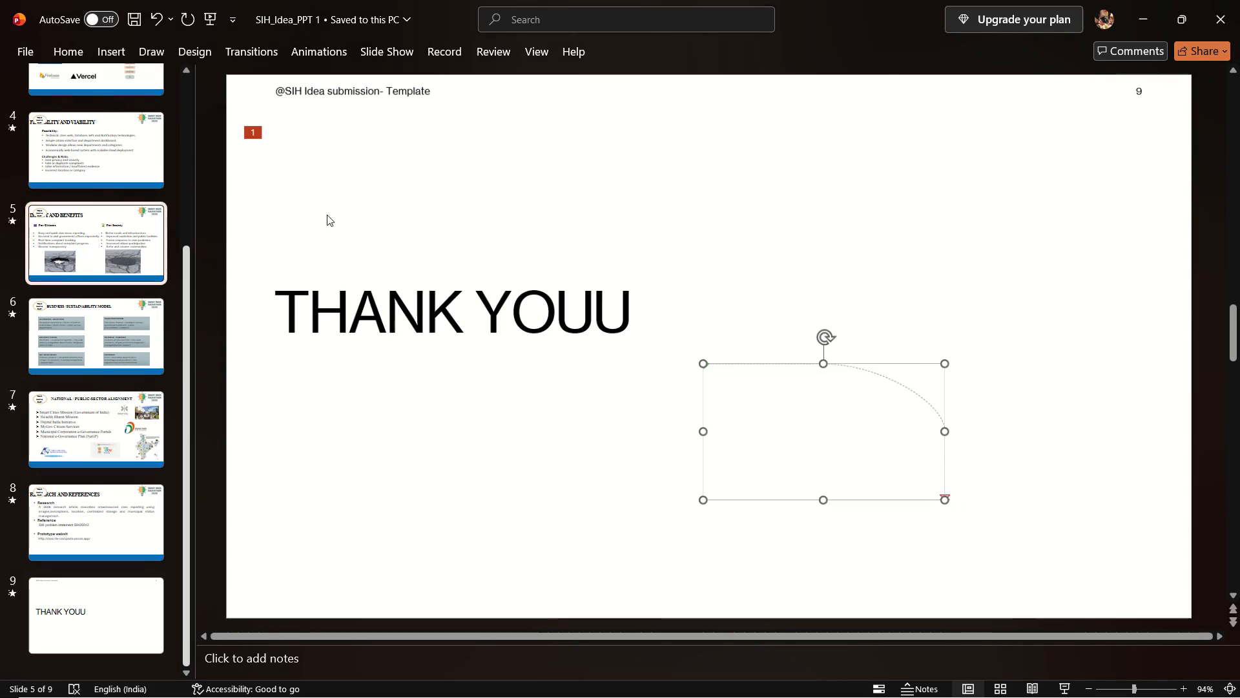
pyautogui.click(506, 124)
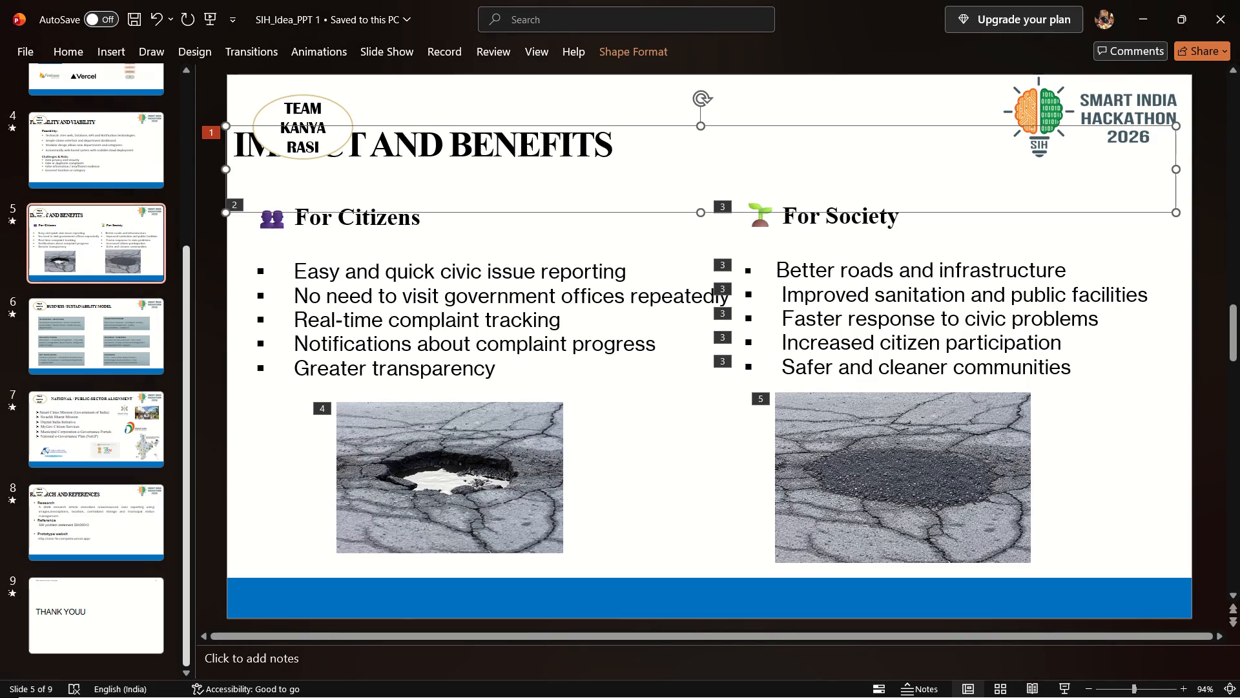
pyautogui.moveTo(583, 128); pyautogui.dragTo(588, 128)
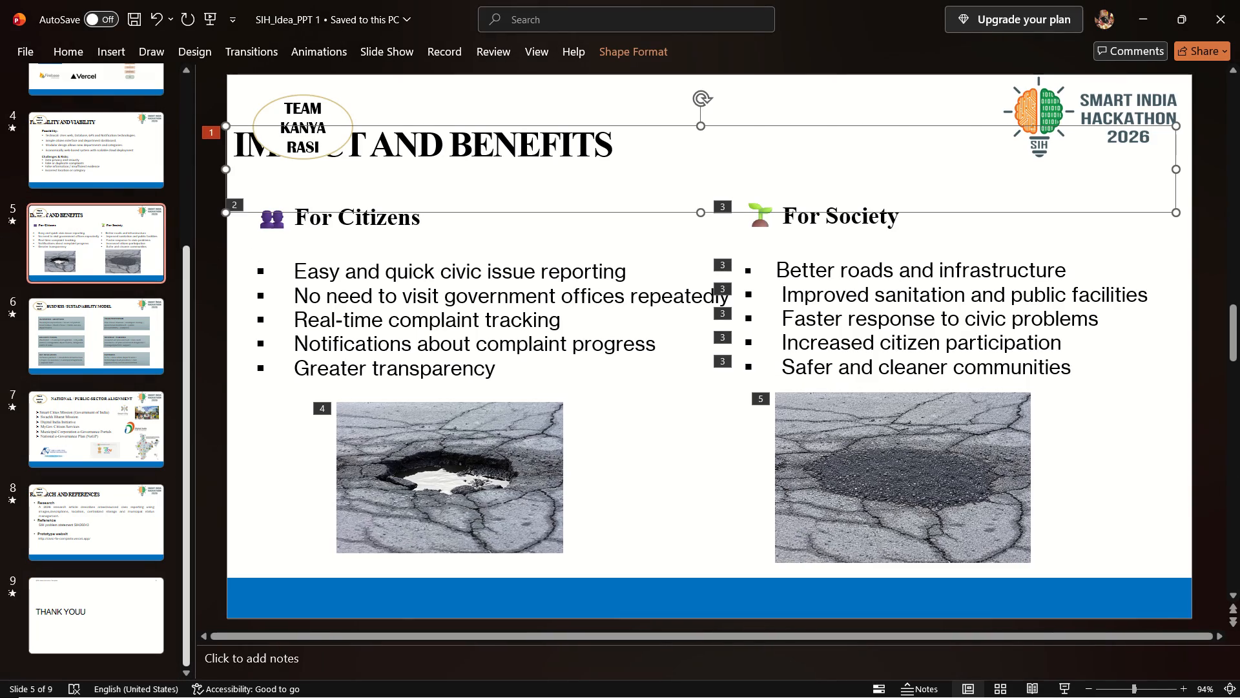
pyautogui.moveTo(588, 128); pyautogui.dragTo(739, 100)
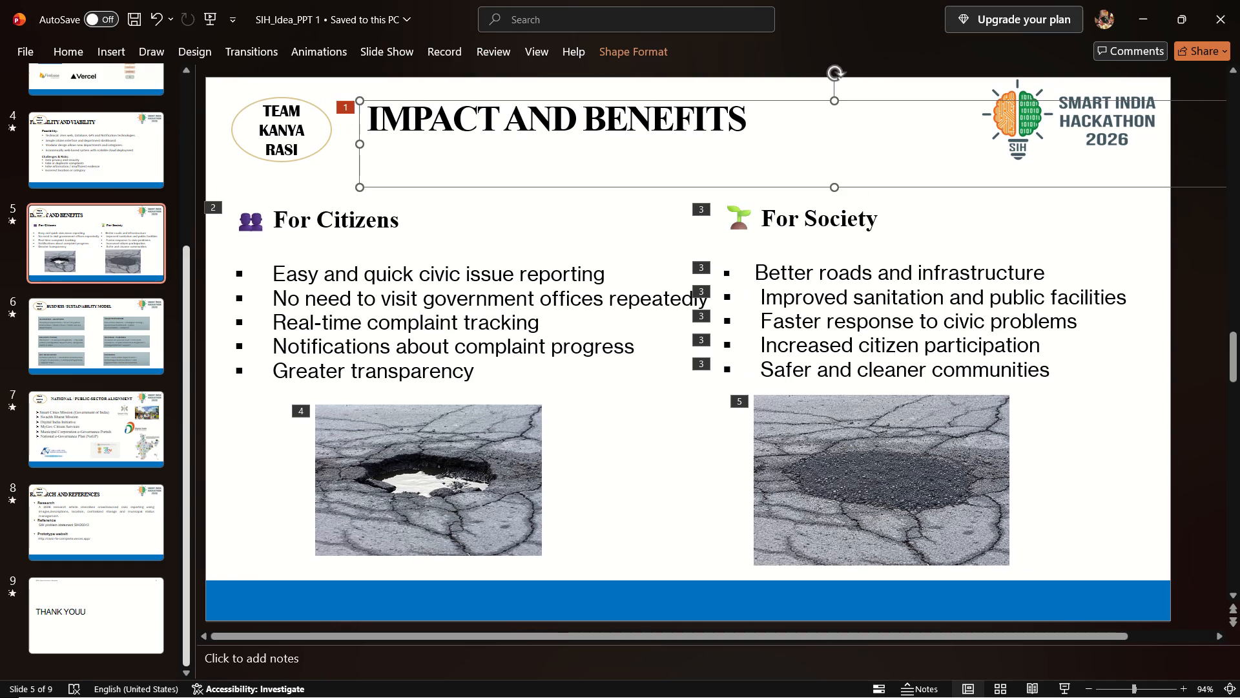
# Shift the BUSINESS / SUSTAINABILITY MODEL title on slide 6 slightly right and up, away from the TEAM KANYA RASI oval.
pyautogui.click(88, 326)
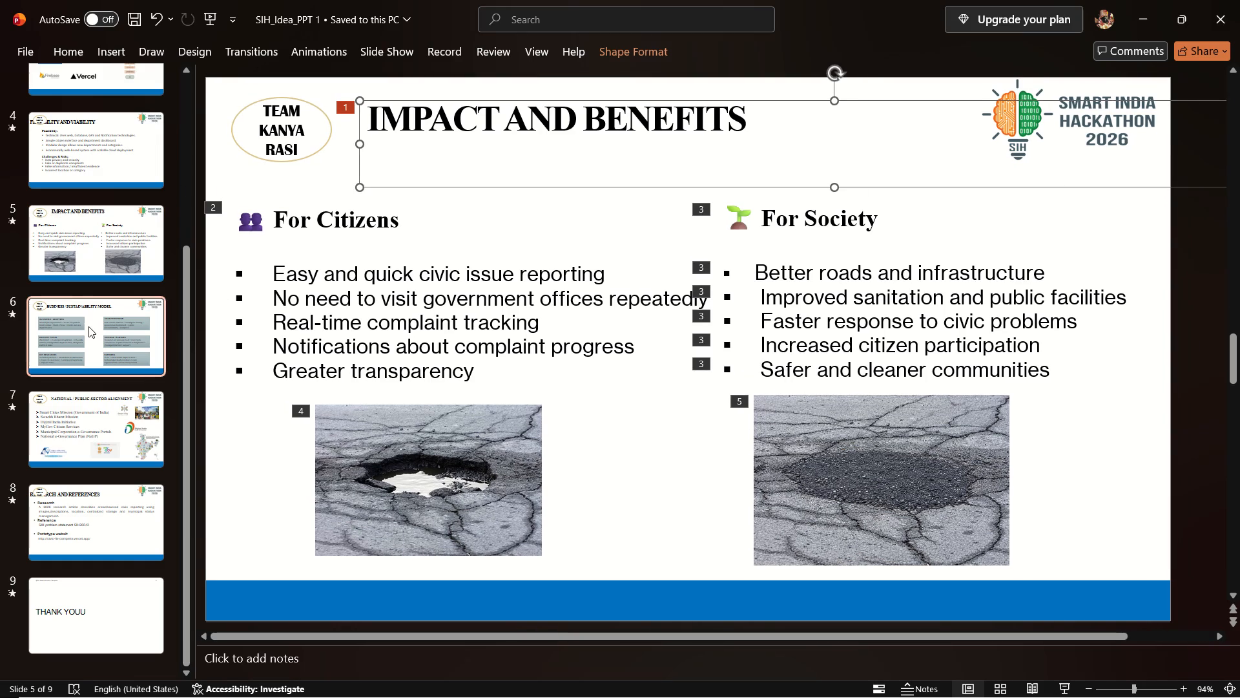
pyautogui.click(489, 147)
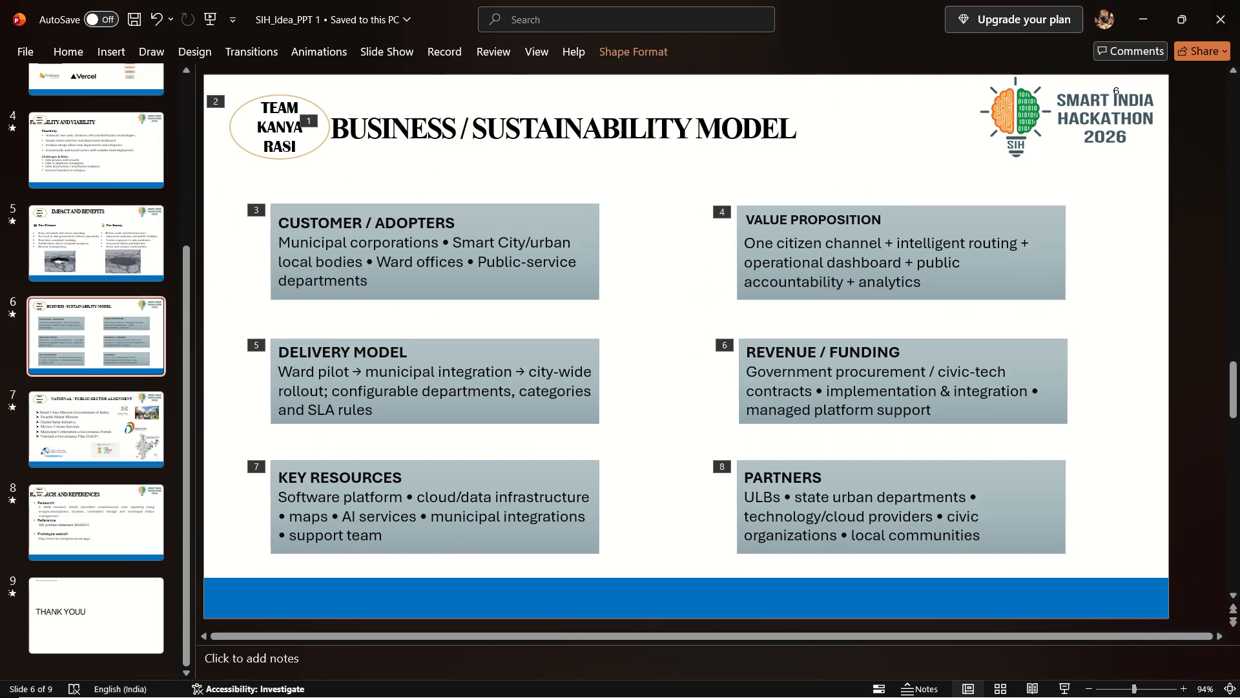
pyautogui.moveTo(504, 138); pyautogui.dragTo(557, 127)
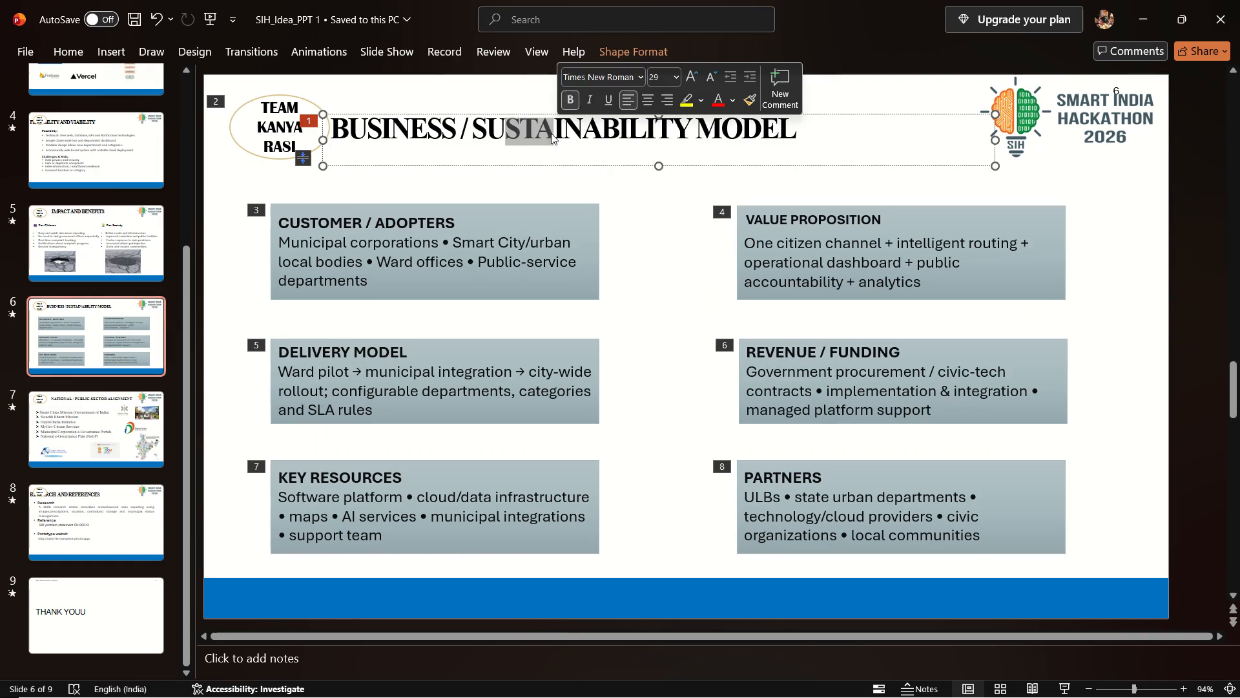
pyautogui.click(542, 148)
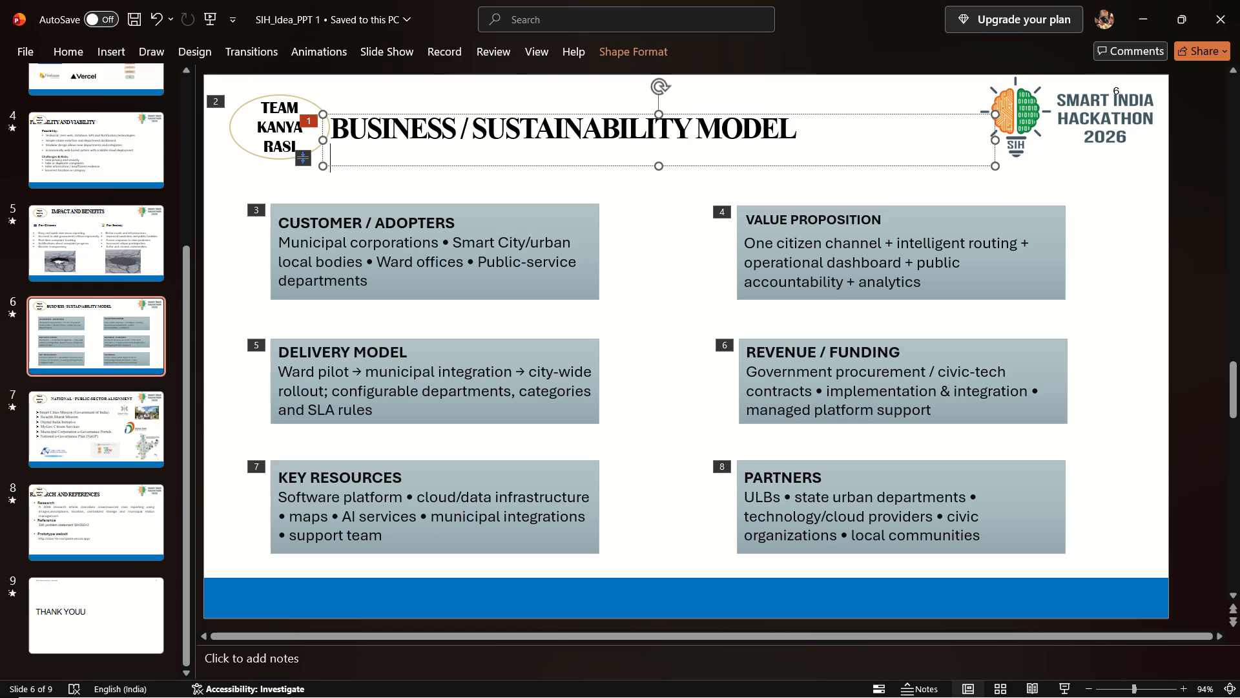
pyautogui.moveTo(577, 113); pyautogui.dragTo(601, 105)
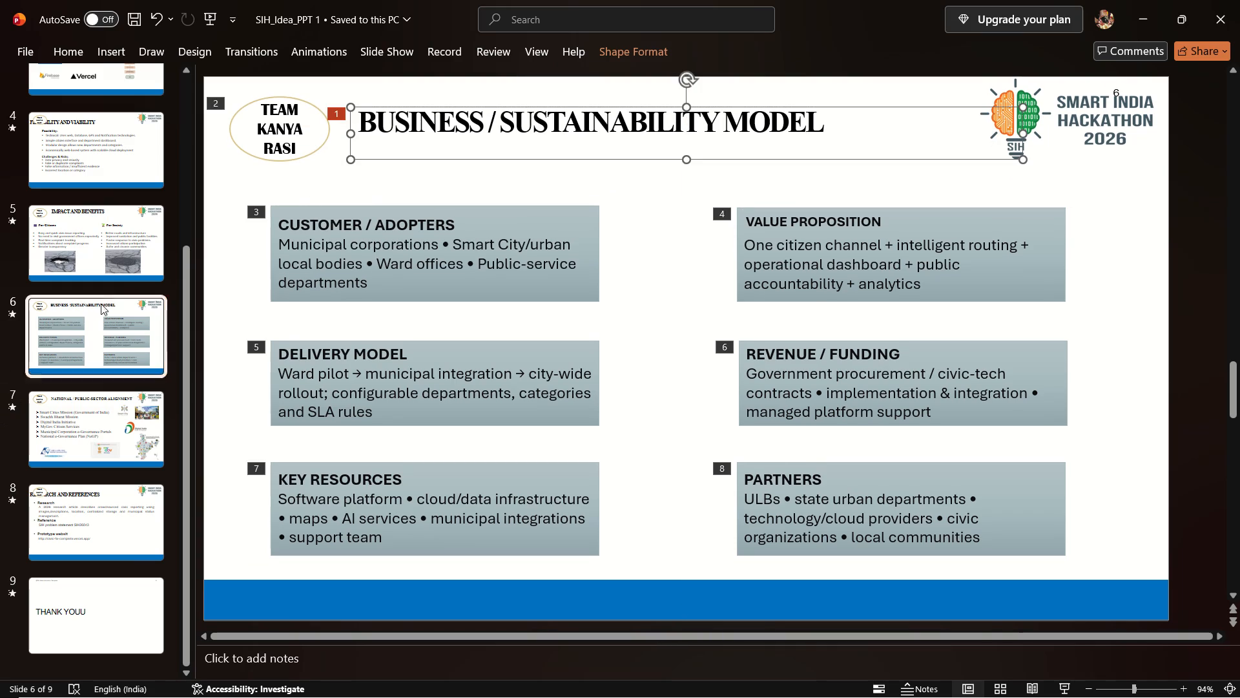
# Move the FEASIBILITY AND VIABILITY title on slide 4 right and slightly up, clear of the TEAM KANYA RASI oval.
pyautogui.click(130, 174)
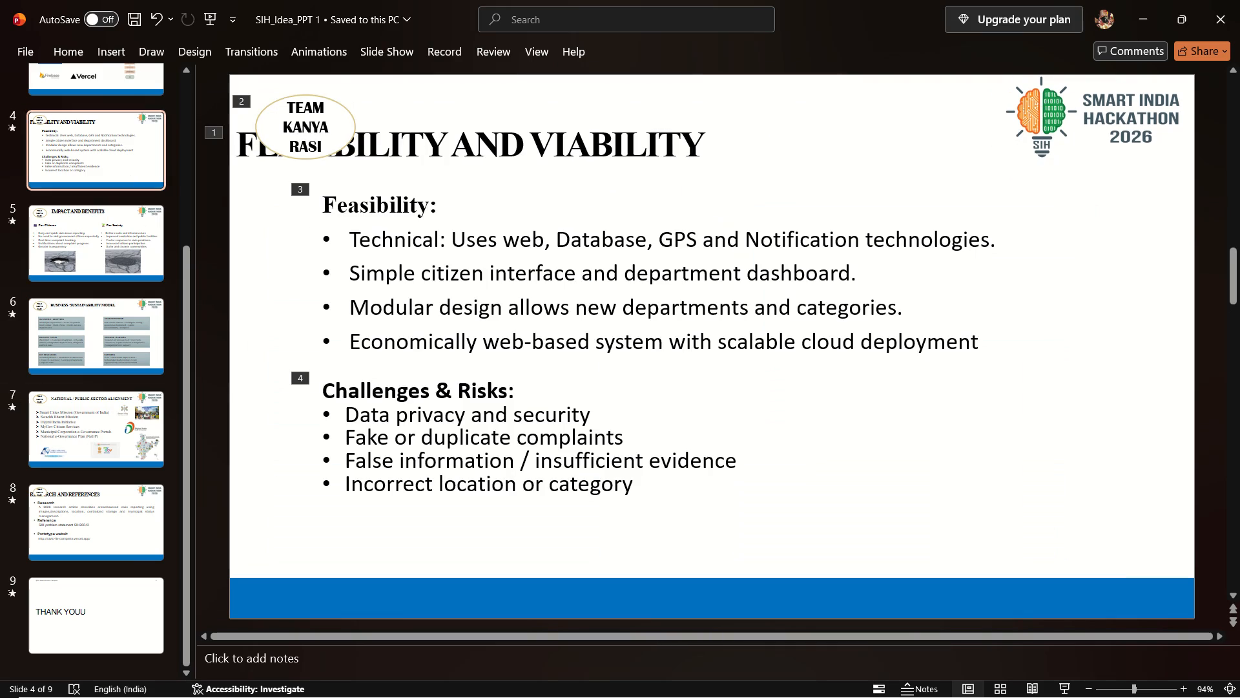
pyautogui.click(429, 145)
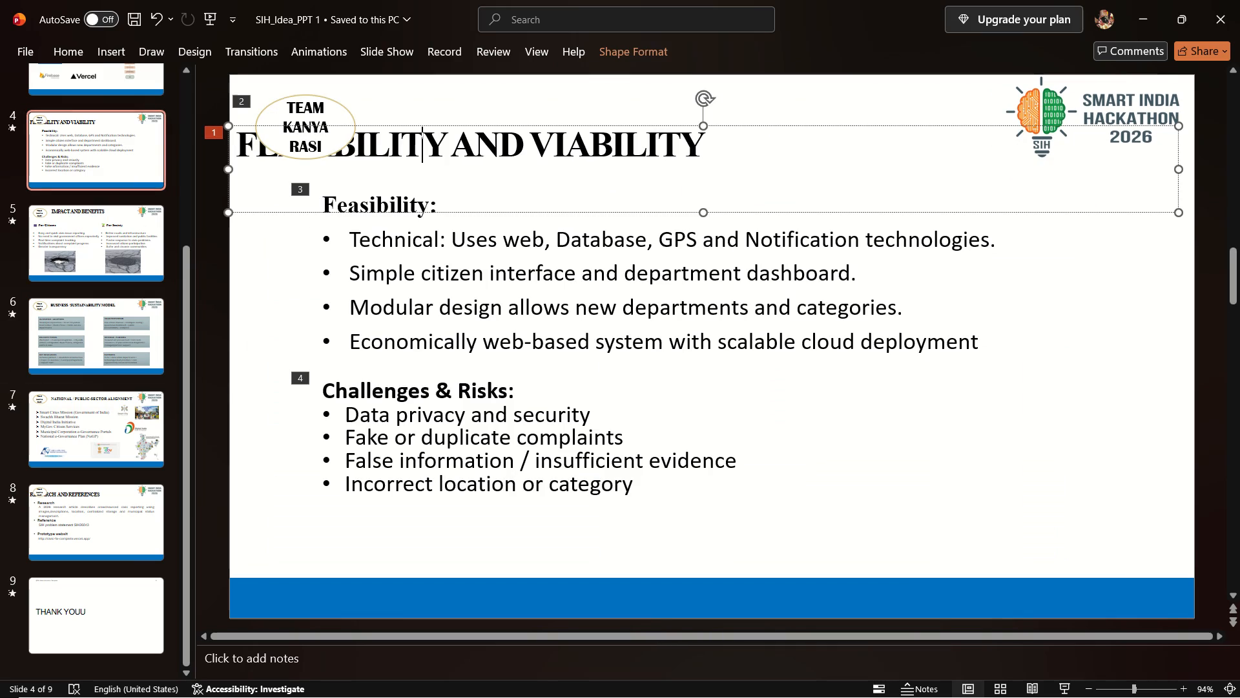
pyautogui.moveTo(546, 127); pyautogui.dragTo(617, 116)
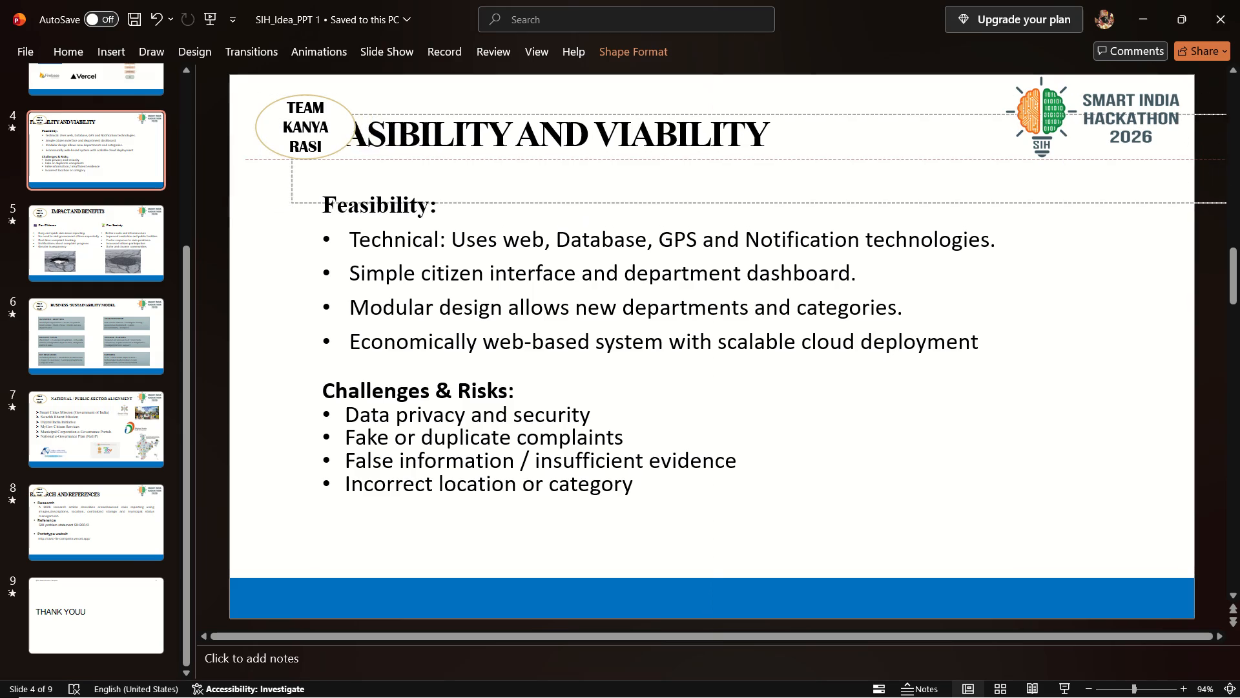
pyautogui.moveTo(617, 116); pyautogui.dragTo(708, 105)
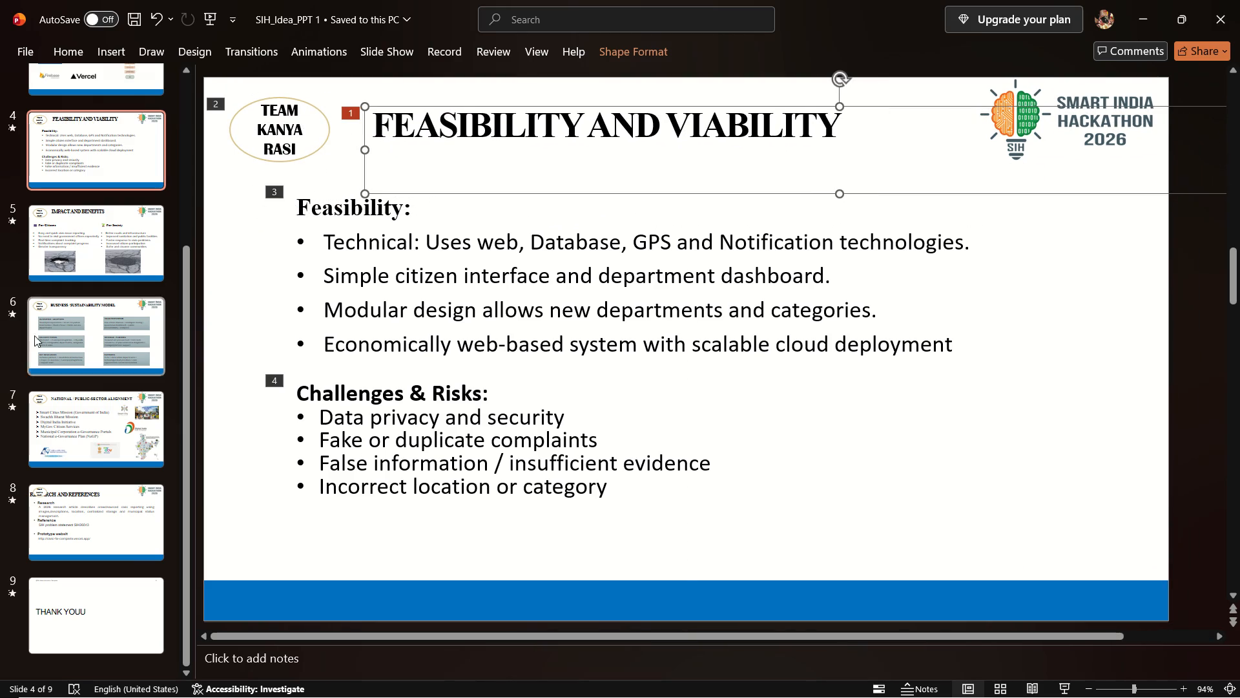
# Move the RESEARCH AND REFERENCES title on slide 8 right and slightly up, clear of the TEAM KANYA RASI oval.
pyautogui.click(33, 502)
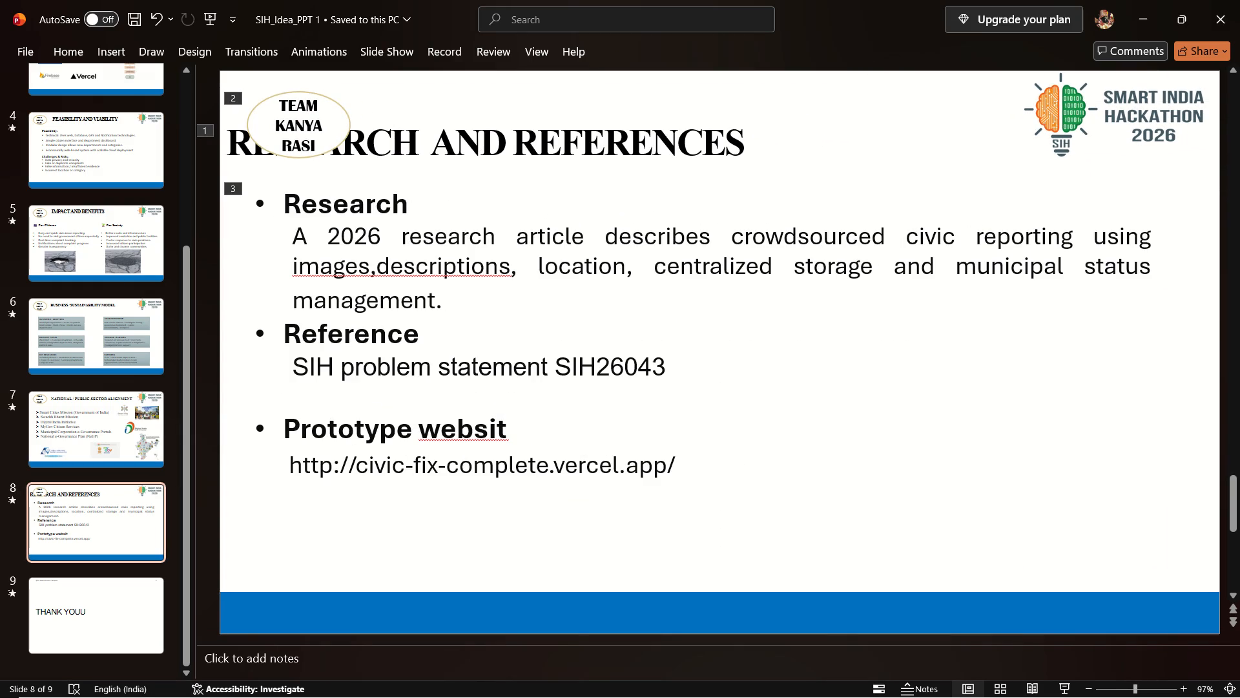
pyautogui.click(464, 160)
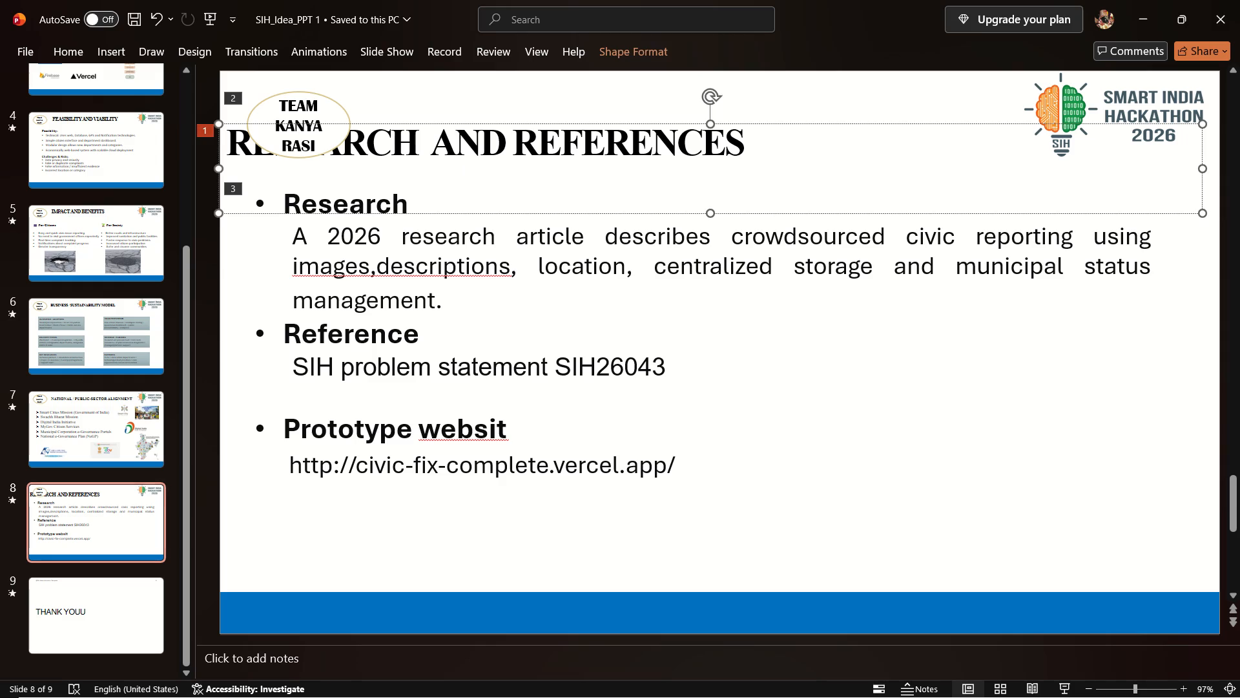
pyautogui.moveTo(466, 118); pyautogui.dragTo(618, 94)
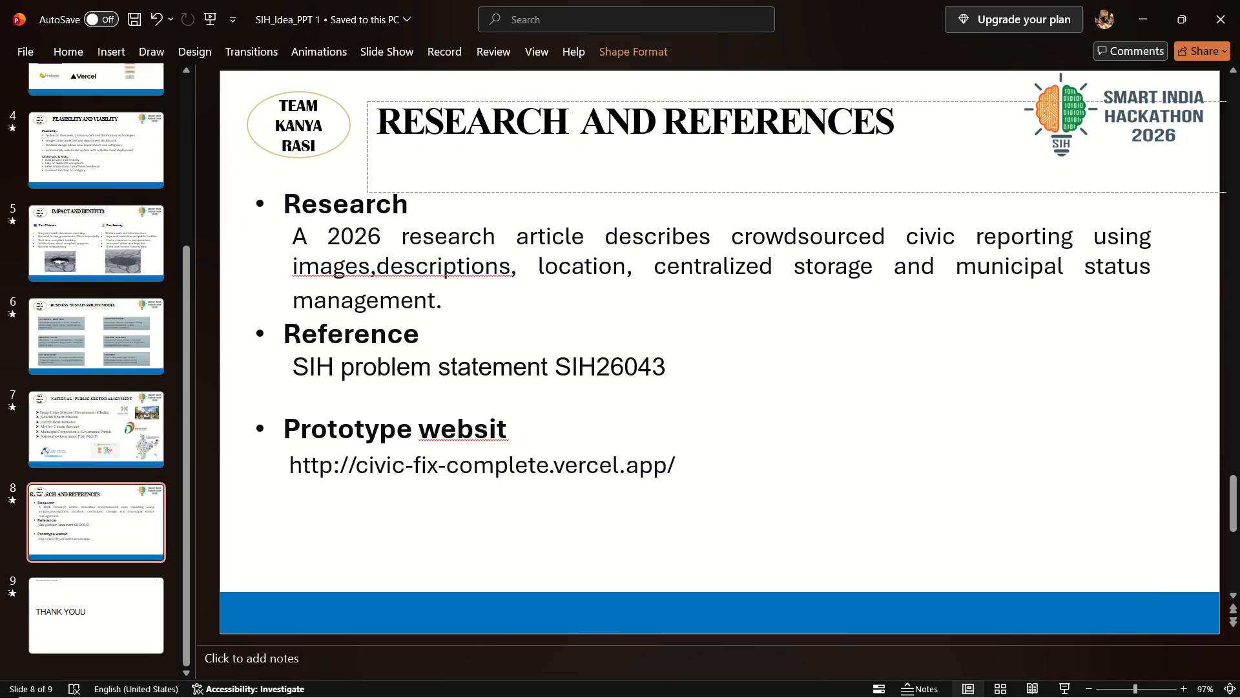
pyautogui.moveTo(618, 94); pyautogui.dragTo(618, 94)
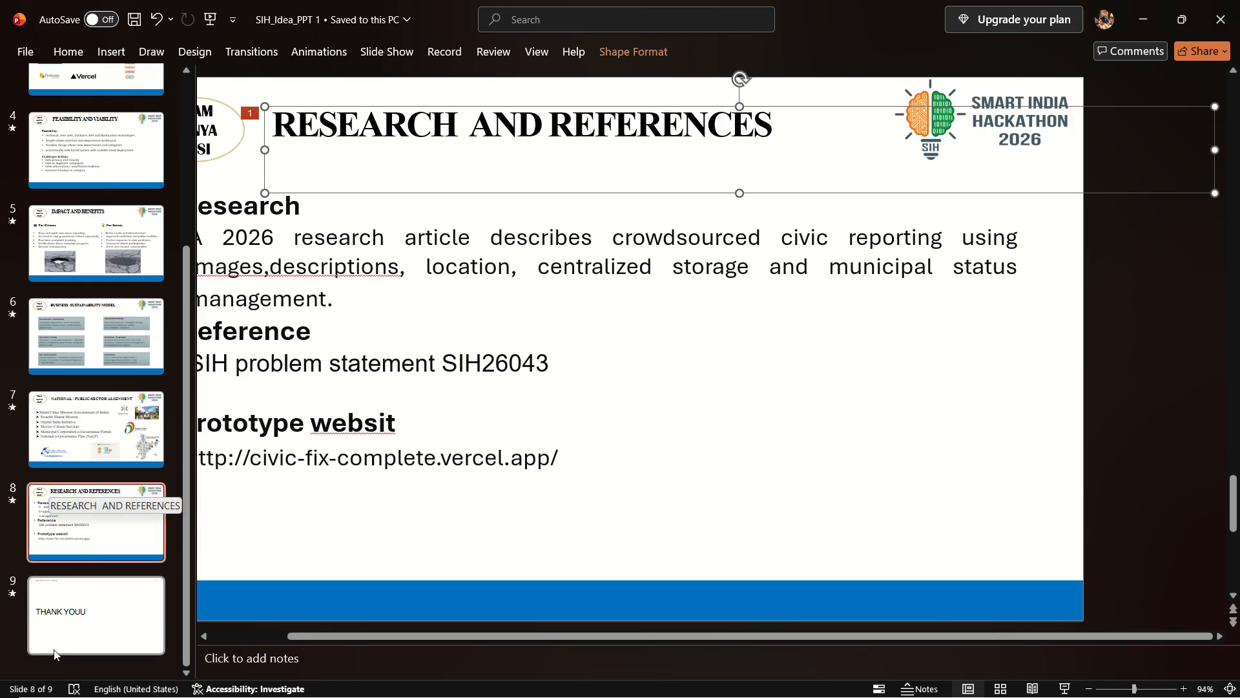
# Check the titles on slides 7 back to 4, and move slide 3's TECHNICAL APPROACH title right and up, clear of the oval.
pyautogui.click(128, 428)
pyautogui.click(129, 351)
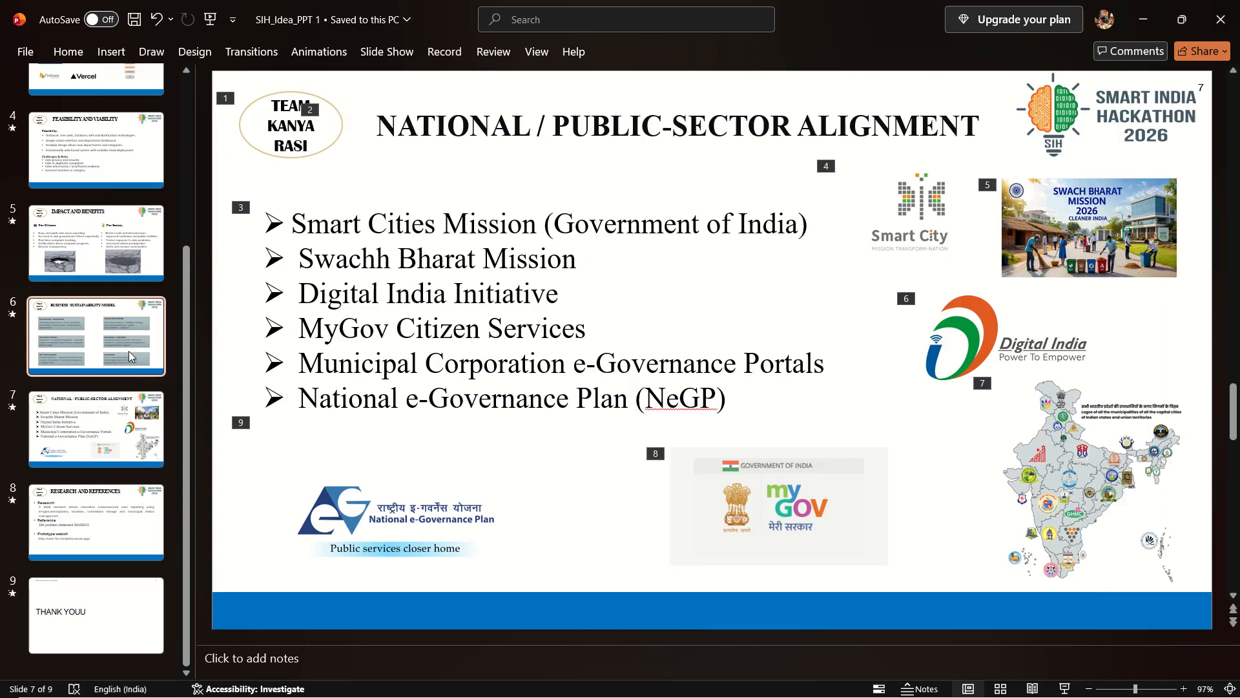
pyautogui.click(117, 248)
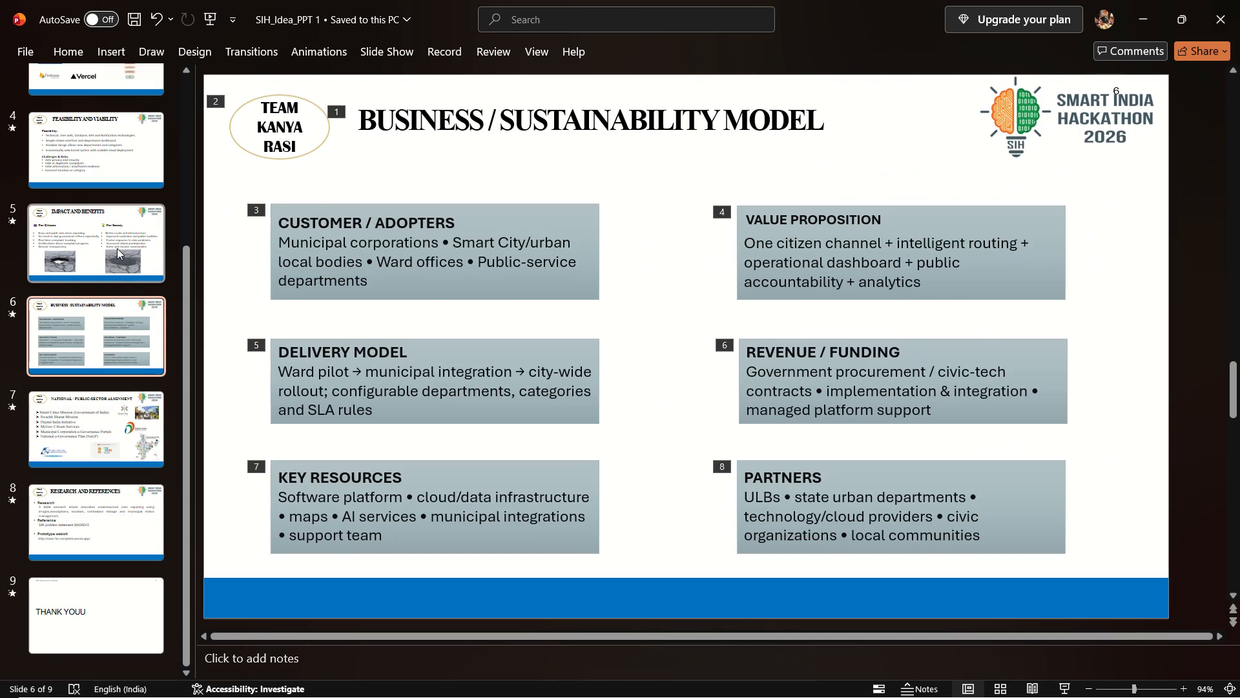
pyautogui.click(108, 161)
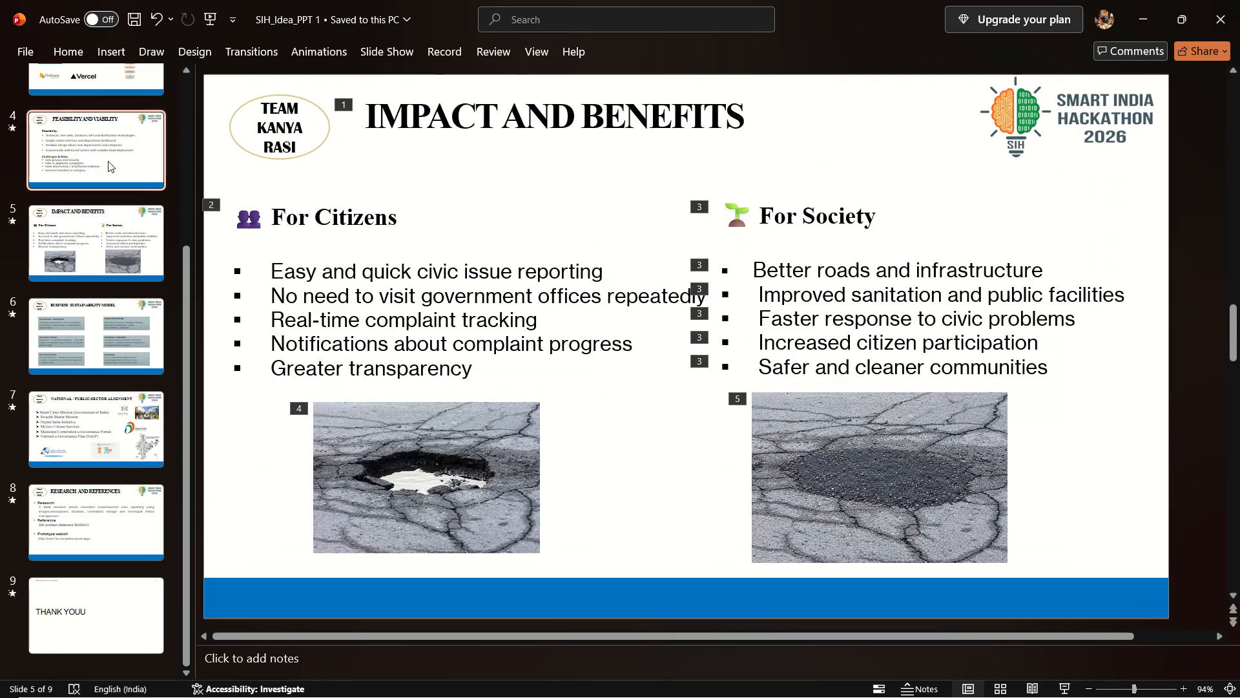
pyautogui.scroll(2, 108, 161)
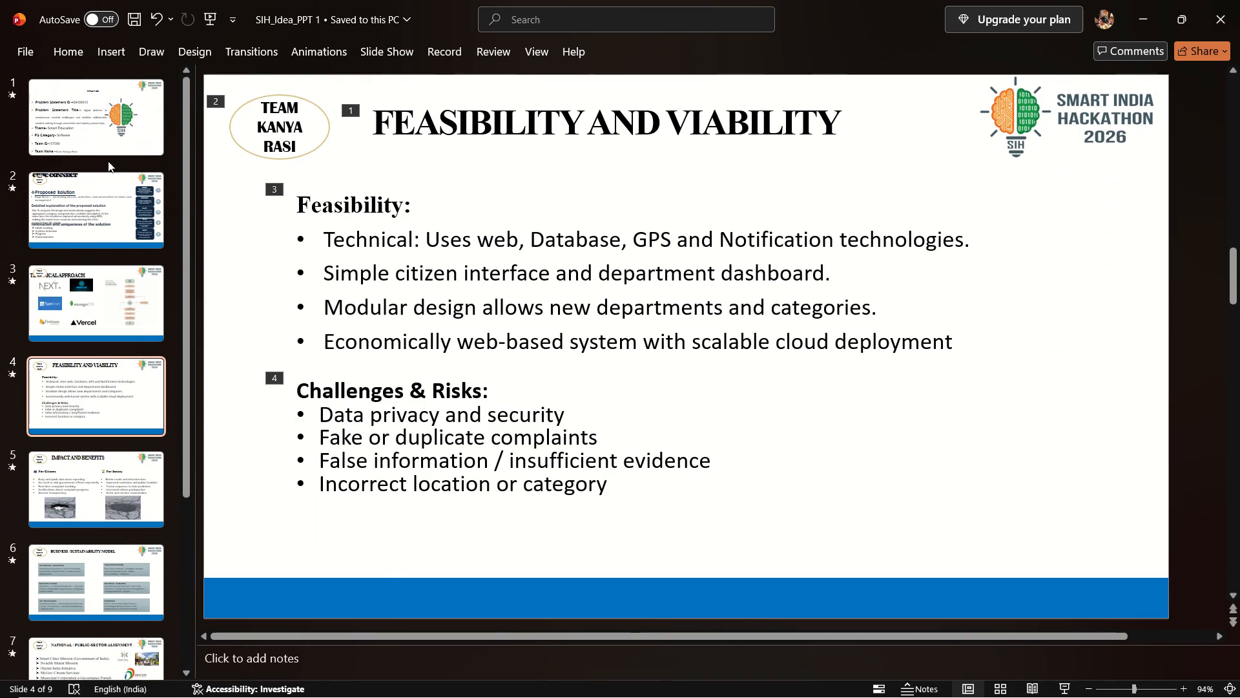
pyautogui.click(96, 275)
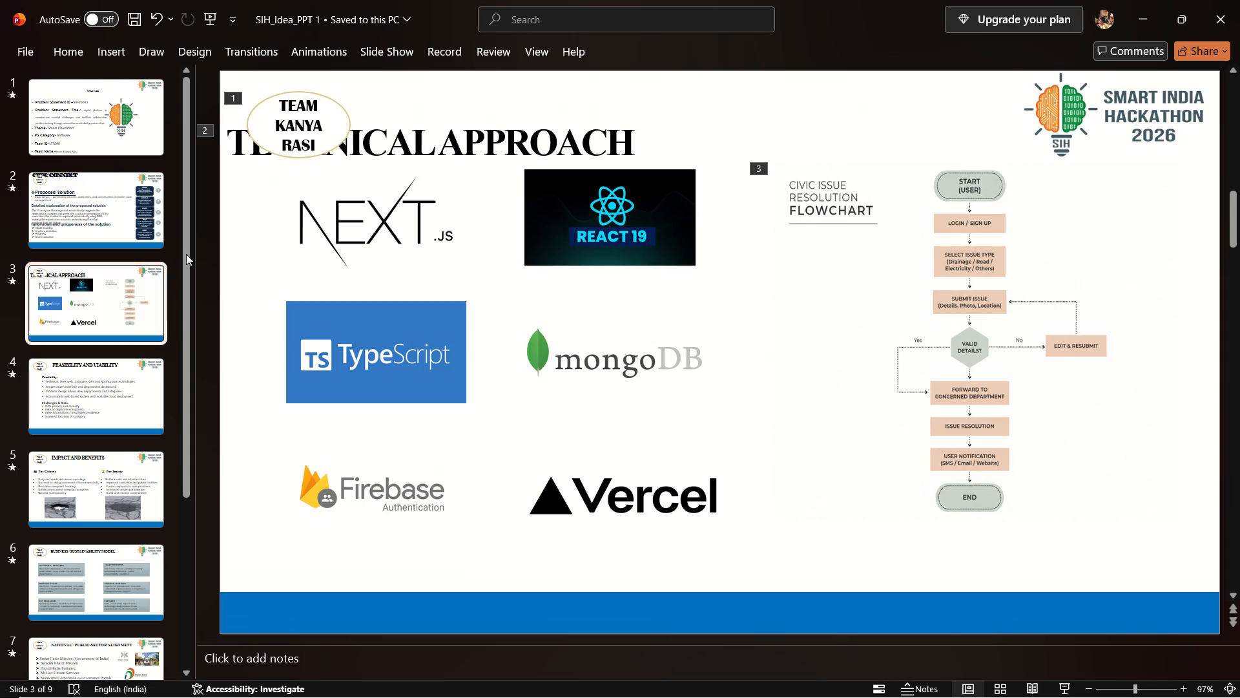
pyautogui.click(408, 151)
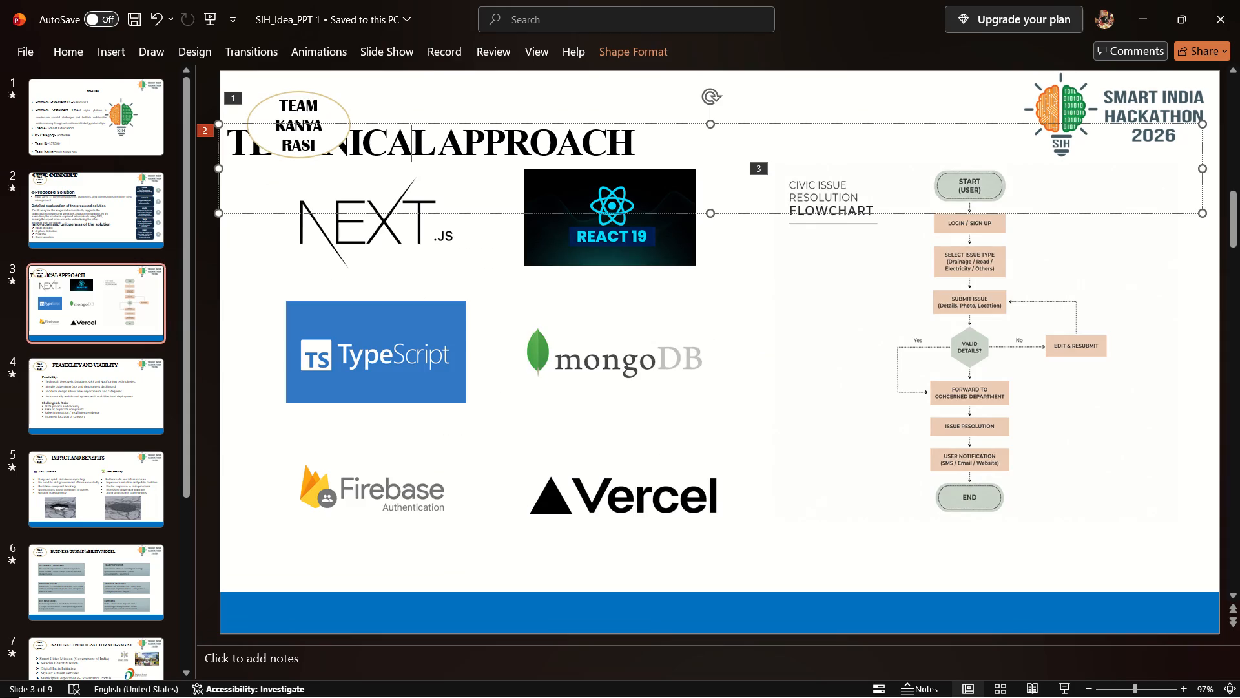
pyautogui.moveTo(422, 119); pyautogui.dragTo(565, 102)
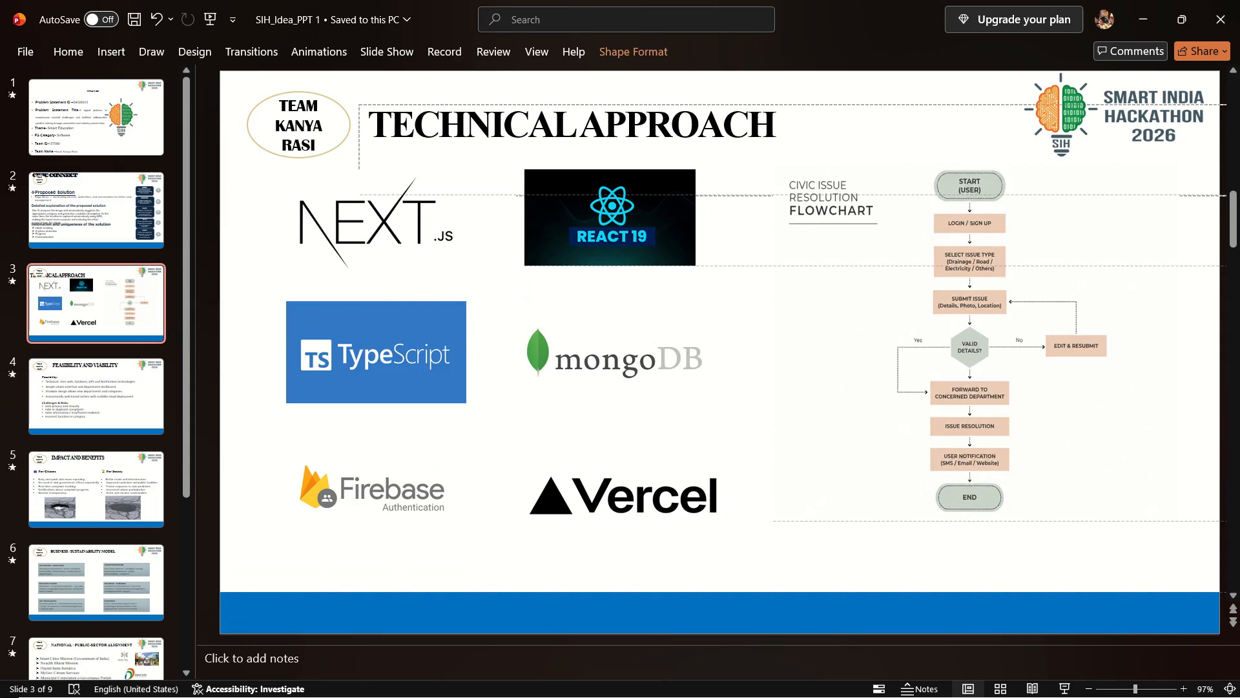
pyautogui.moveTo(565, 102); pyautogui.dragTo(565, 103)
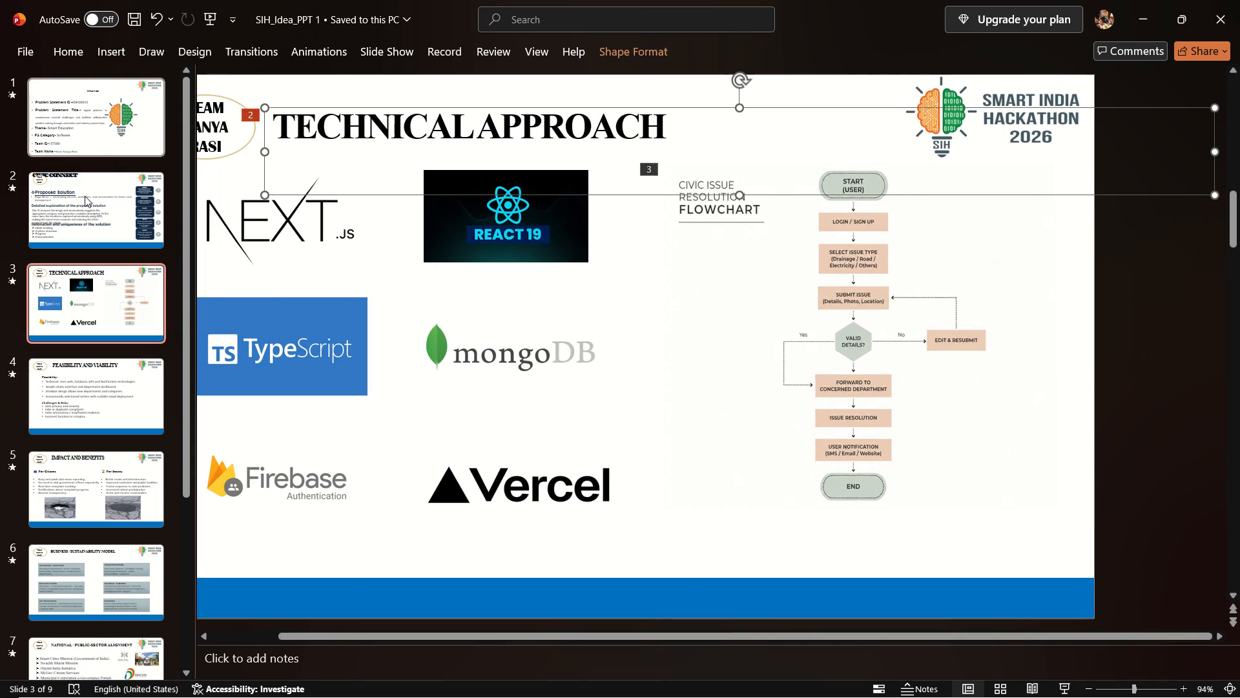
# Move the CIVIC CONNECT title on slide 2 right and down, clear of the oval and just above the Proposed Solution heading.
pyautogui.click(81, 199)
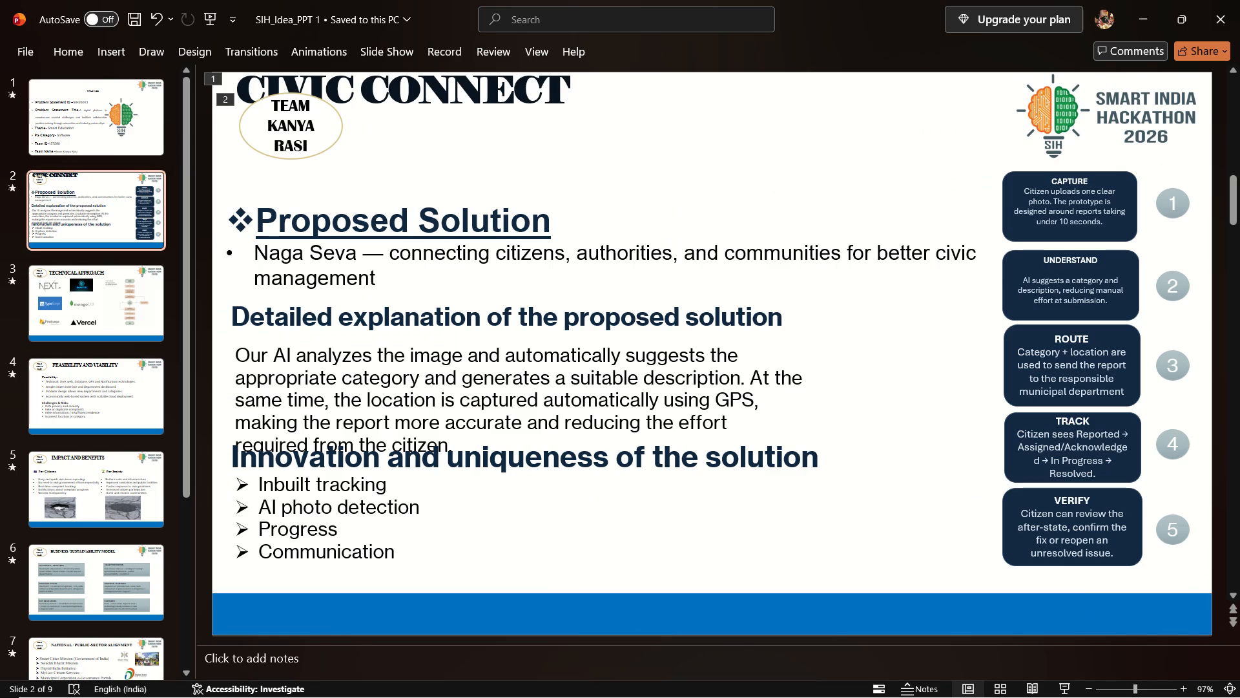
pyautogui.click(408, 89)
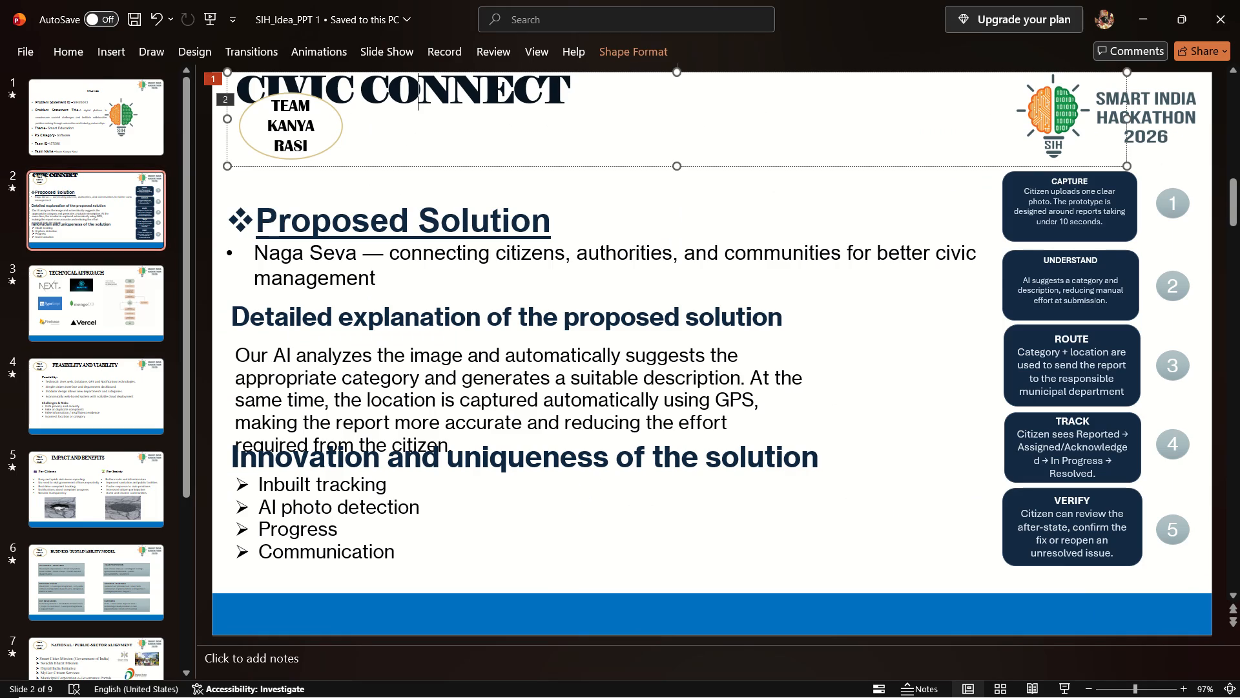
pyautogui.moveTo(614, 72); pyautogui.dragTo(772, 103)
pyautogui.click(47, 225)
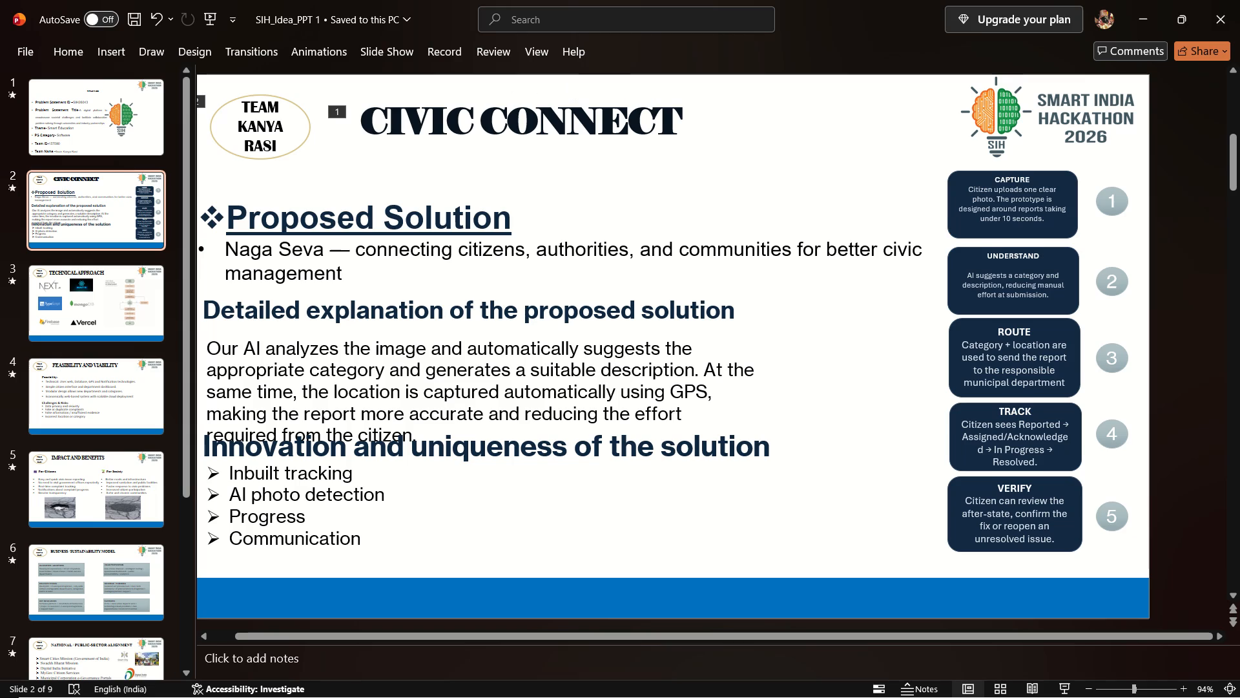
pyautogui.moveTo(503, 103); pyautogui.dragTo(457, 158)
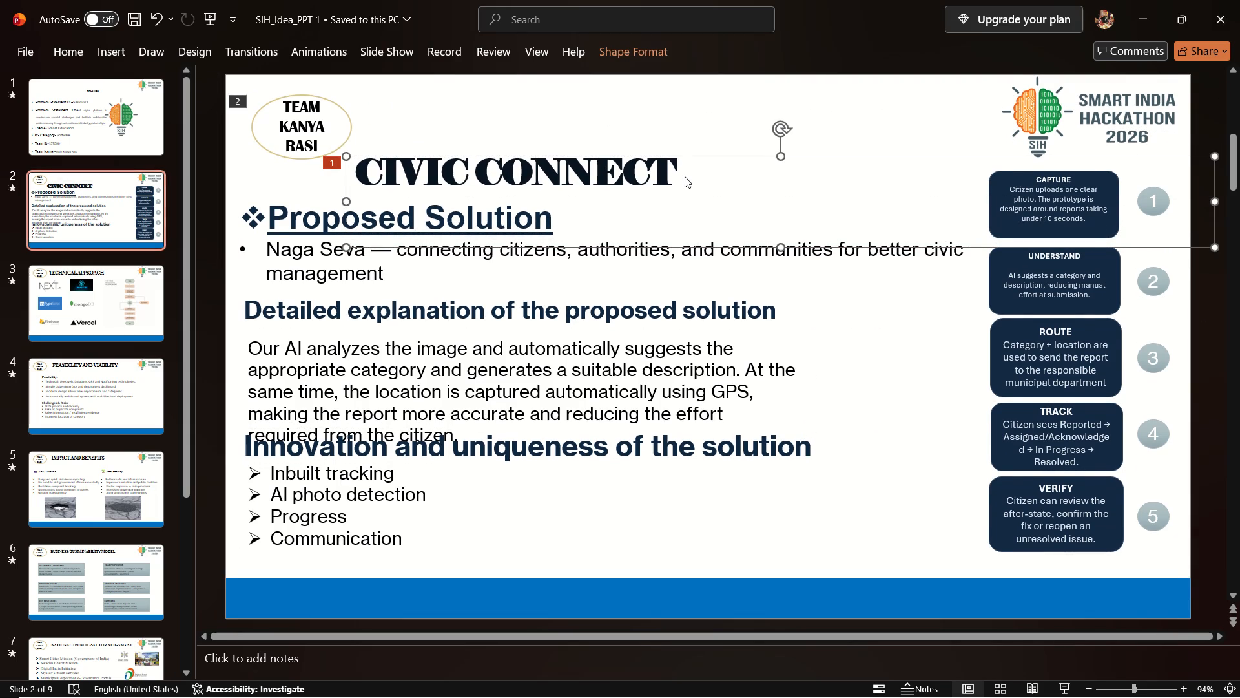
# Underline the whole CIVIC CONNECT title on slide 2, keeping its bold, non-italic style.
pyautogui.click(685, 176)
pyautogui.doubleClick(685, 176)
pyautogui.click(652, 169)
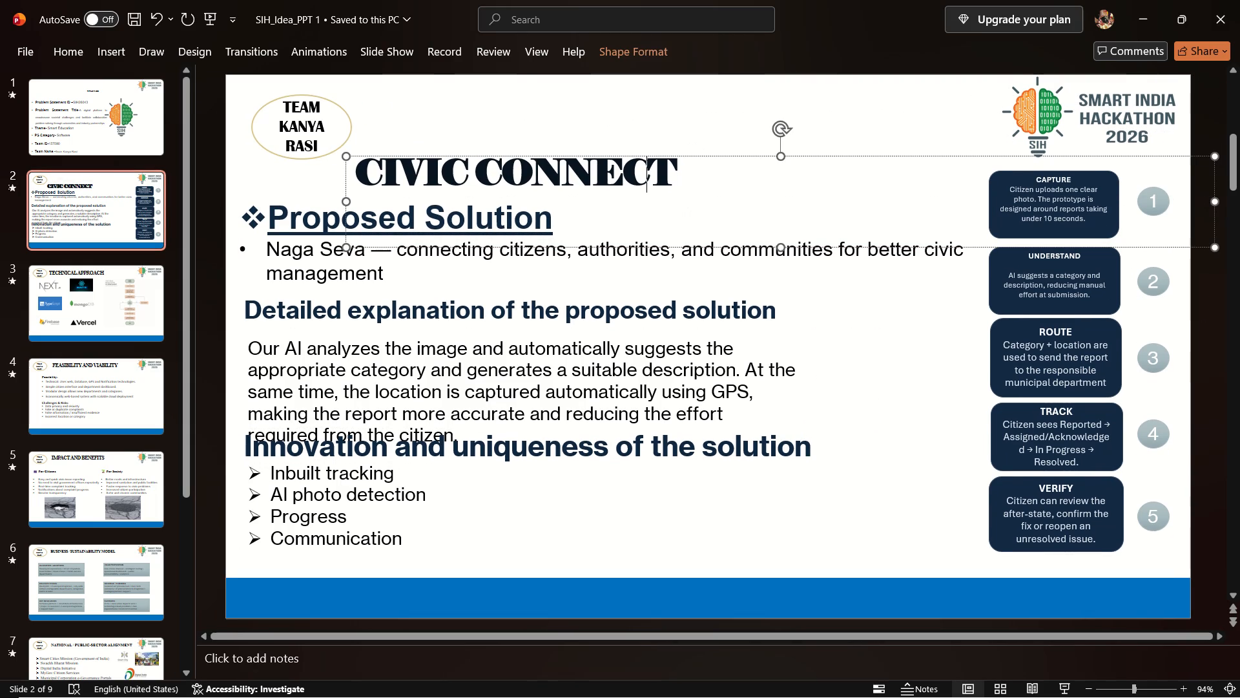
pyautogui.doubleClick(652, 169)
pyautogui.tripleClick(684, 169)
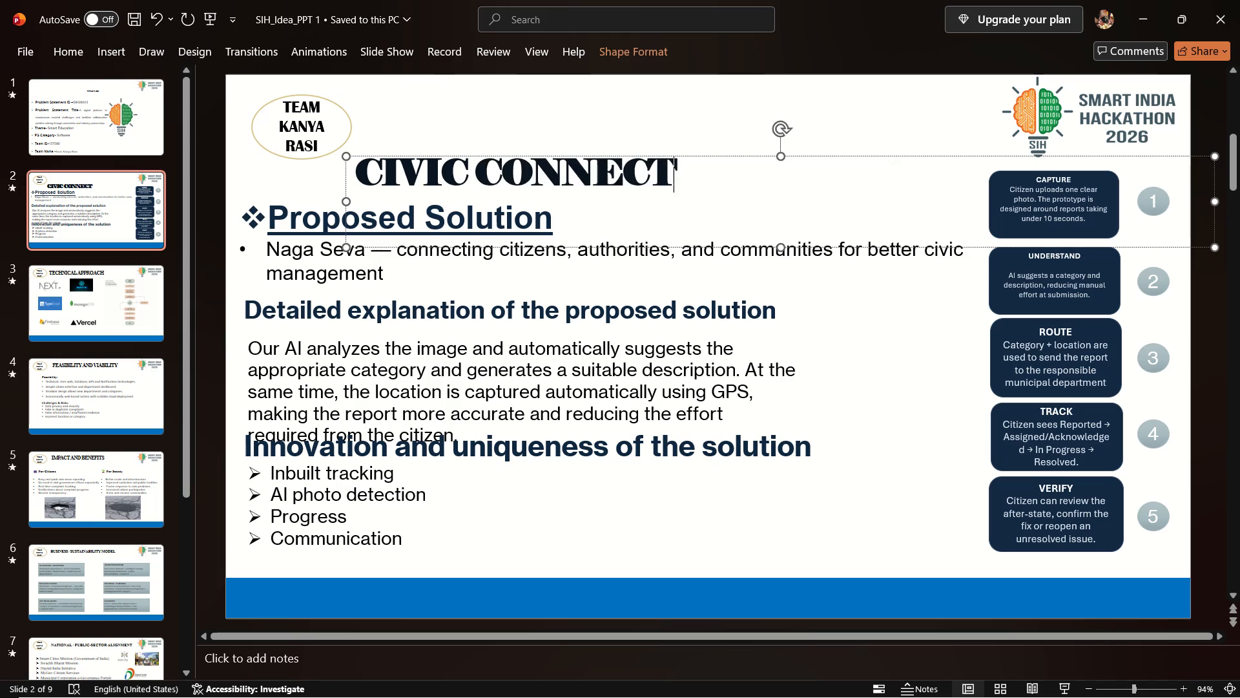
pyautogui.click(684, 169)
pyautogui.doubleClick(684, 169)
pyautogui.doubleClick(684, 169)
pyautogui.click(696, 135)
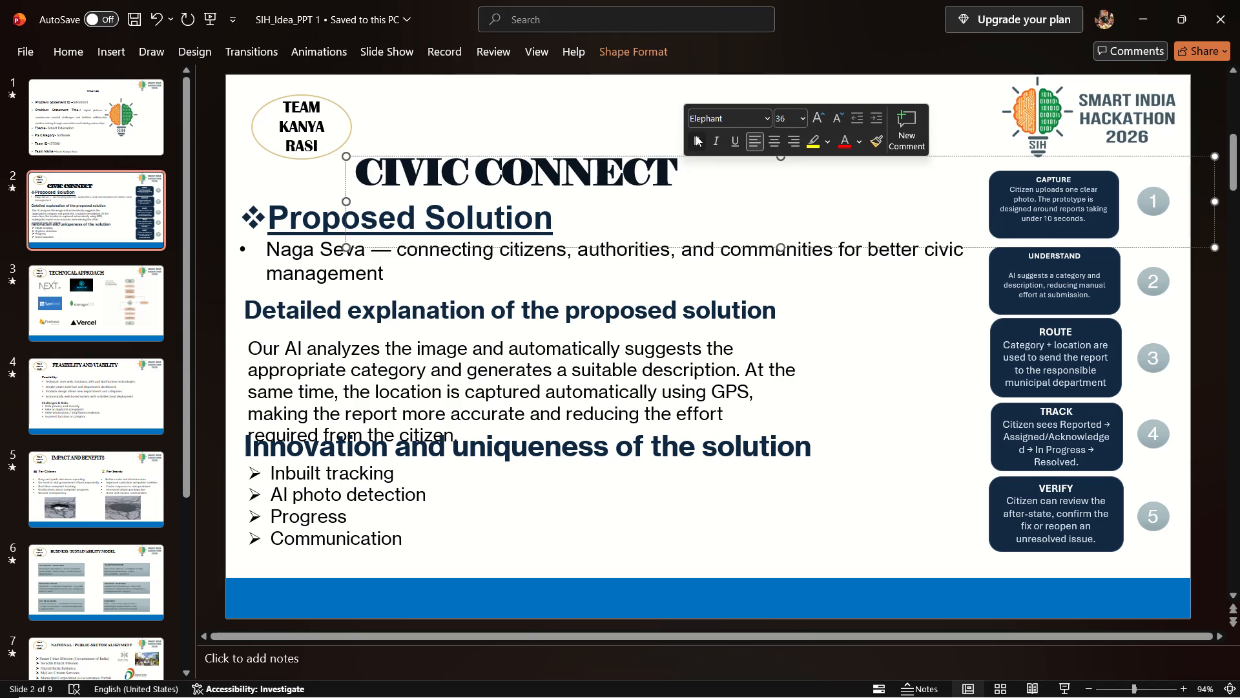
pyautogui.doubleClick(673, 169)
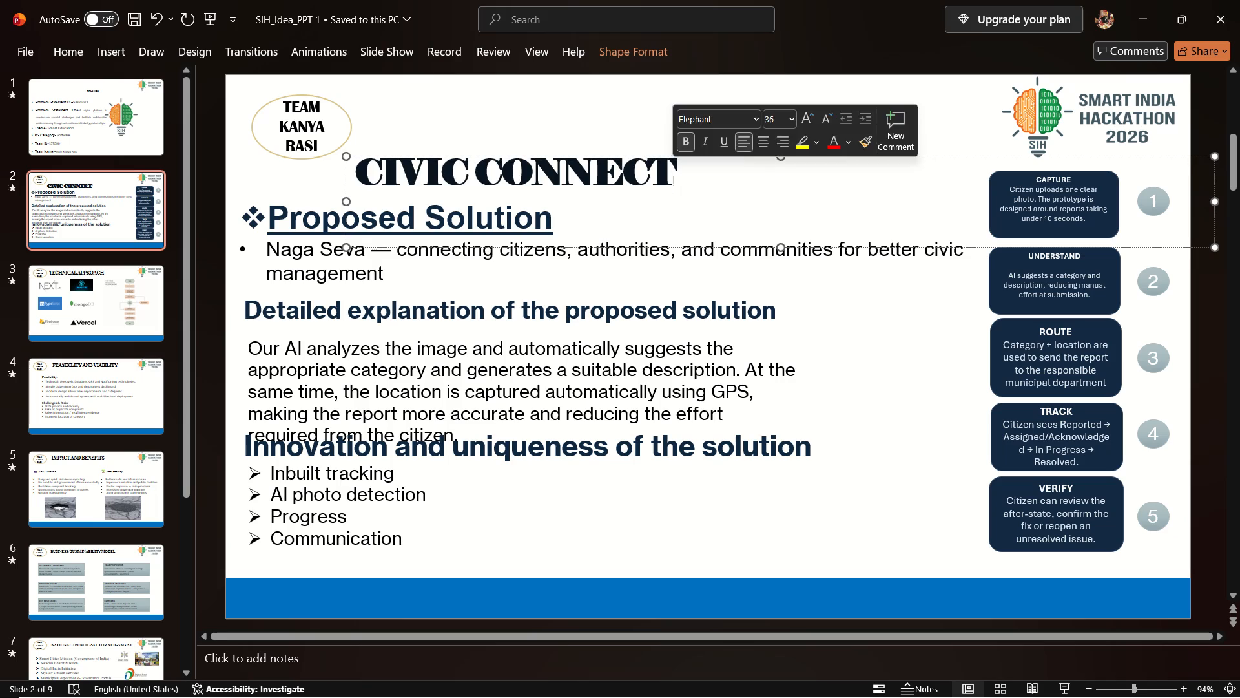
pyautogui.moveTo(673, 169); pyautogui.dragTo(466, 183)
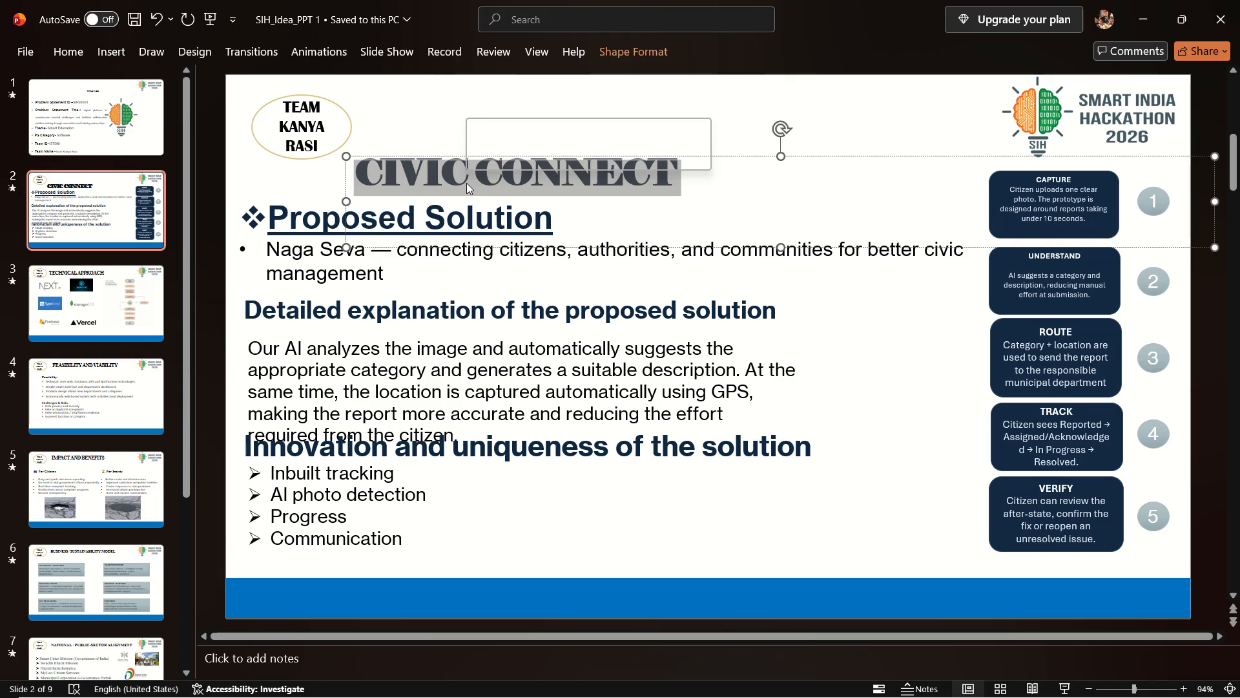
pyautogui.click(522, 151)
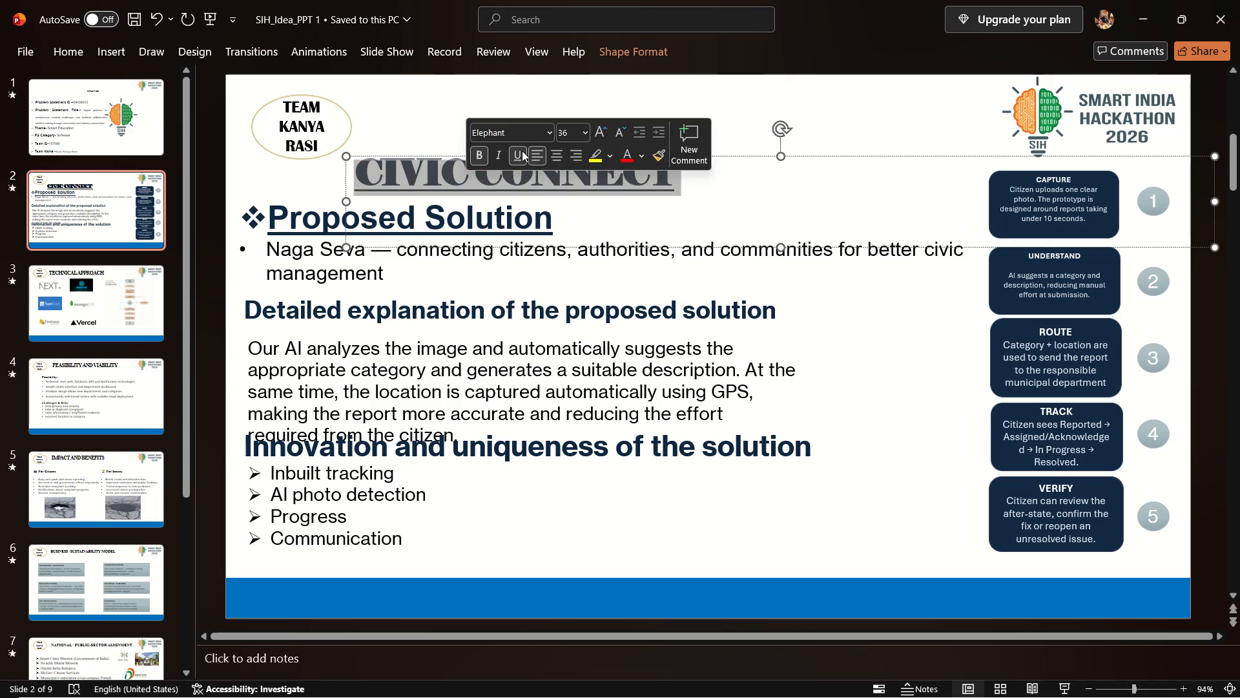
pyautogui.click(475, 160)
pyautogui.click(475, 160)
pyautogui.click(501, 154)
pyautogui.click(501, 154)
# Add a space and a colon after CIVIC CONNECT in the slide 2 title.
pyautogui.click(641, 199)
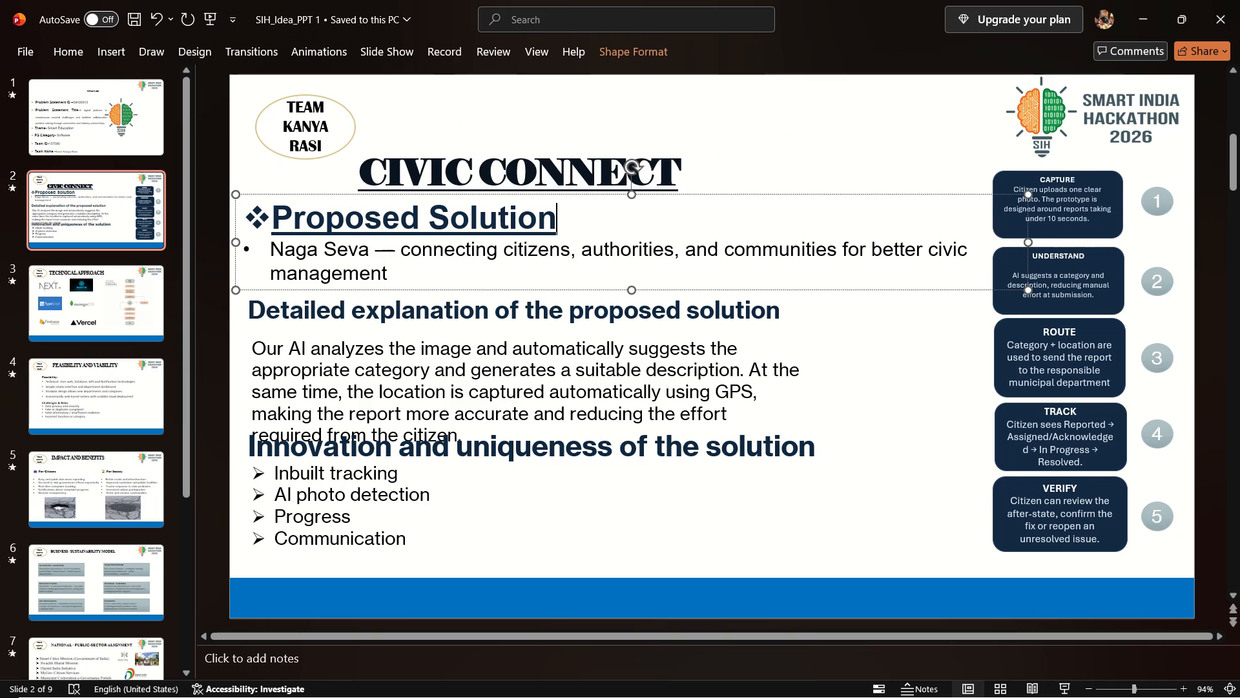
pyautogui.click(679, 176)
pyautogui.press('space')
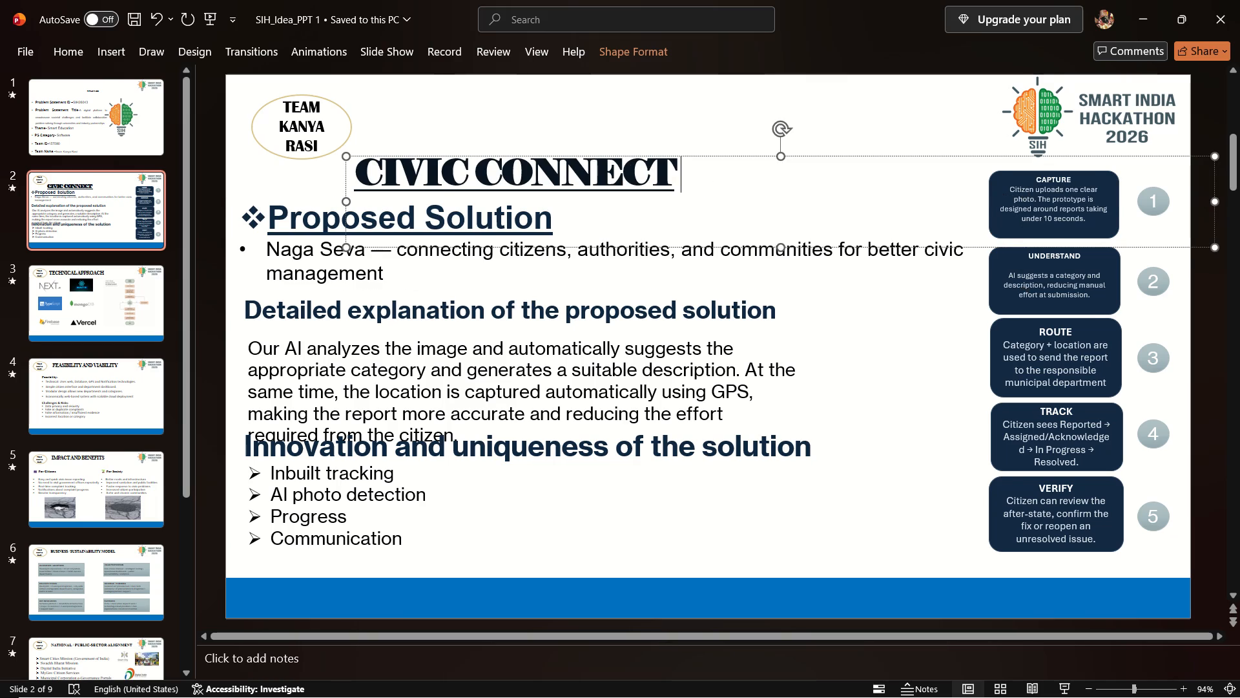
pyautogui.hotkey('shift', ':')
pyautogui.click(814, 175)
# Add a space and a colon after the Proposed Solution heading on slide 2.
pyautogui.click(561, 229)
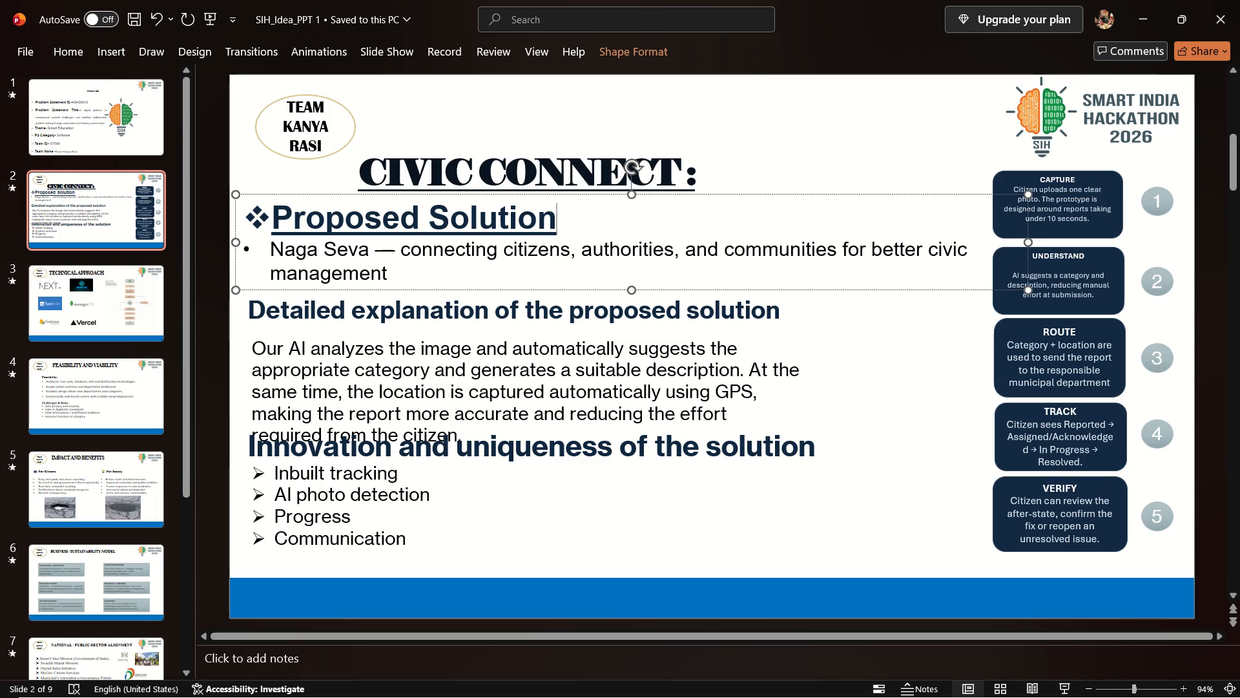
pyautogui.press('space')
pyautogui.write('"')
pyautogui.press('\\')
pyautogui.press('BackSpace')
pyautogui.press('BackSpace')
pyautogui.hotkey('shift', ':')
# Add a space and a colon after slide 2's Detailed explanation of the proposed solution and Innovation and uniqueness of the solution headings.
pyautogui.click(765, 343)
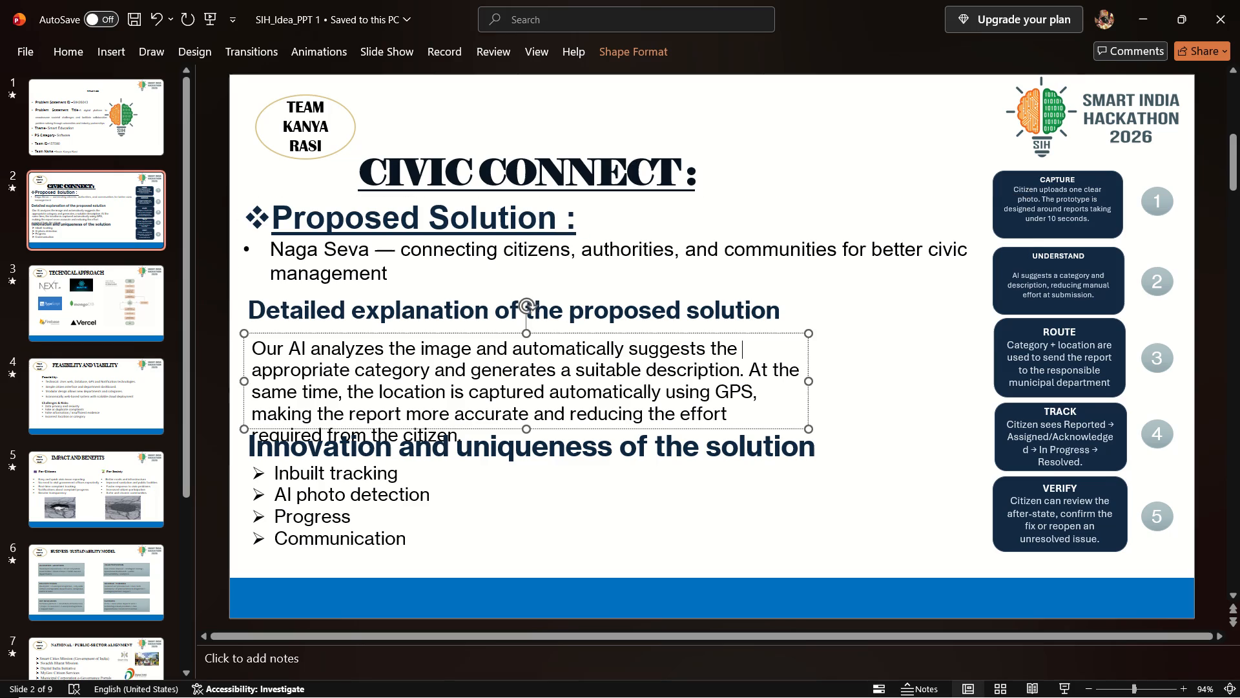
pyautogui.click(774, 314)
pyautogui.press('space')
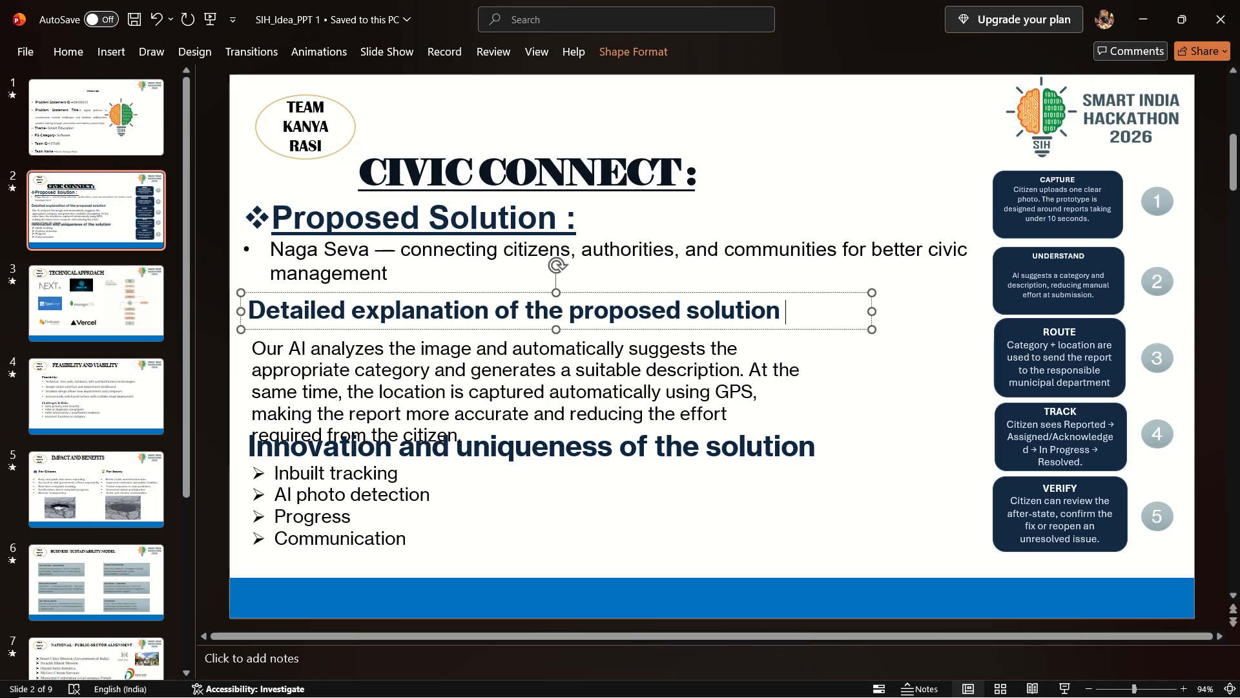
pyautogui.write(':')
pyautogui.click(809, 444)
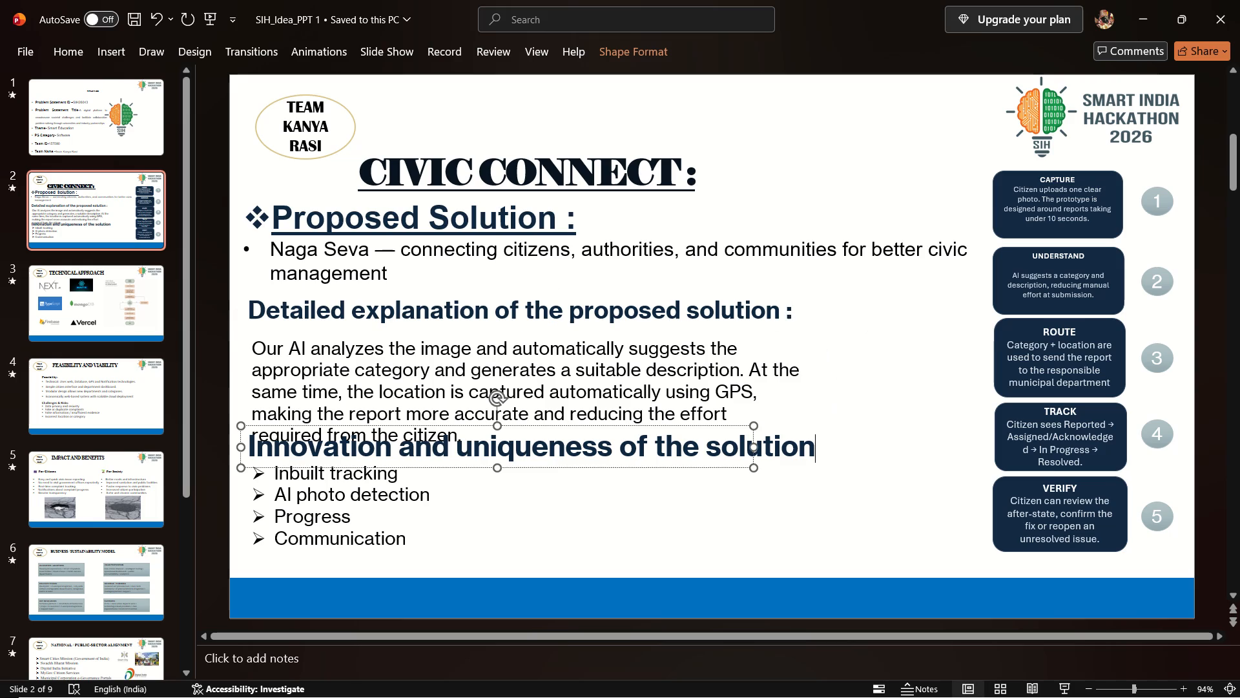
pyautogui.press('space')
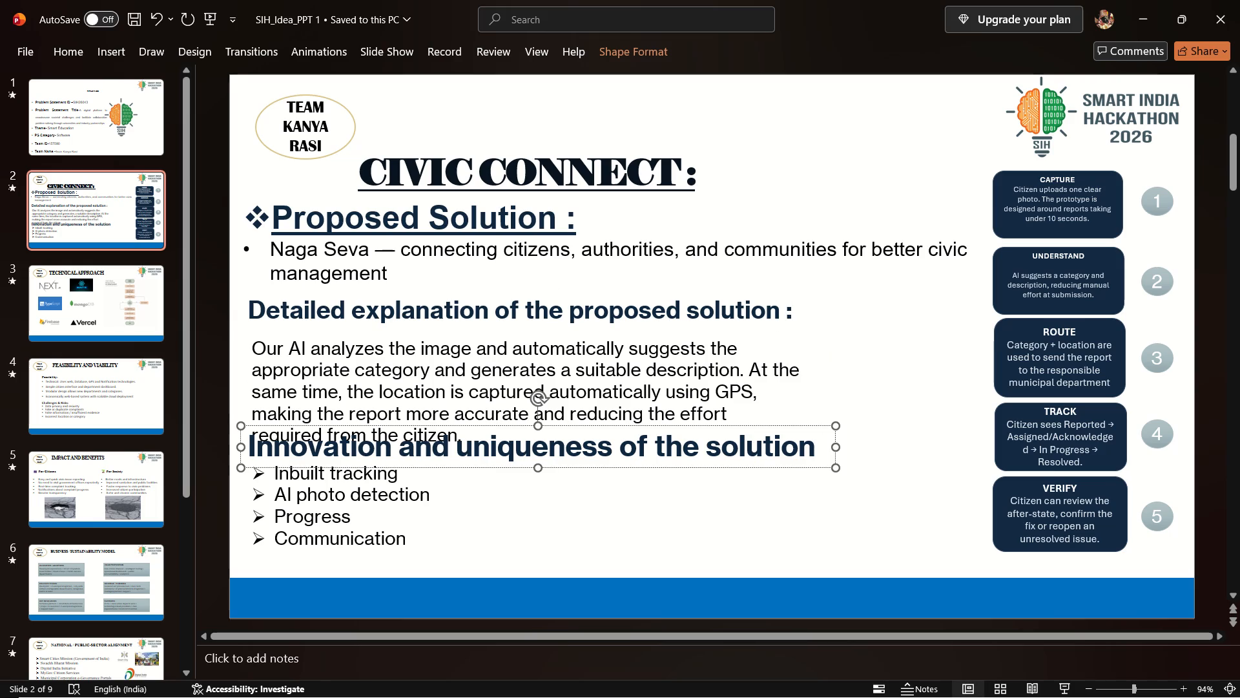
pyautogui.hotkey('shift', ':')
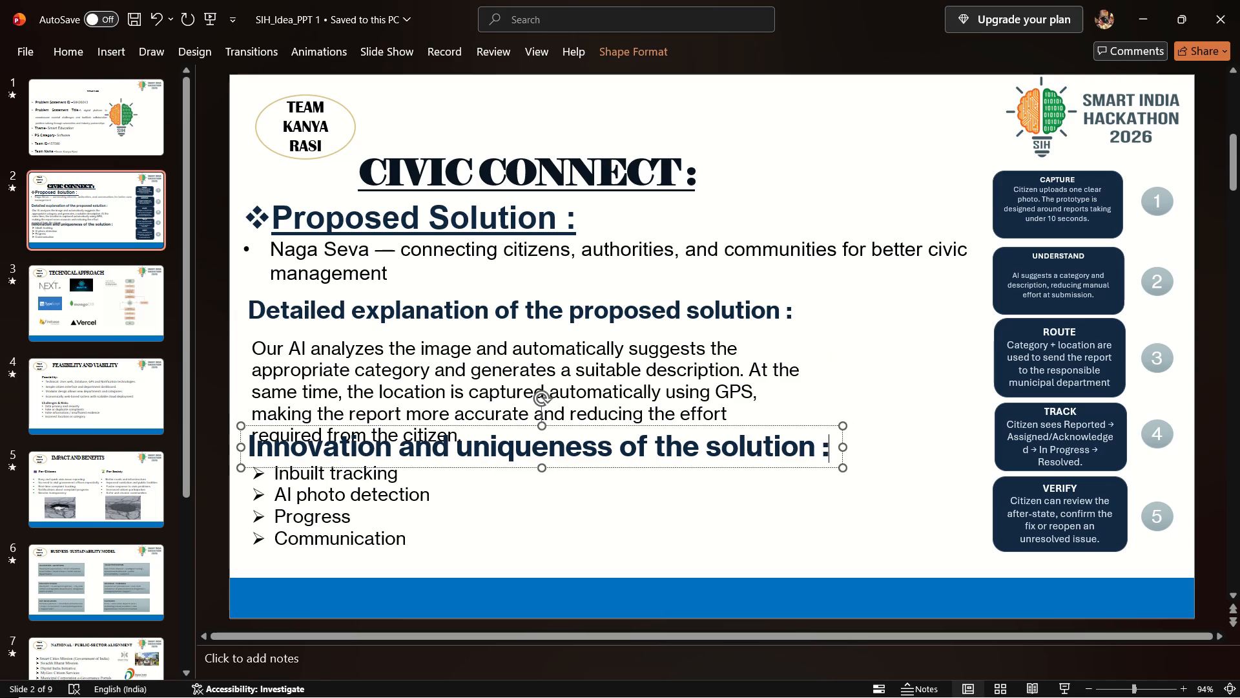
# Move the bullet list starting with Inbuilt tracking slightly down, leaving a gap below the Innovation and uniqueness heading.
pyautogui.click(275, 527)
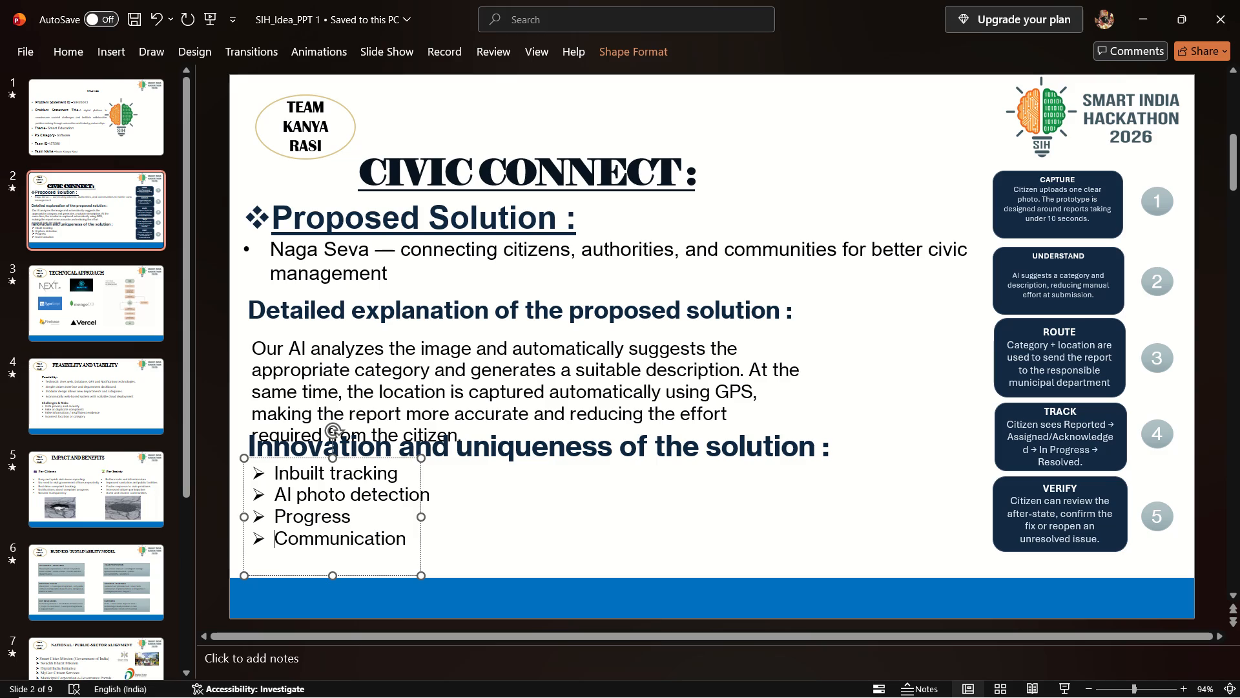
pyautogui.moveTo(325, 458); pyautogui.dragTo(324, 472)
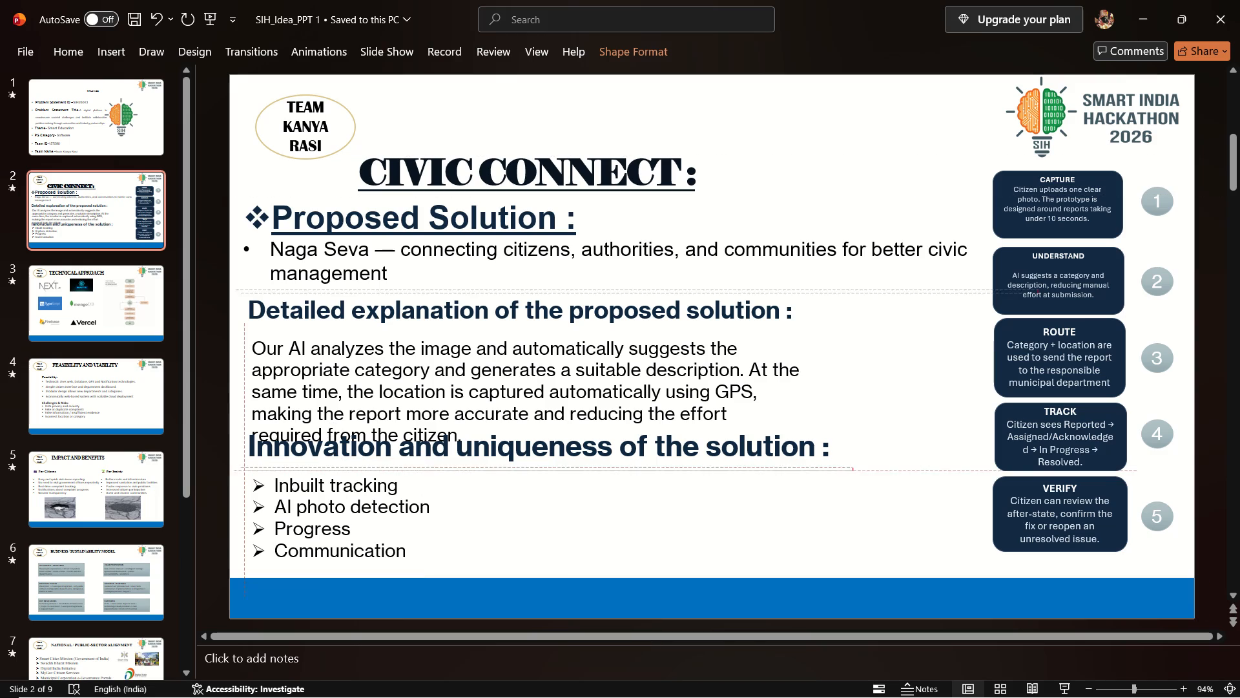
pyautogui.moveTo(324, 472); pyautogui.dragTo(322, 479)
# Move the Innovation and uniqueness of the solution heading straight down, clear of the paragraph above and just over the bullet list.
pyautogui.click(359, 448)
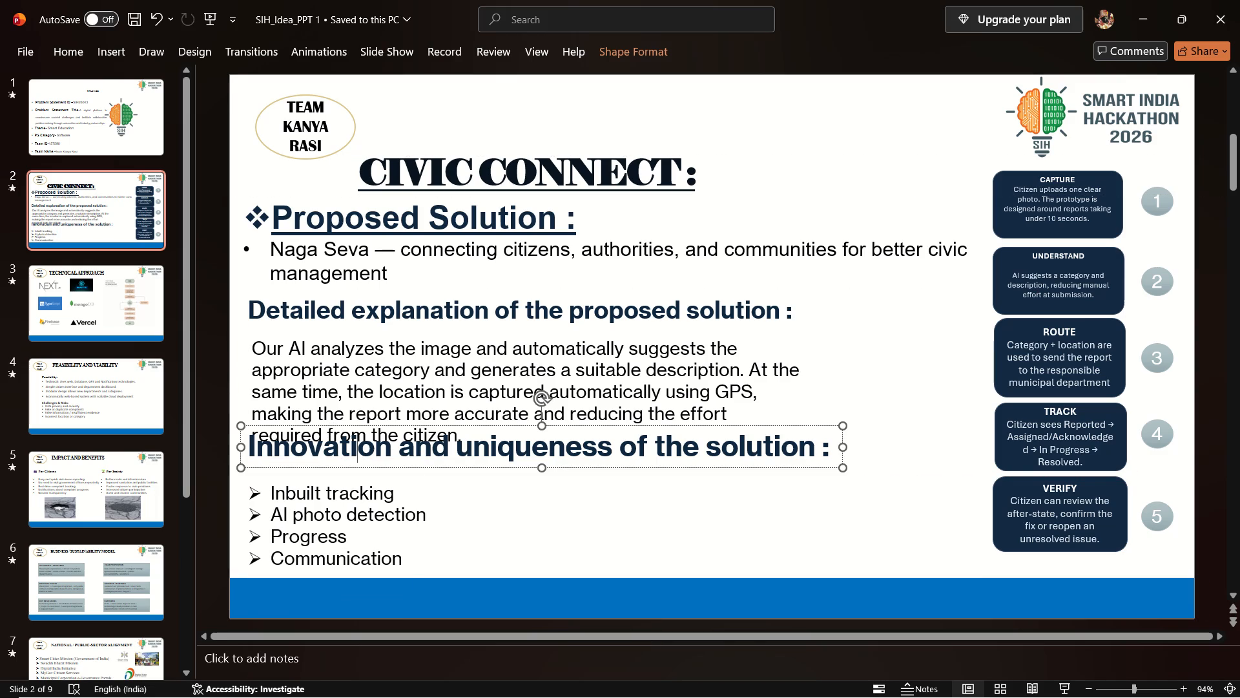
pyautogui.click(488, 421)
pyautogui.click(499, 435)
pyautogui.moveTo(504, 424); pyautogui.dragTo(504, 438)
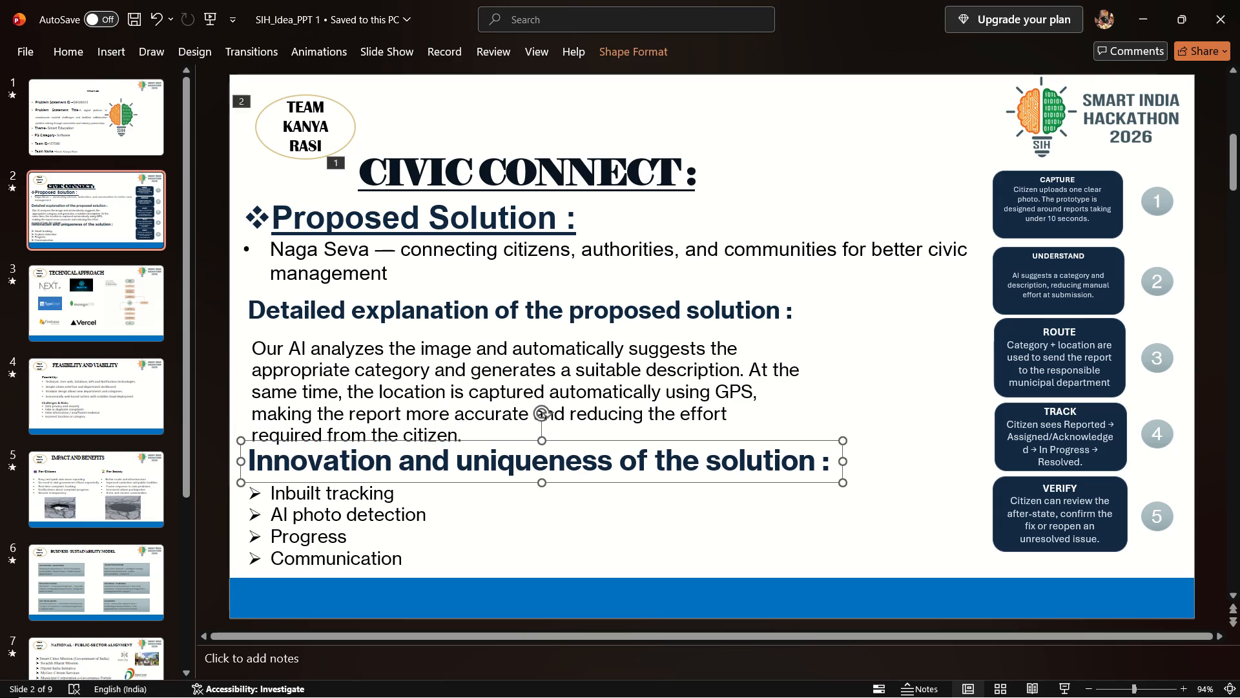
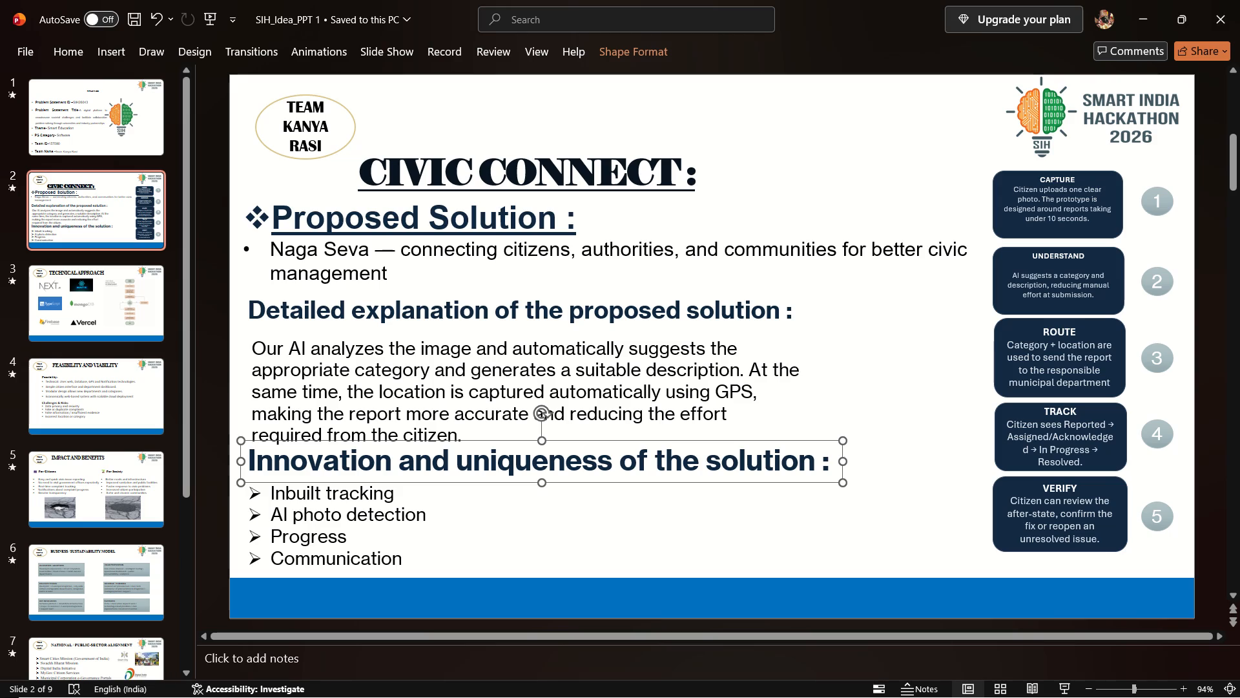
# Apply a Fly In entrance animation to the Innovation and uniqueness of the solution heading on slide 2.
pyautogui.click(344, 439)
pyautogui.click(325, 44)
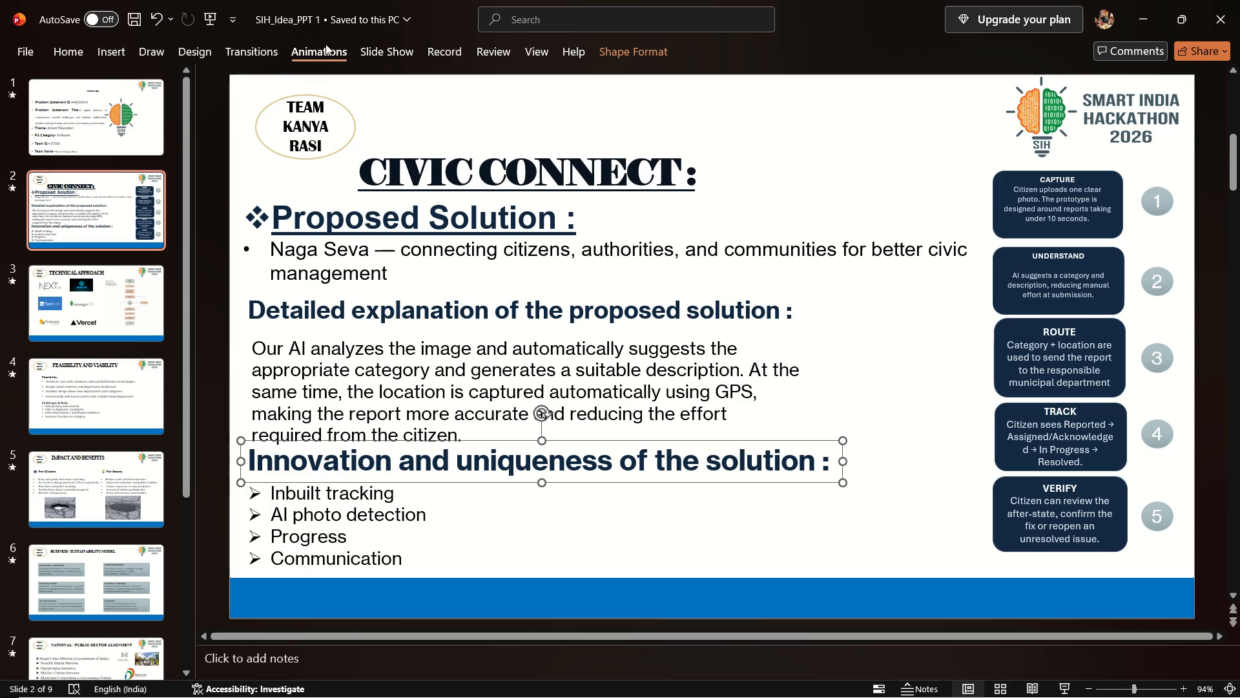
pyautogui.click(311, 104)
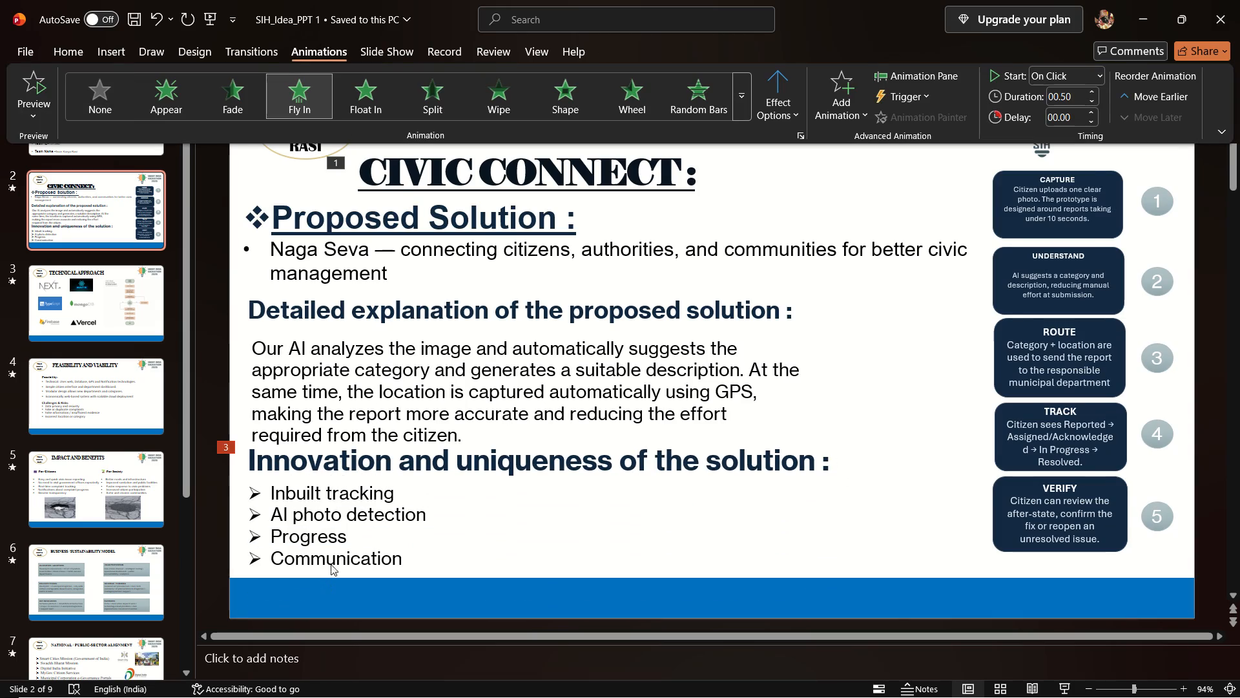
# Apply a Float In entrance animation to the bullet list starting with Inbuilt tracking on slide 2.
pyautogui.click(338, 542)
pyautogui.click(338, 542)
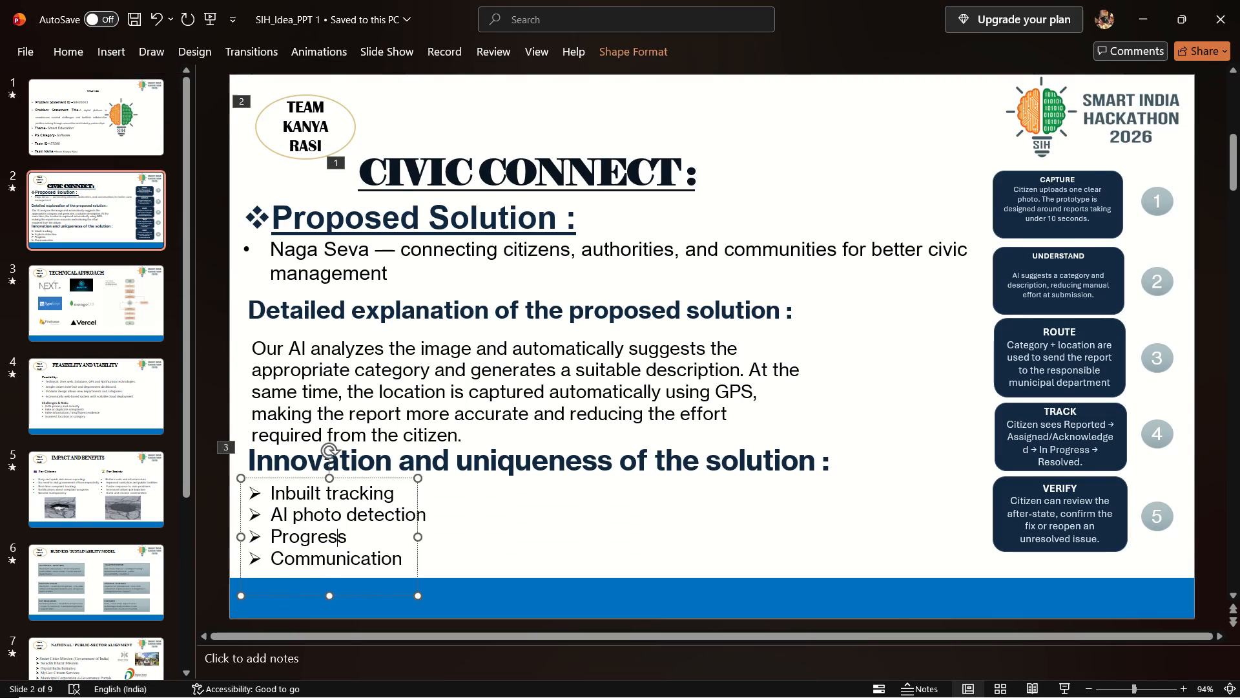
pyautogui.click(338, 56)
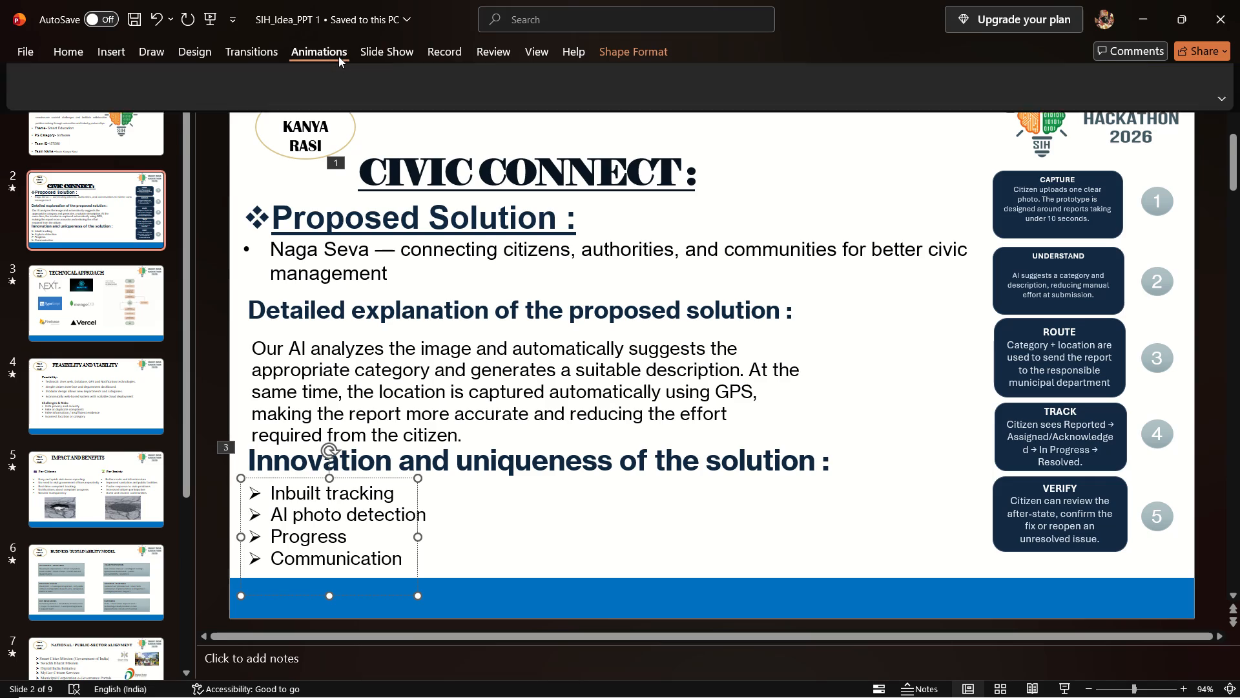
pyautogui.click(382, 102)
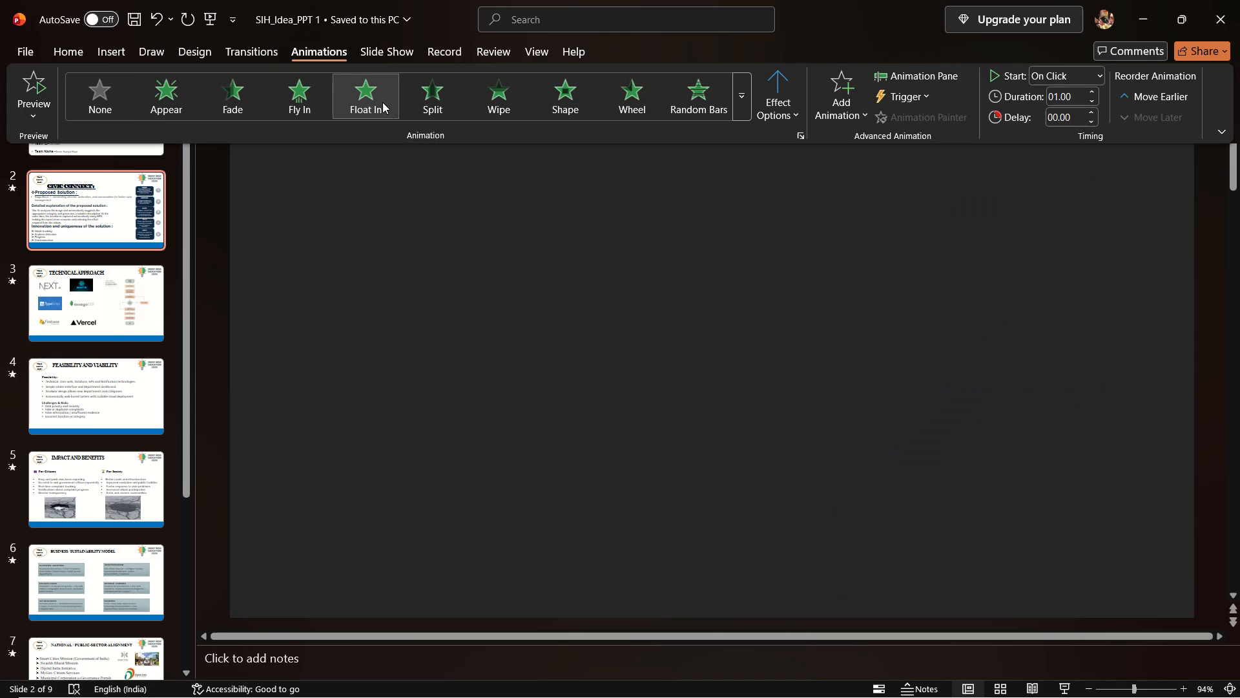
# Look over the other slides, including Feasibility and Viability and Research and References.
pyautogui.scroll(-2, 247, 434)
pyautogui.scroll(-1, 141, 465)
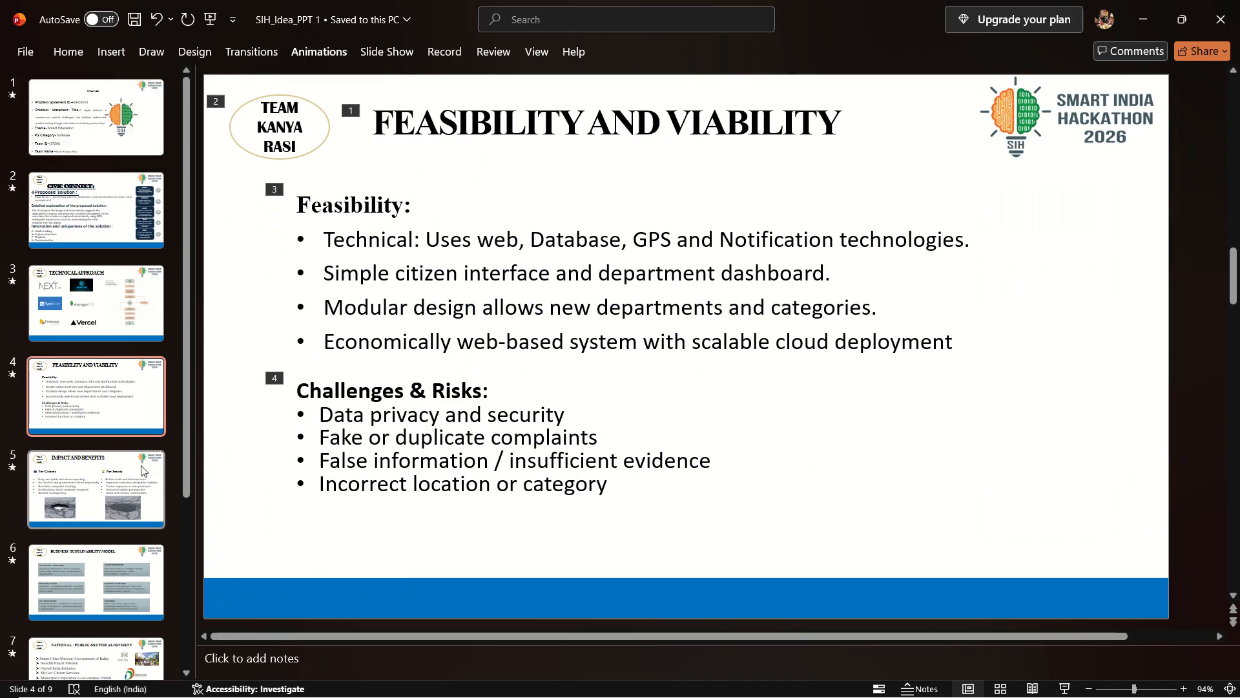
pyautogui.scroll(-4, 141, 465)
pyautogui.click(141, 465)
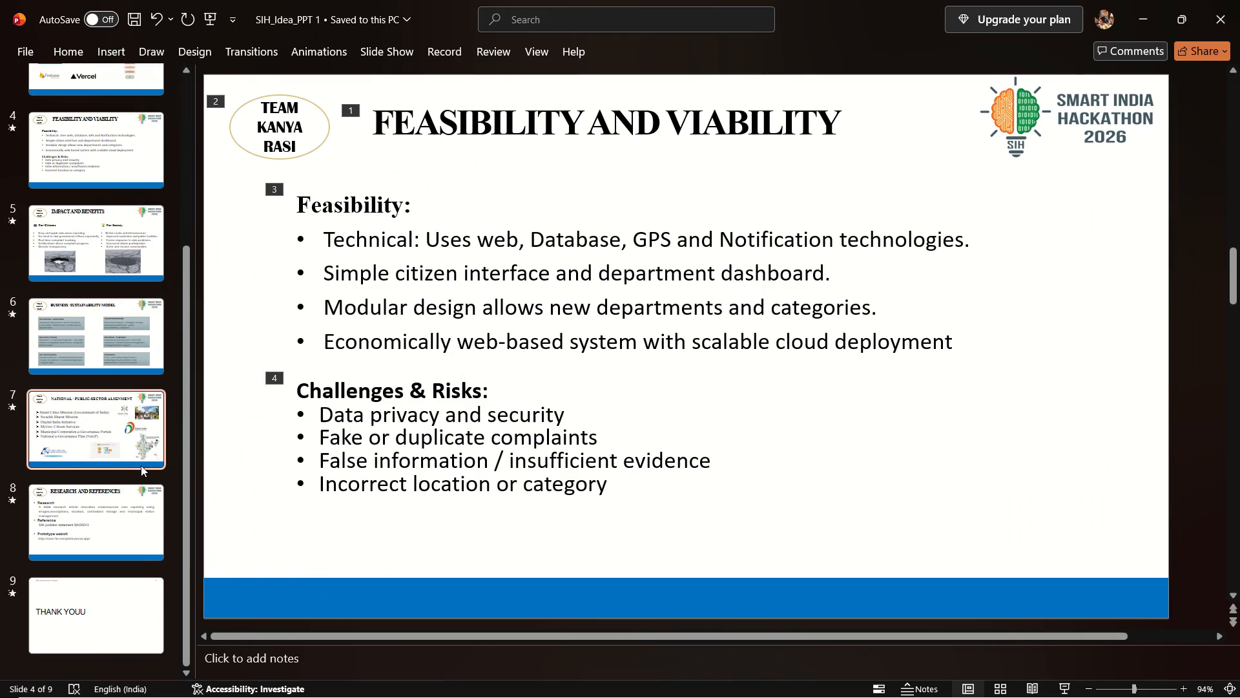
pyautogui.click(125, 527)
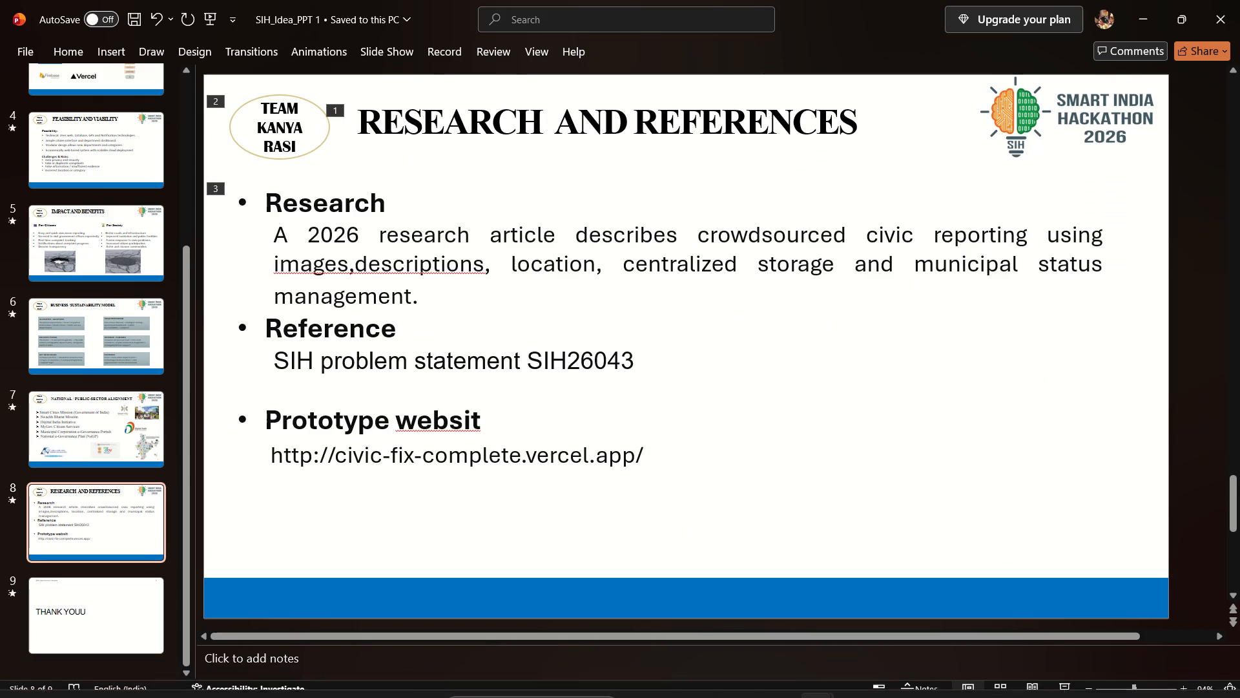
pyautogui.scroll(6, 144, 169)
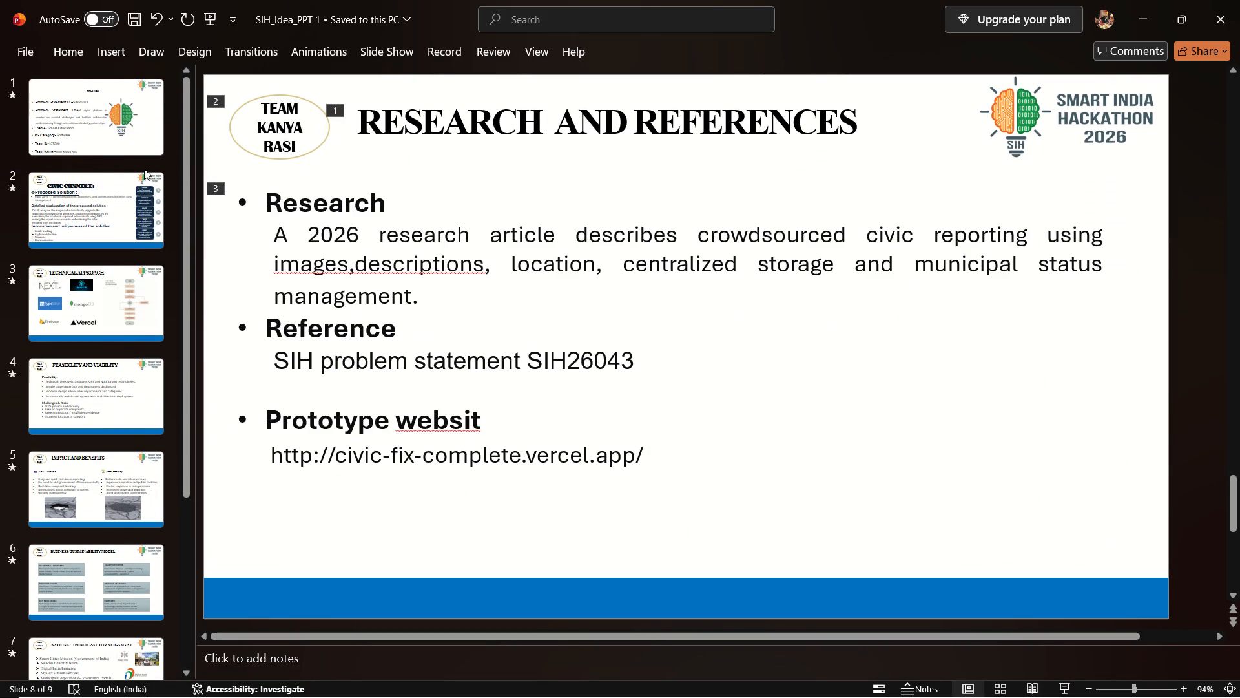
# Start the slide show from the beginning and play the title slide's animations through the problem statement and team details.
pyautogui.click(138, 125)
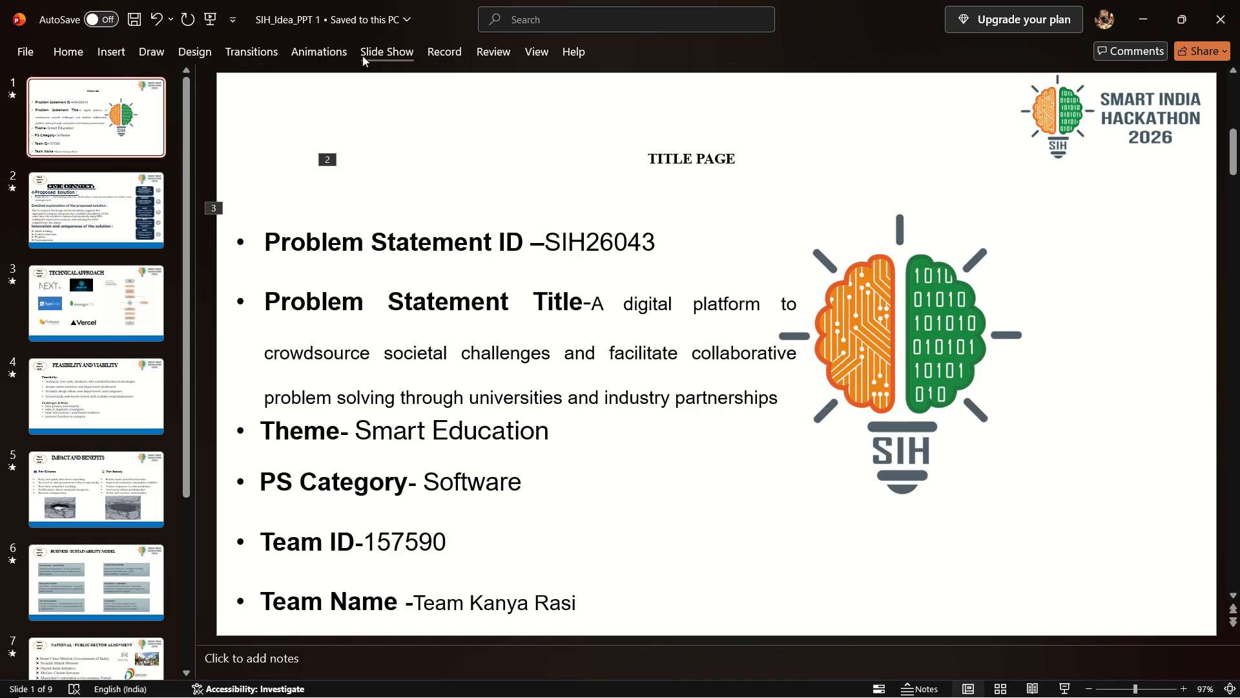
pyautogui.click(391, 58)
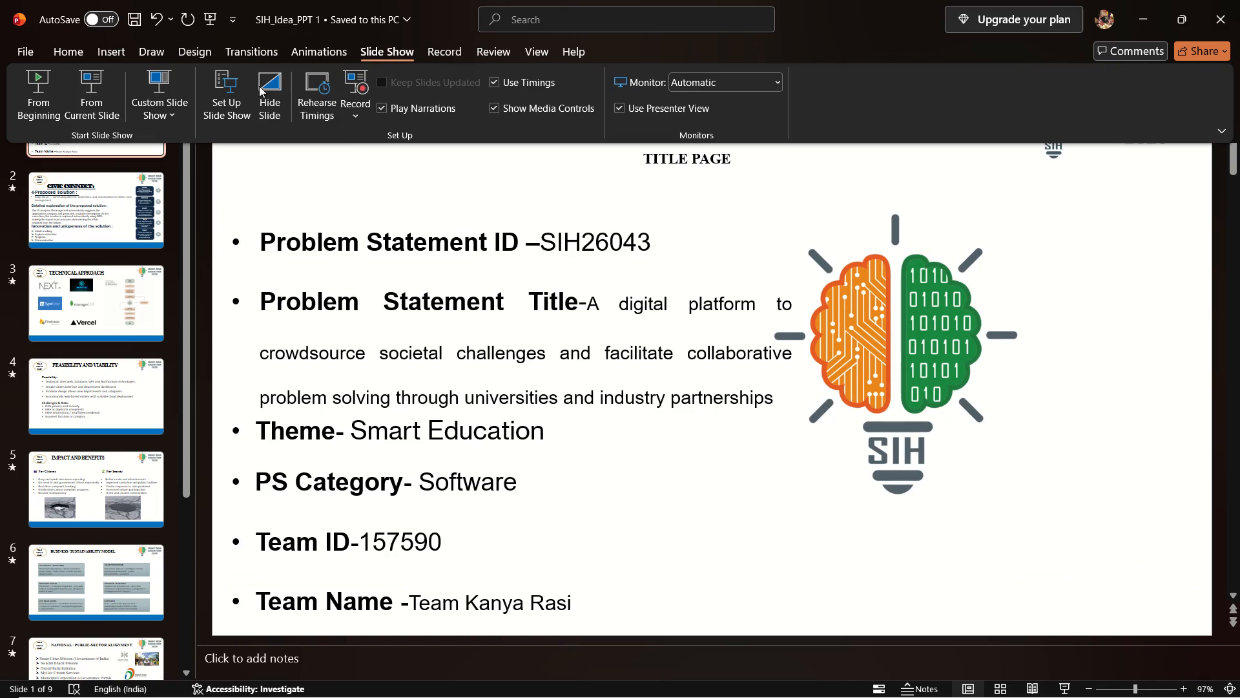
pyautogui.click(51, 92)
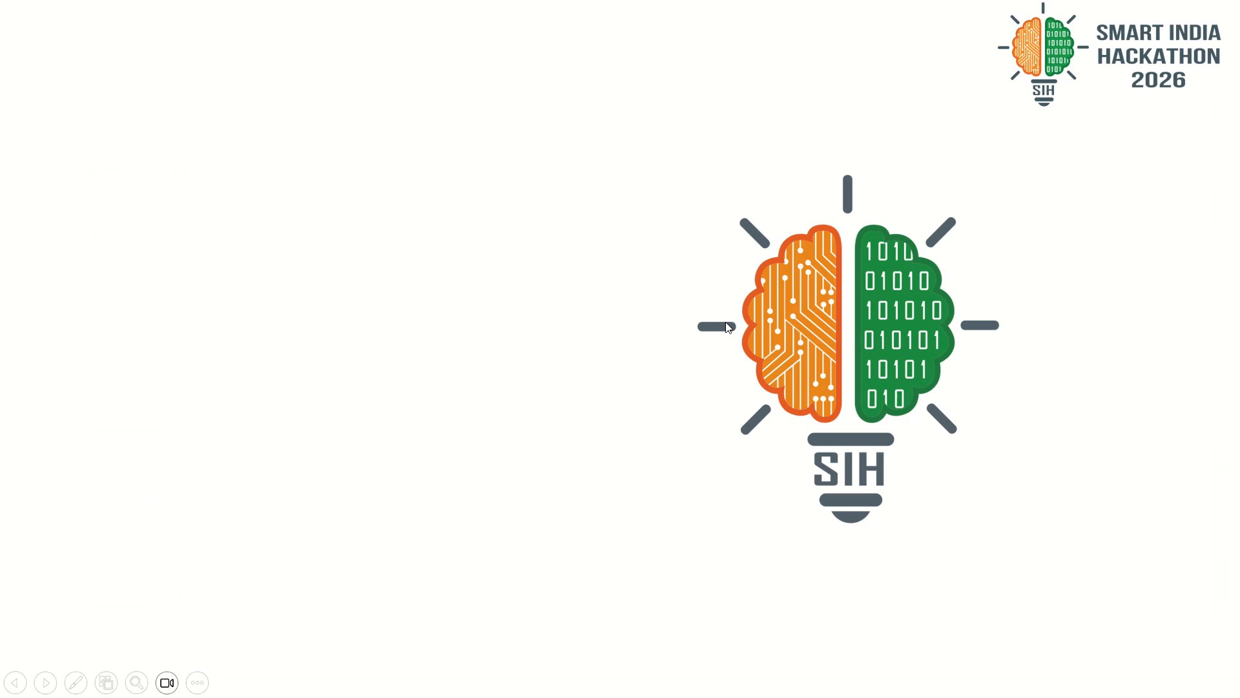
pyautogui.press('Right')
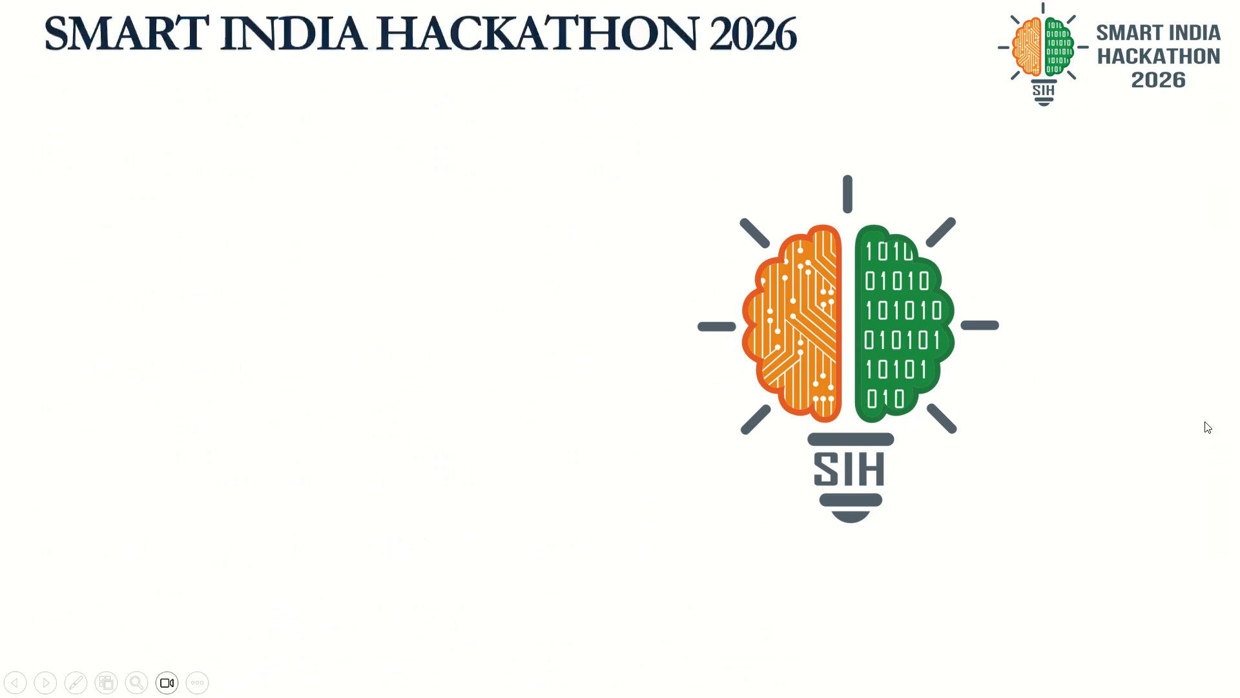
pyautogui.press('Right')
pyautogui.press('Right')
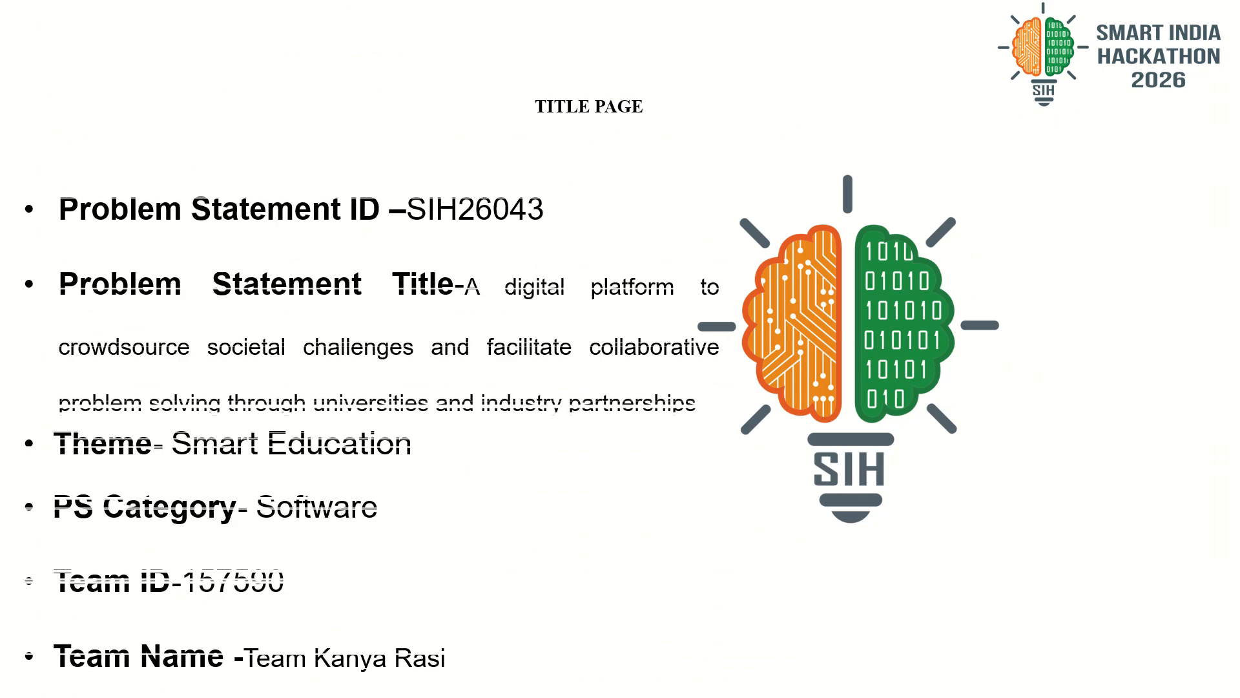
# Play through slide 2's animations, checking the Civic Connect title, the Innovation and uniqueness heading and its bullet list.
pyautogui.press('Right')
pyautogui.press('Right')
pyautogui.press('Right')
pyautogui.press('Right')
pyautogui.press('Right')
pyautogui.press('Right')
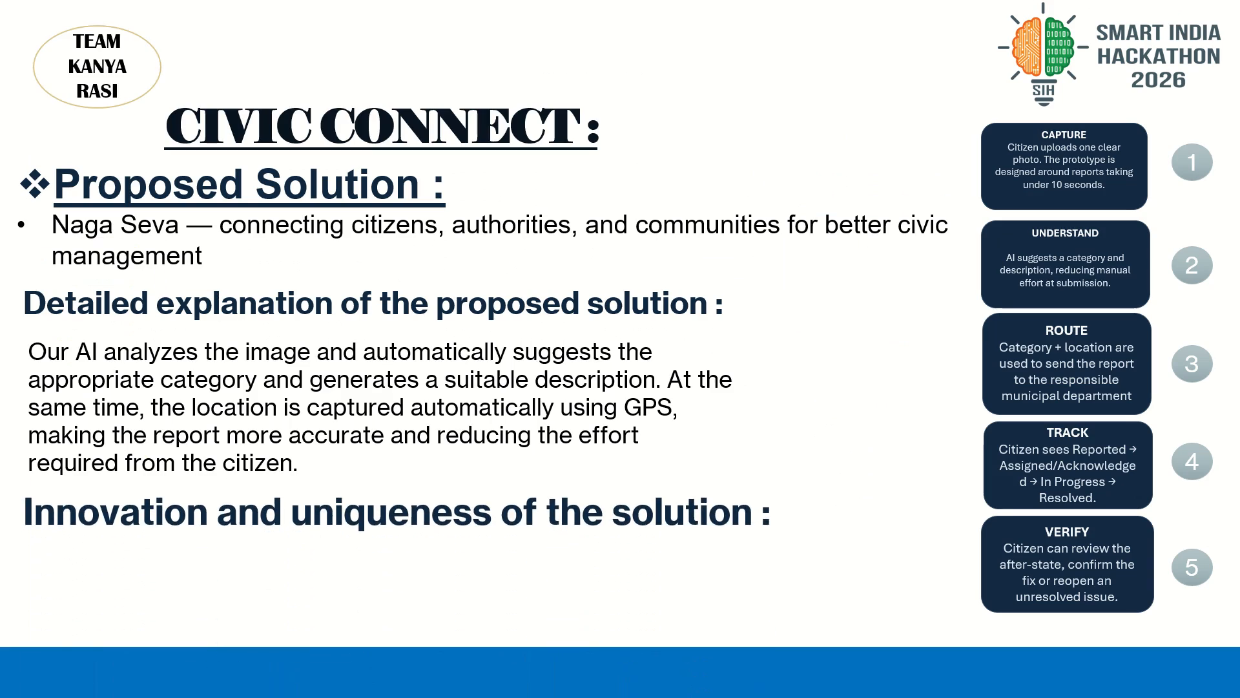
pyautogui.press('Right')
pyautogui.press('Right')
# Advance through the Technical Approach and Feasibility and Viability slides, checking the animations on each.
pyautogui.press('Right')
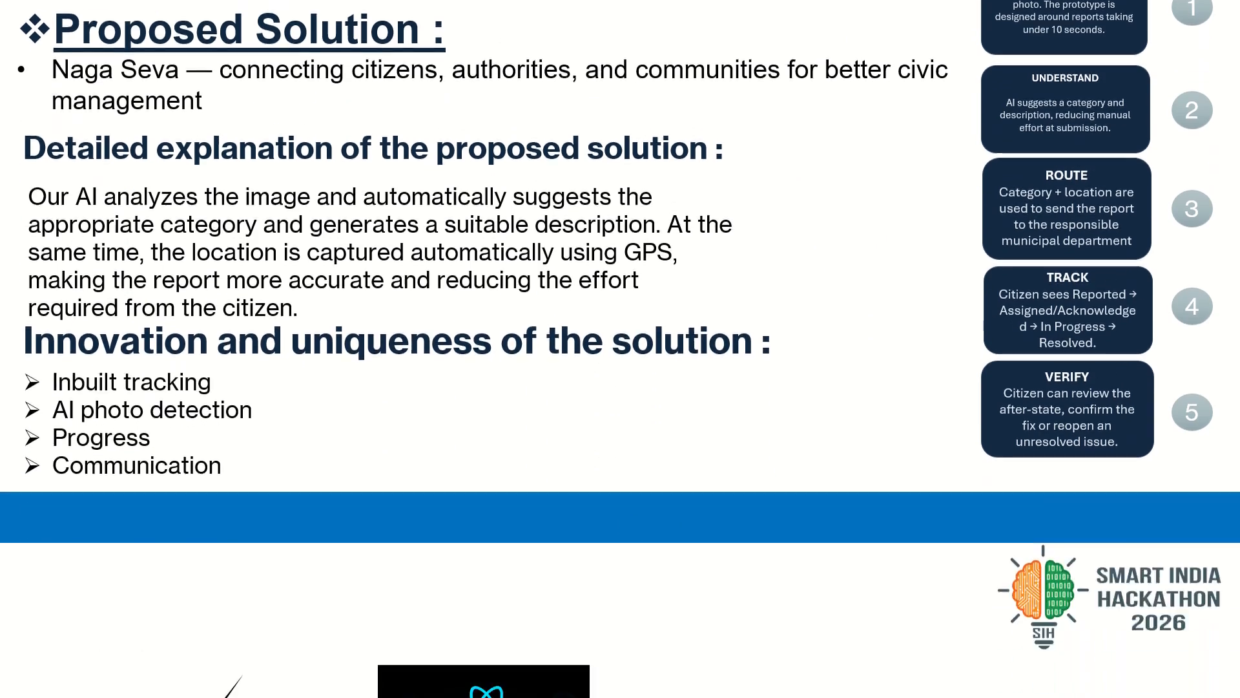
pyautogui.press('Right')
pyautogui.press('Right')
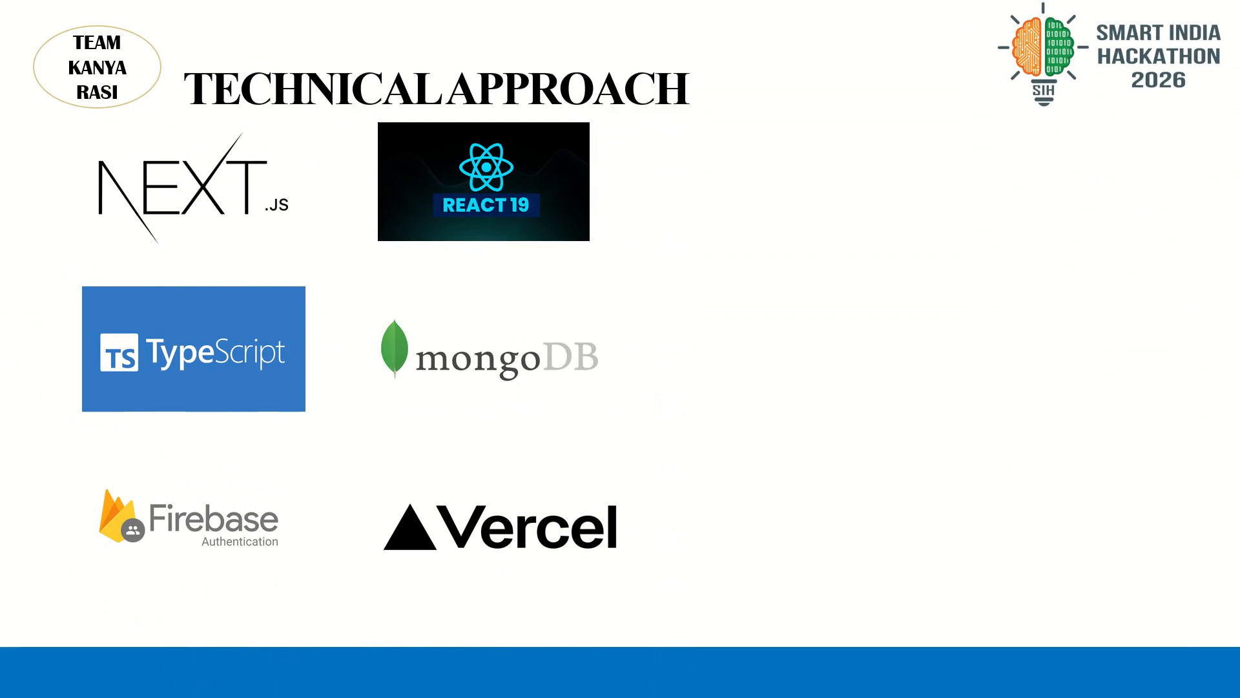
pyautogui.press('Right')
pyautogui.press('Right')
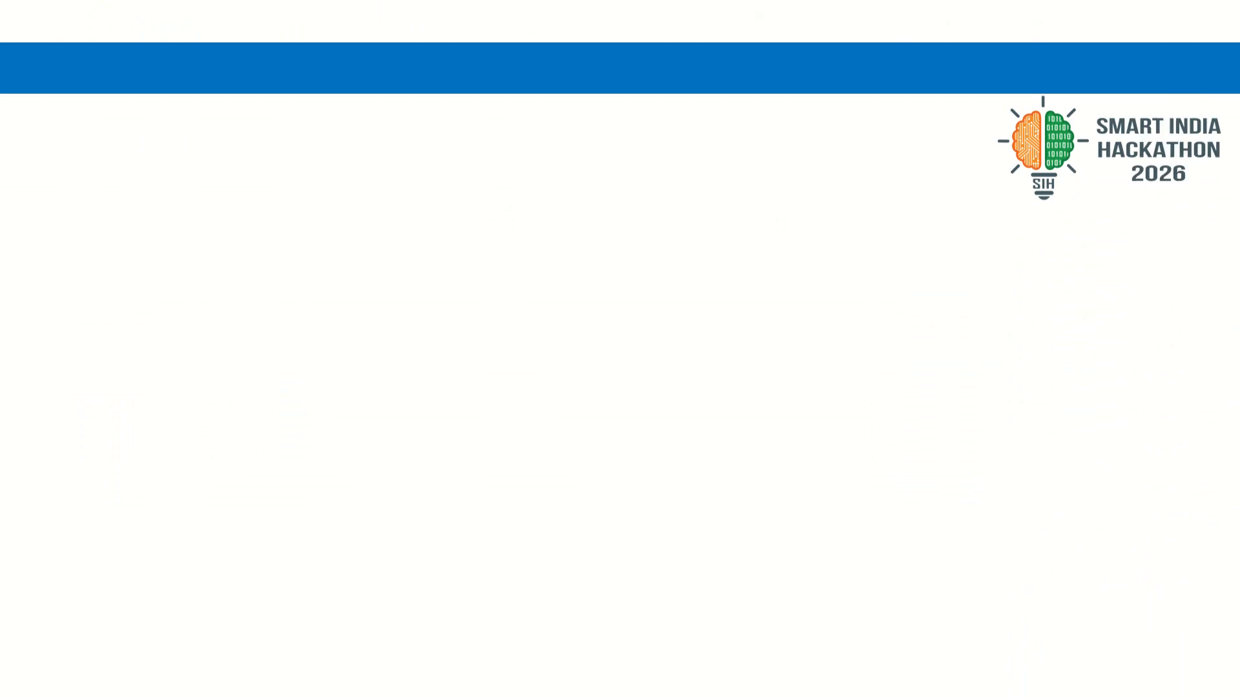
pyautogui.press('Right')
pyautogui.press('Right')
pyautogui.press('Right')
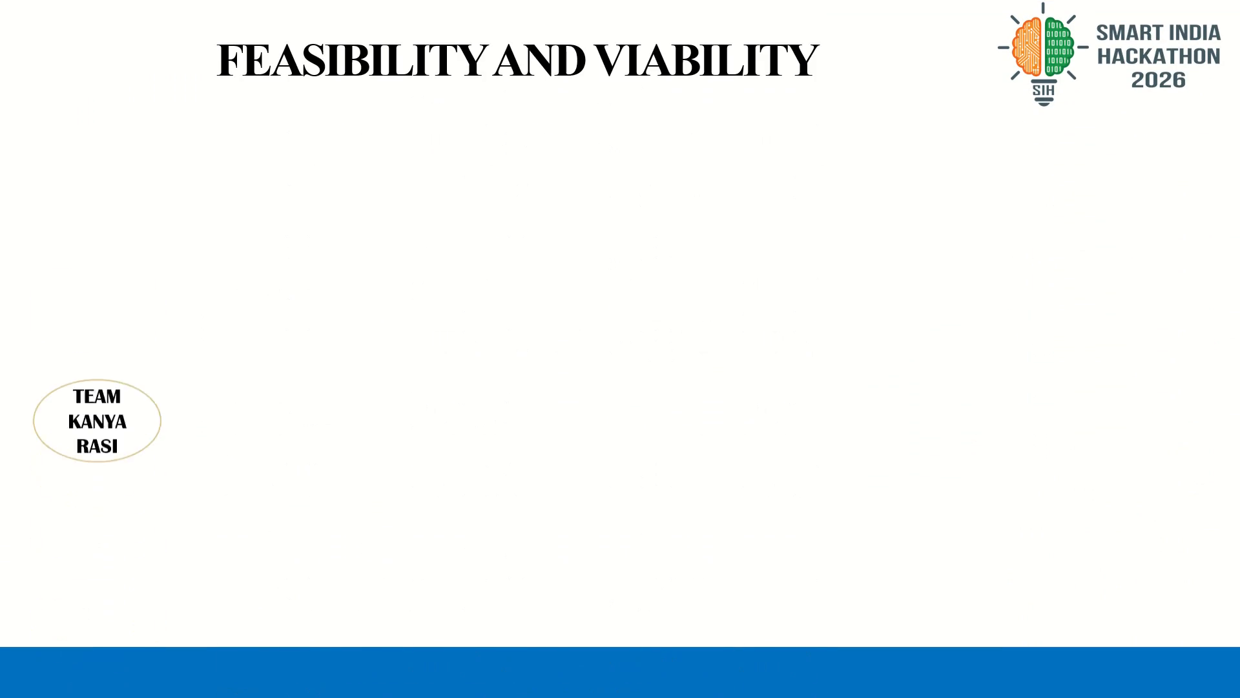
pyautogui.press('Right')
pyautogui.press('Right')
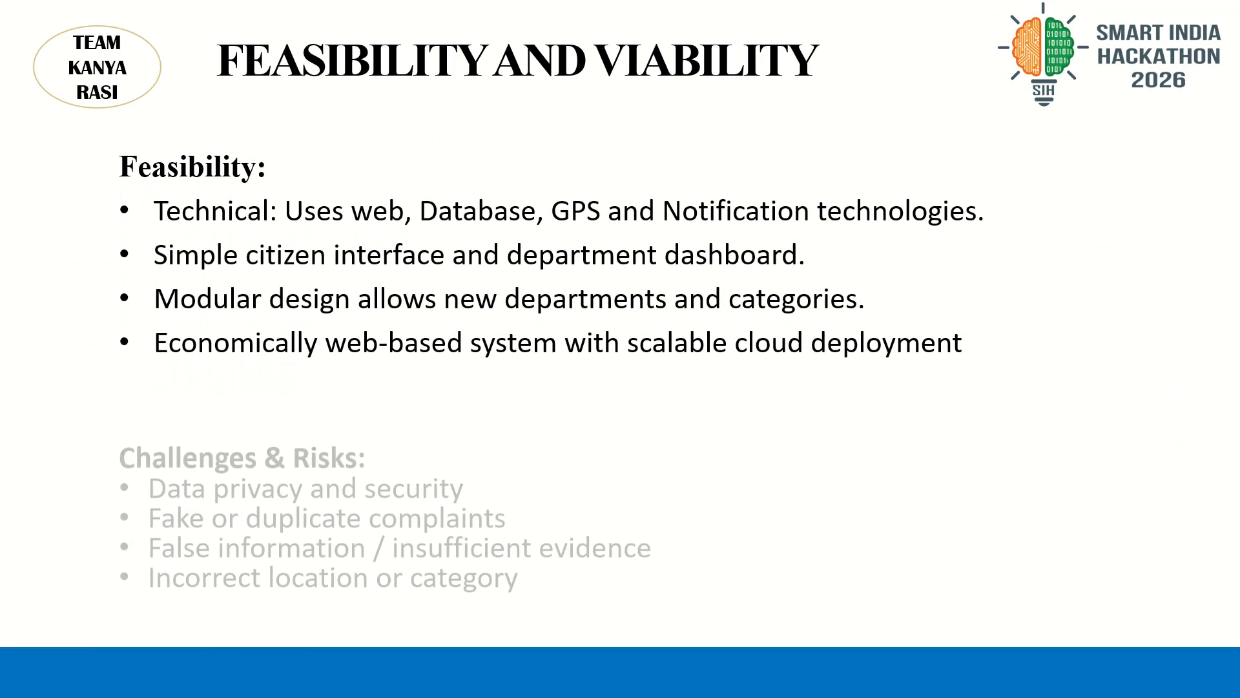
# Play the Impact and Benefits slide's animations, including the citizens and society lists and both road pictures.
pyautogui.press('Right')
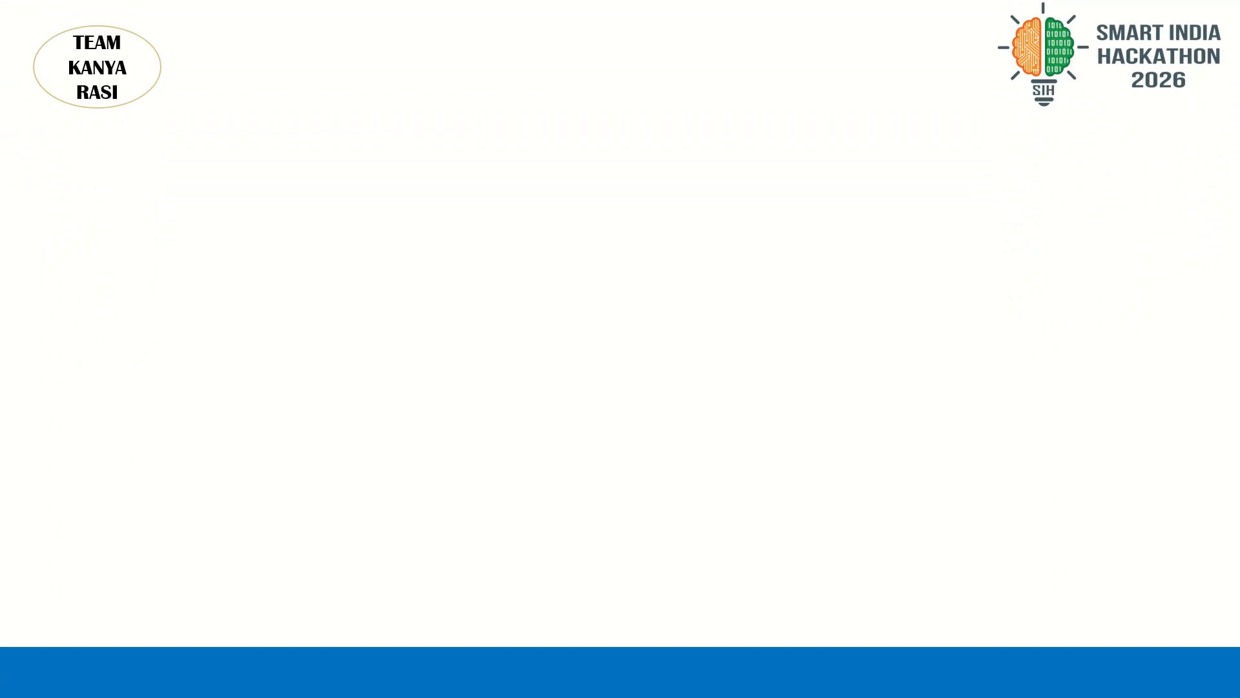
pyautogui.press('Right')
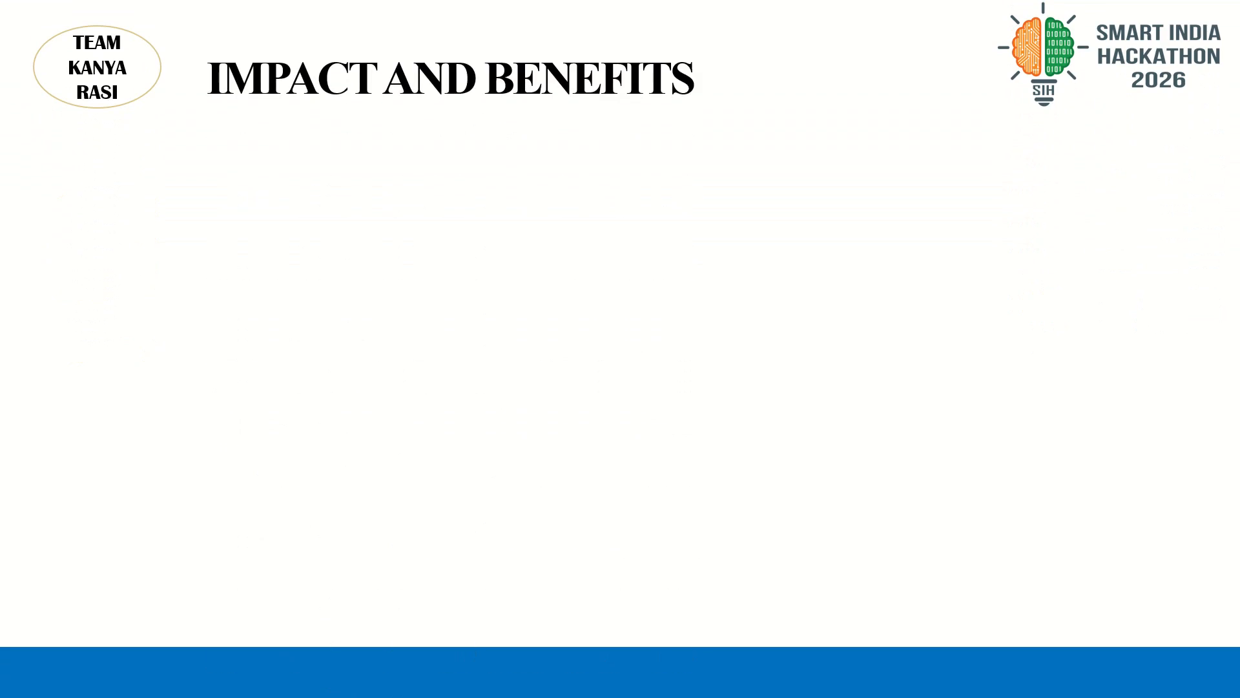
pyautogui.press('Right')
pyautogui.press('Right')
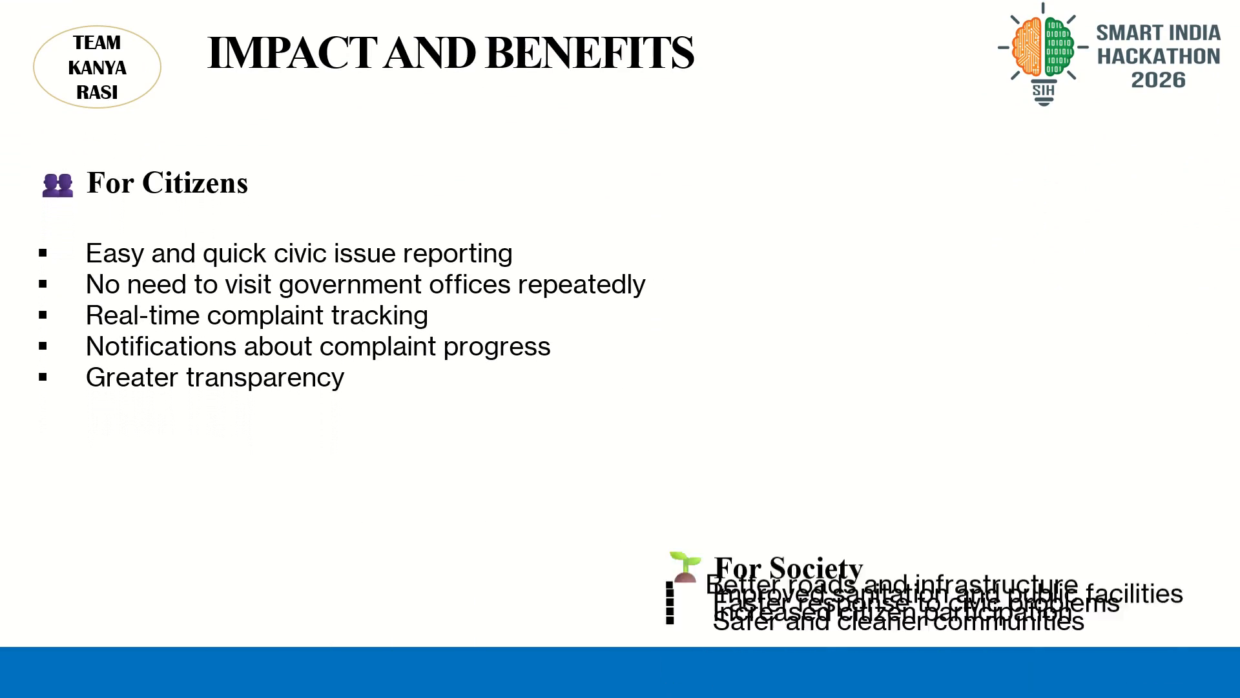
pyautogui.press('Right')
pyautogui.press('Right')
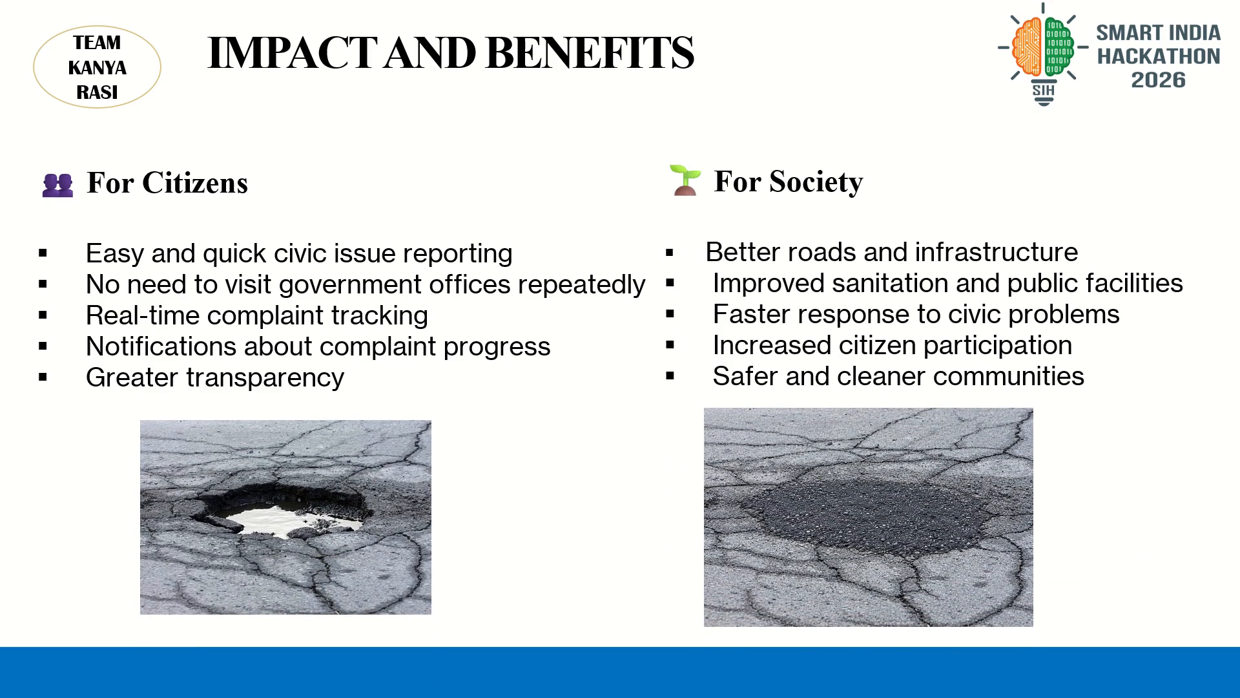
# Play the Business / Sustainability Model slide's animations, from Customer / Adopters through Partners.
pyautogui.press('Right')
pyautogui.press('Right')
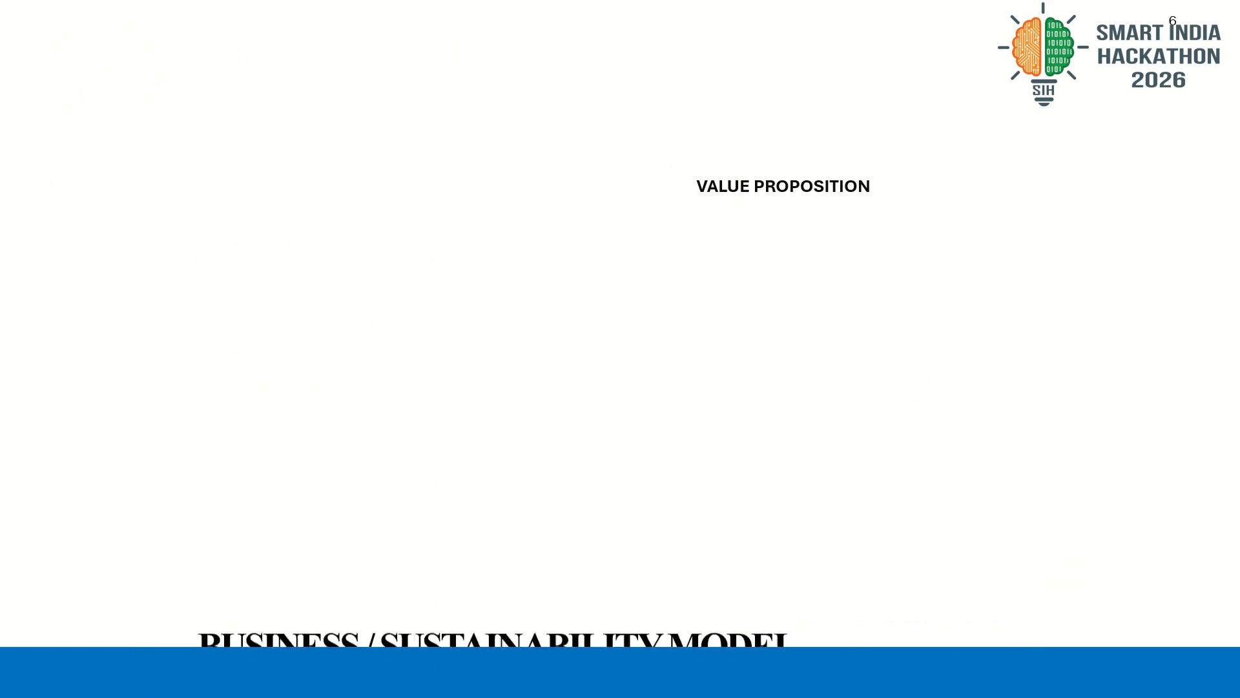
pyautogui.press('Right')
pyautogui.press('Right')
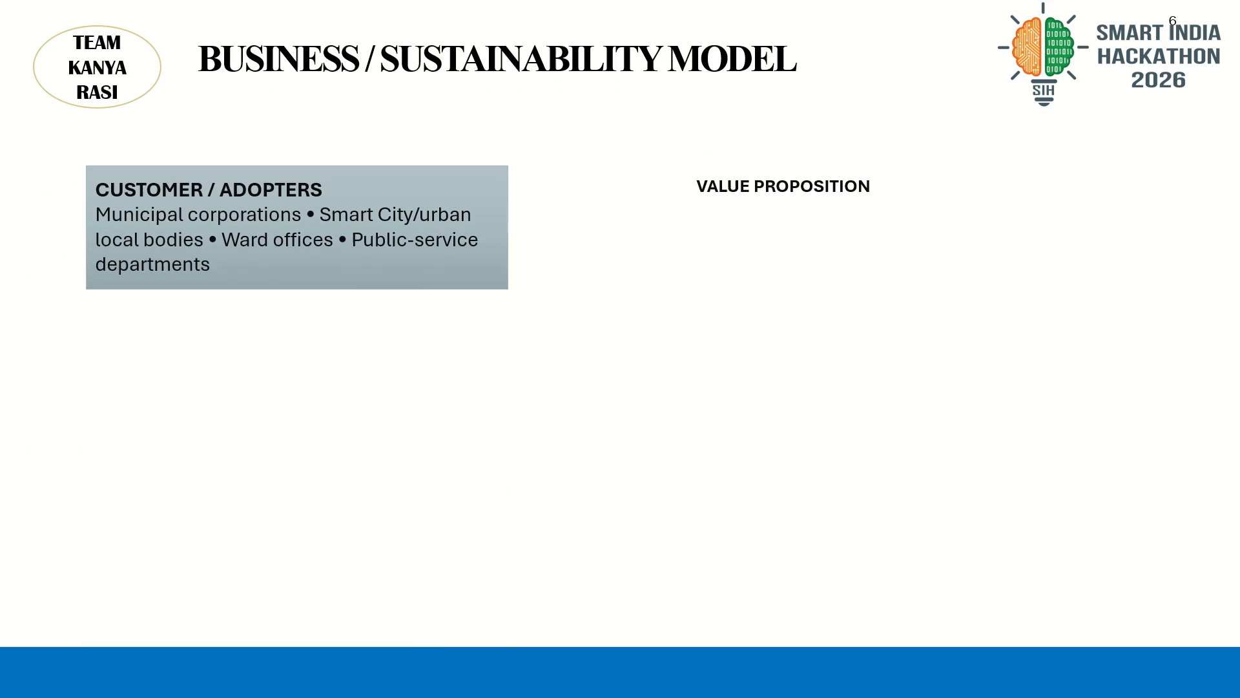
pyautogui.press('Right')
pyautogui.press('Right')
pyautogui.press('Right')
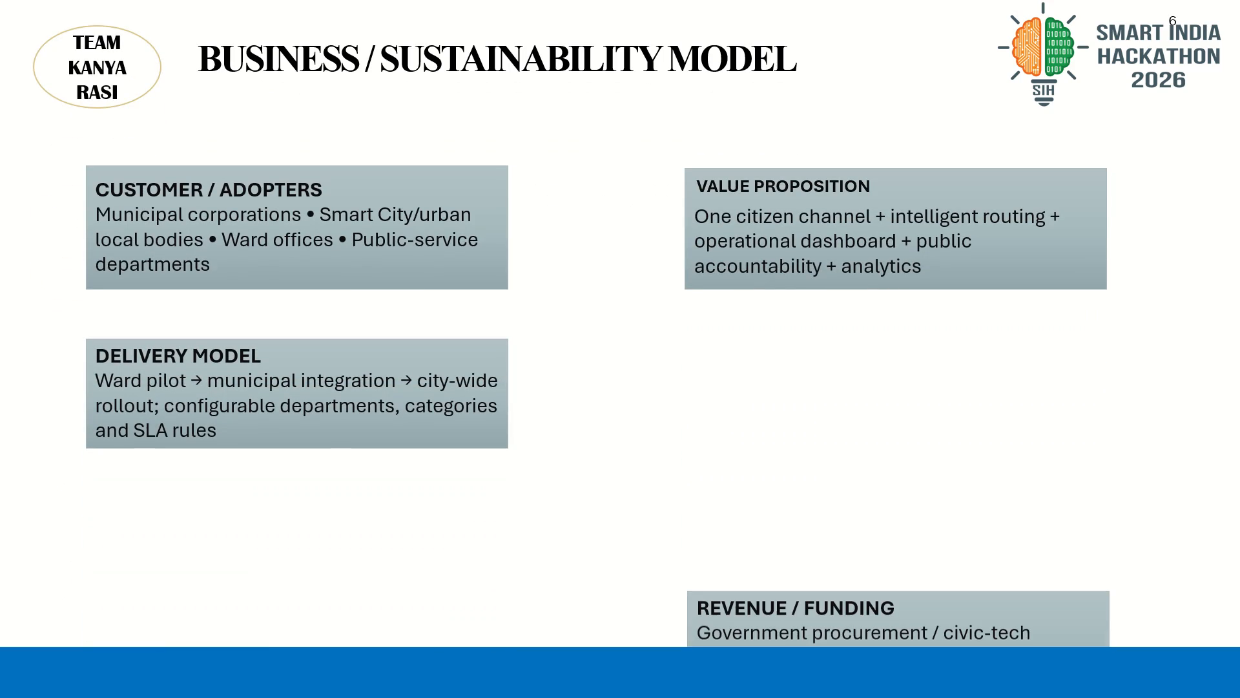
pyautogui.press('Right')
pyautogui.press('Right')
# Play the National / Public-Sector Alignment slide's animations, covering the list of missions and the related logos and pictures.
pyautogui.press('Right')
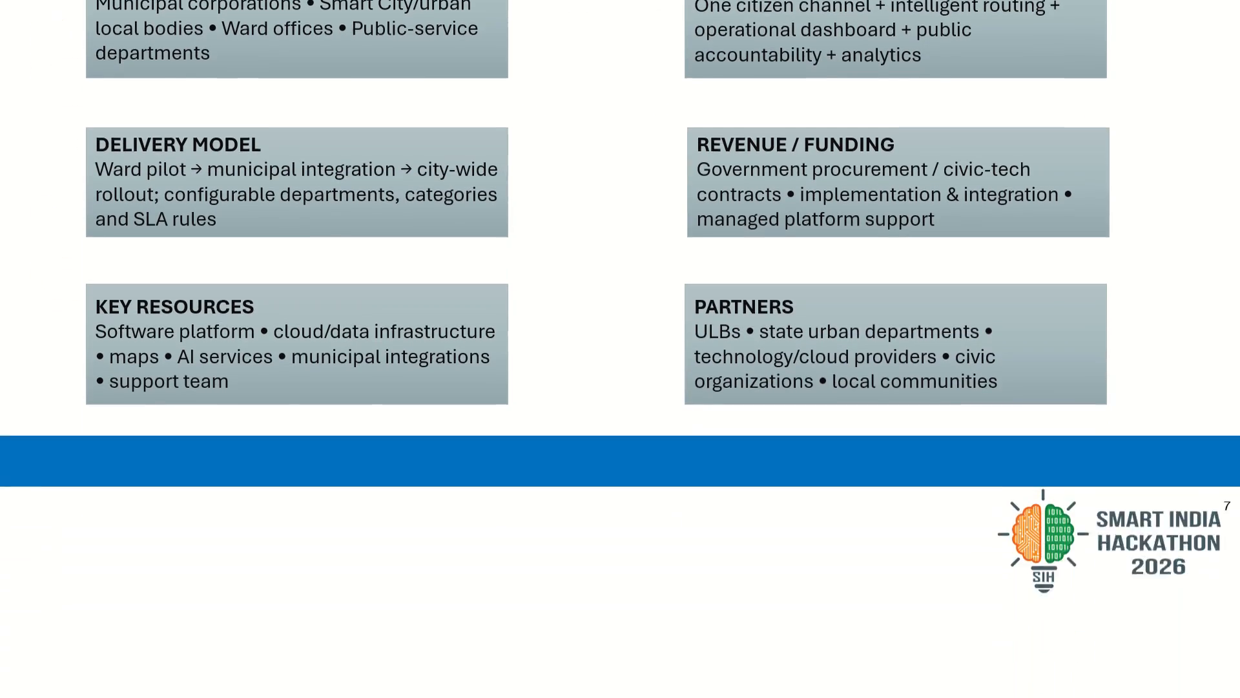
pyautogui.press('Right')
pyautogui.press('Right')
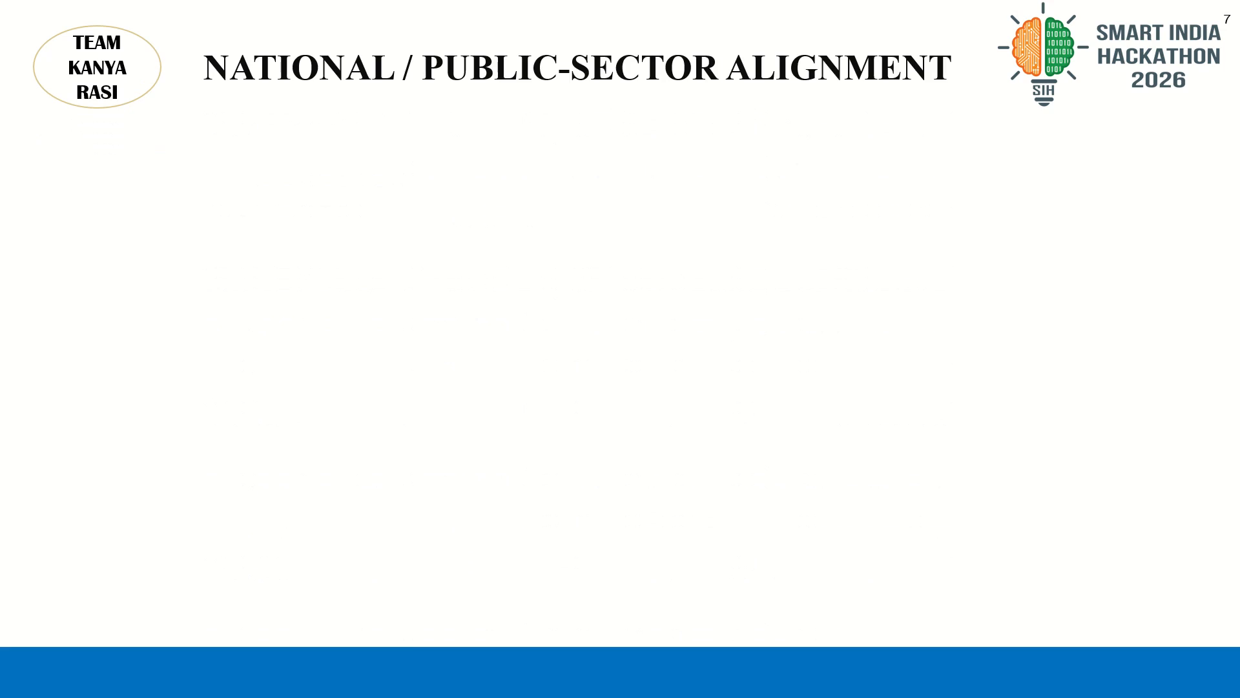
pyautogui.press('Right')
pyautogui.press('Right')
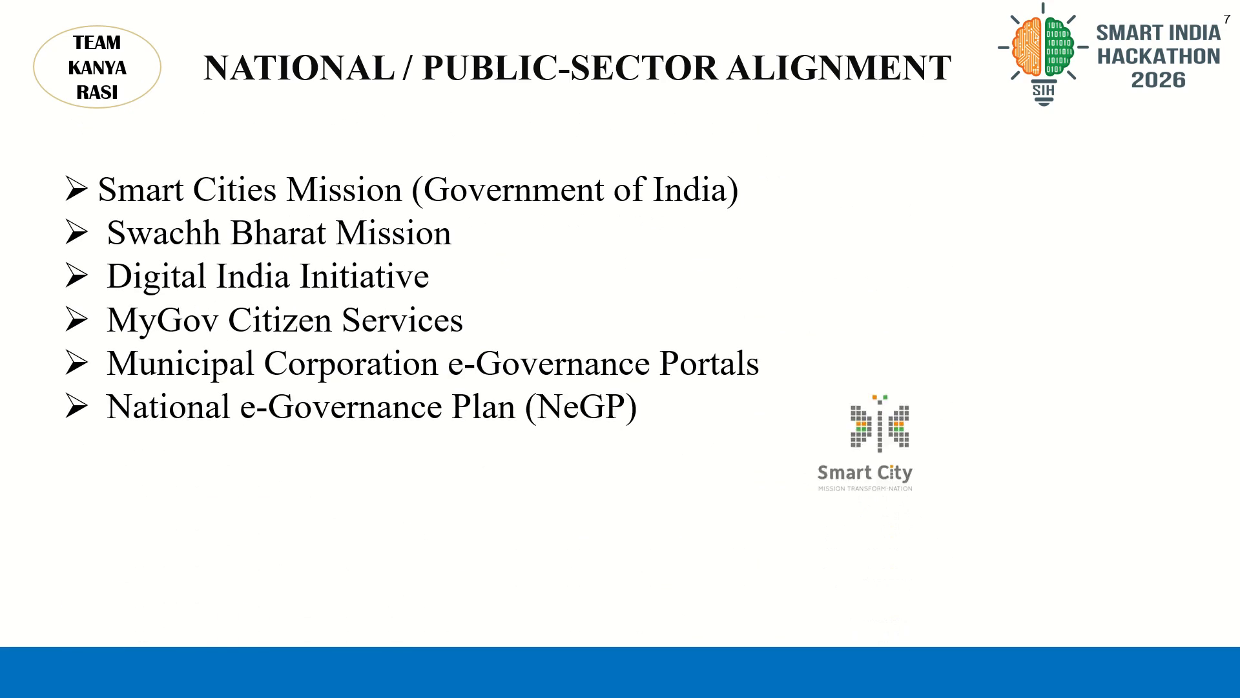
pyautogui.press('Right')
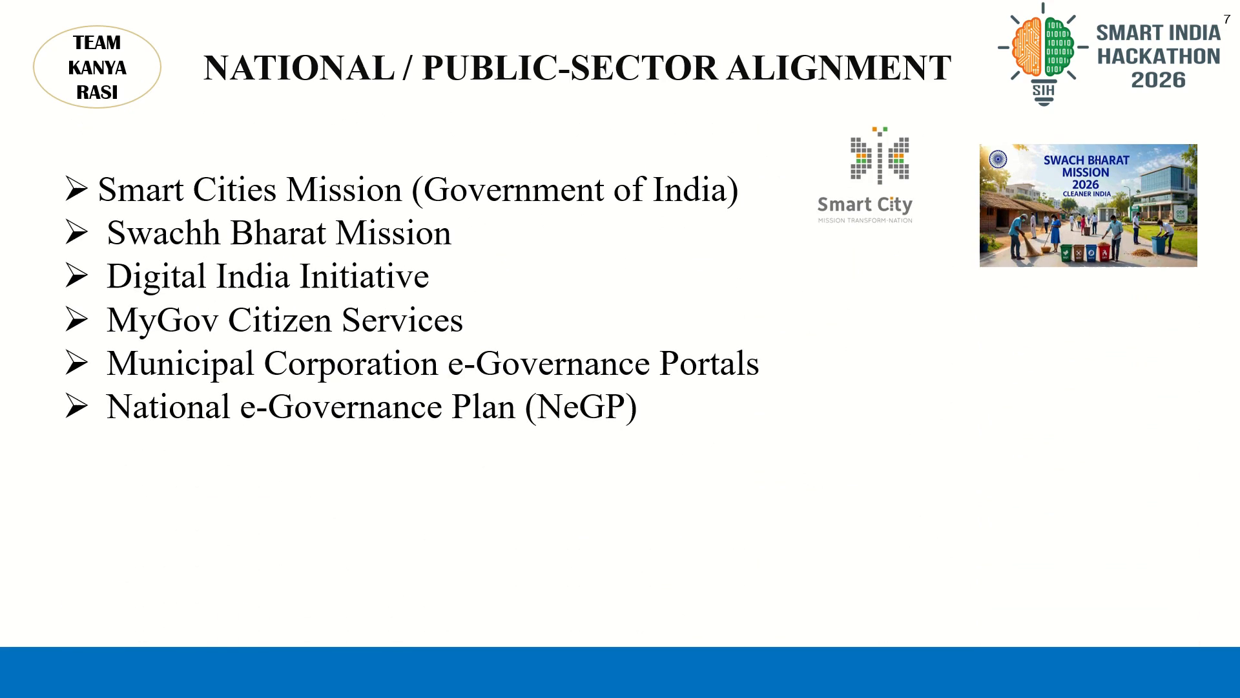
pyautogui.press('Right')
pyautogui.press('Right')
pyautogui.press('Right')
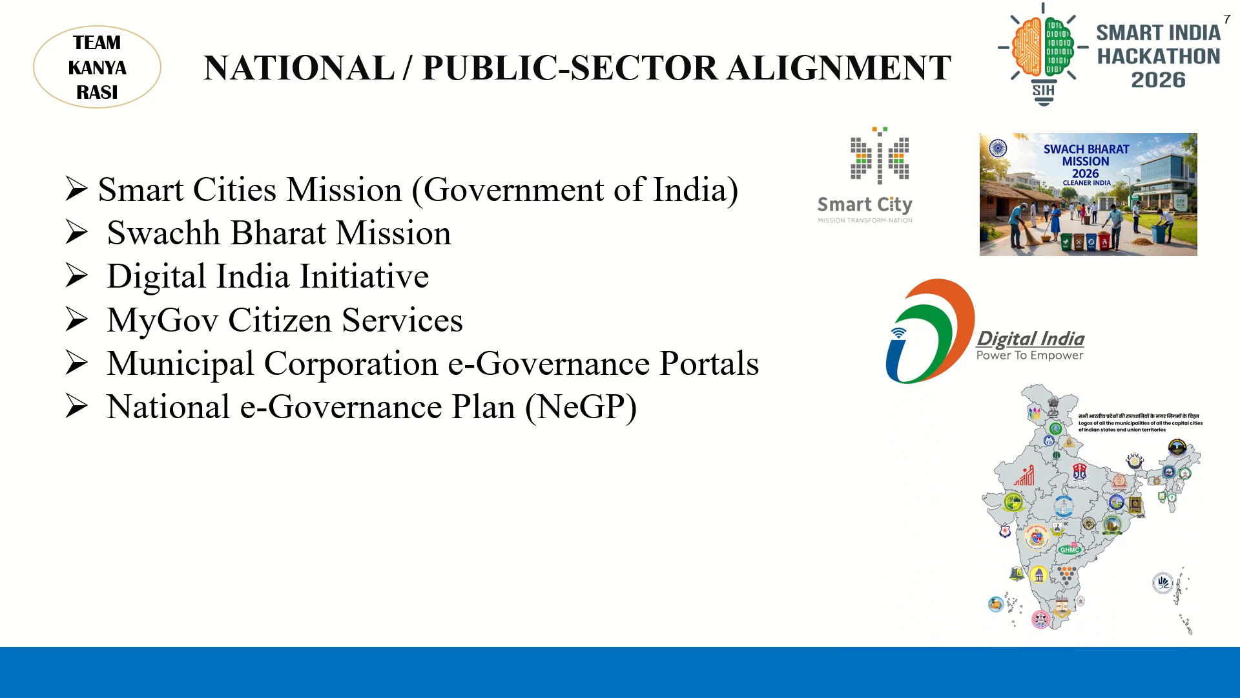
pyautogui.press('Right')
# Play the Research and References slide's animations and the closing Thank You slide, and finish the slide show.
pyautogui.press('Right')
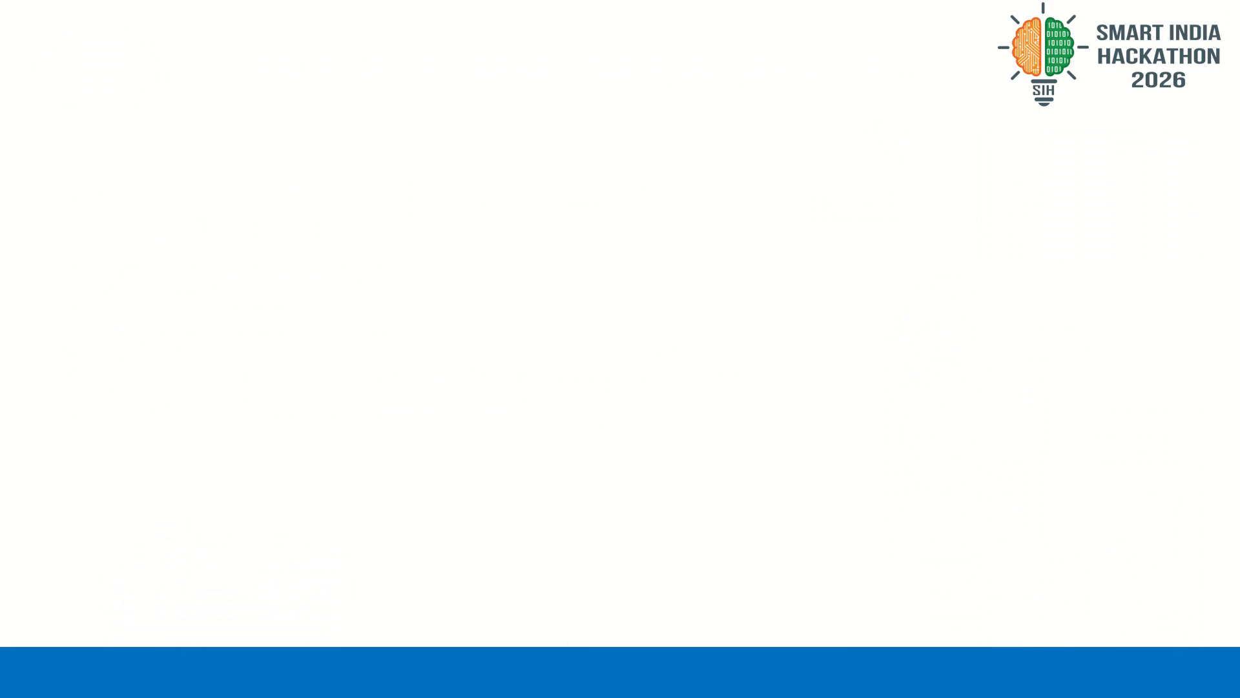
pyautogui.press('Right')
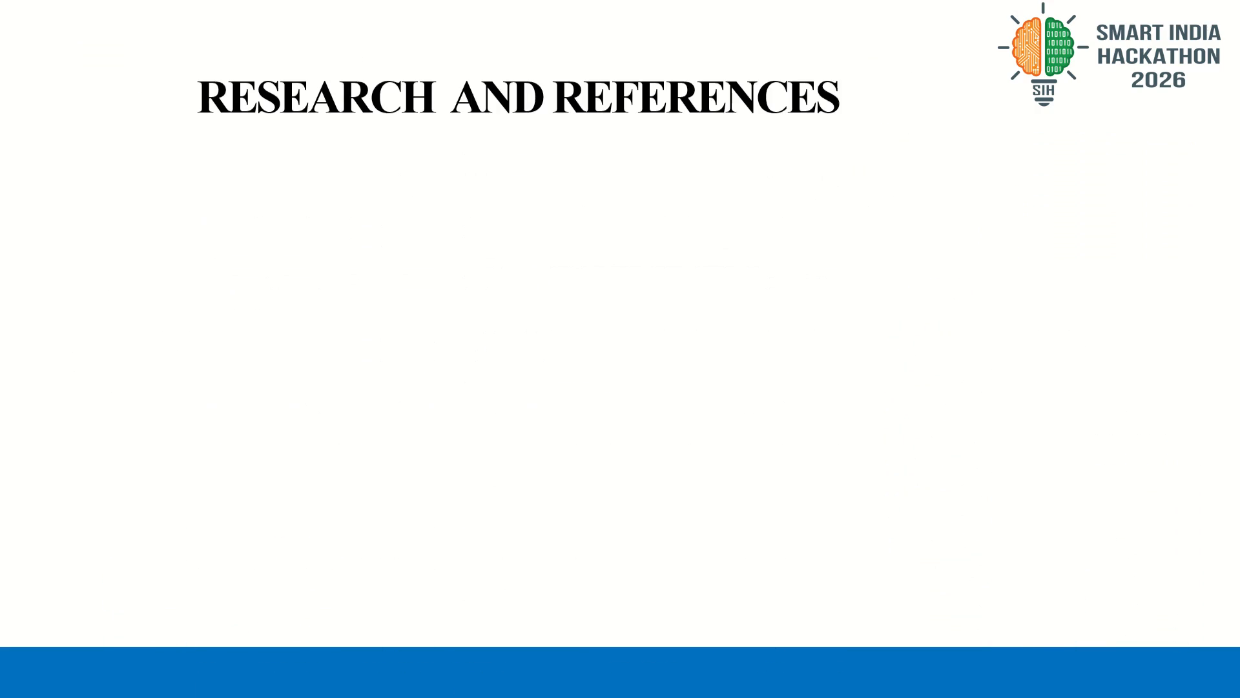
pyautogui.press('Right')
pyautogui.press('Right')
pyautogui.press('Right')
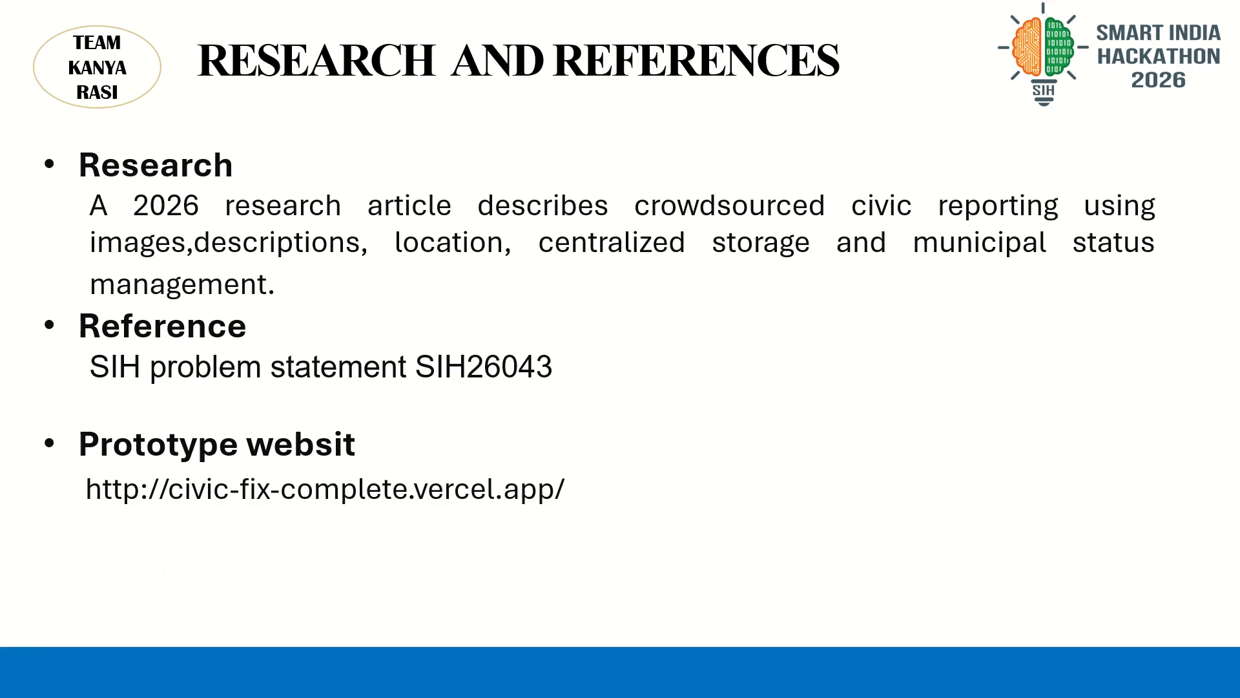
pyautogui.press('Right')
pyautogui.press('Right')
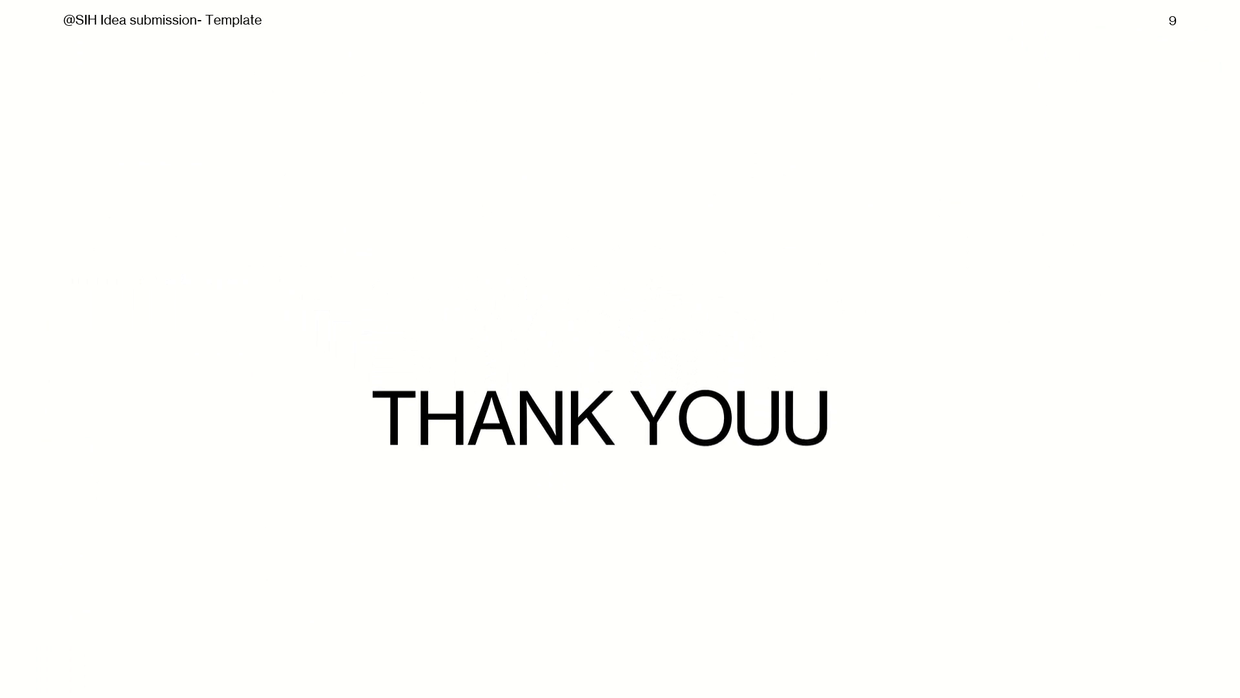
pyautogui.press('Right')
pyautogui.press('Right')
pyautogui.press('Right')
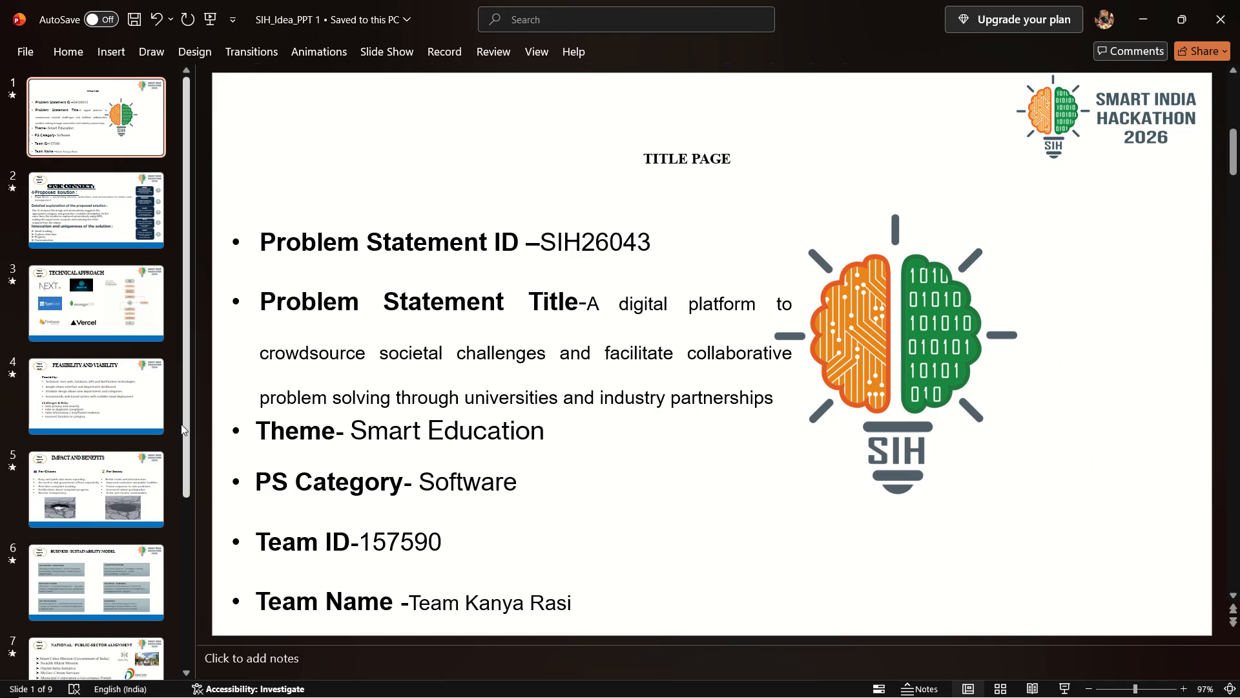
# Look through the thumbnails of all the slides, from the title page to the Thank You slide.
pyautogui.moveTo(181, 424); pyautogui.dragTo(177, 527)
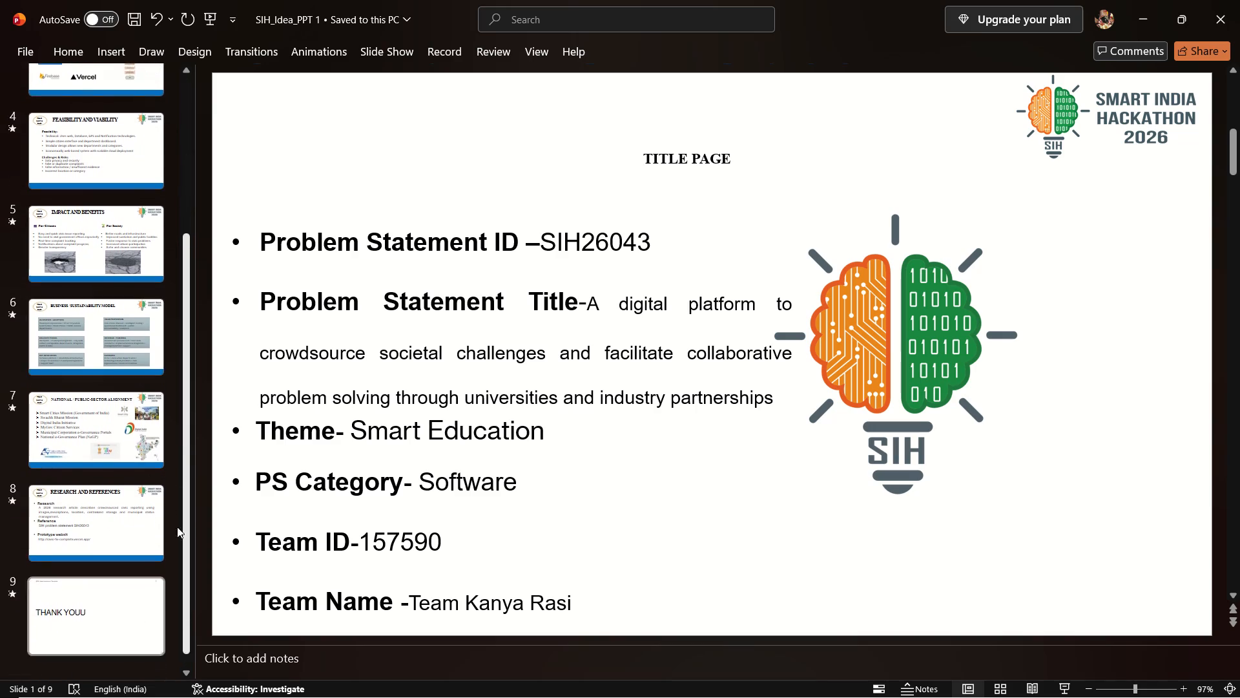
pyautogui.moveTo(177, 527); pyautogui.dragTo(165, 387)
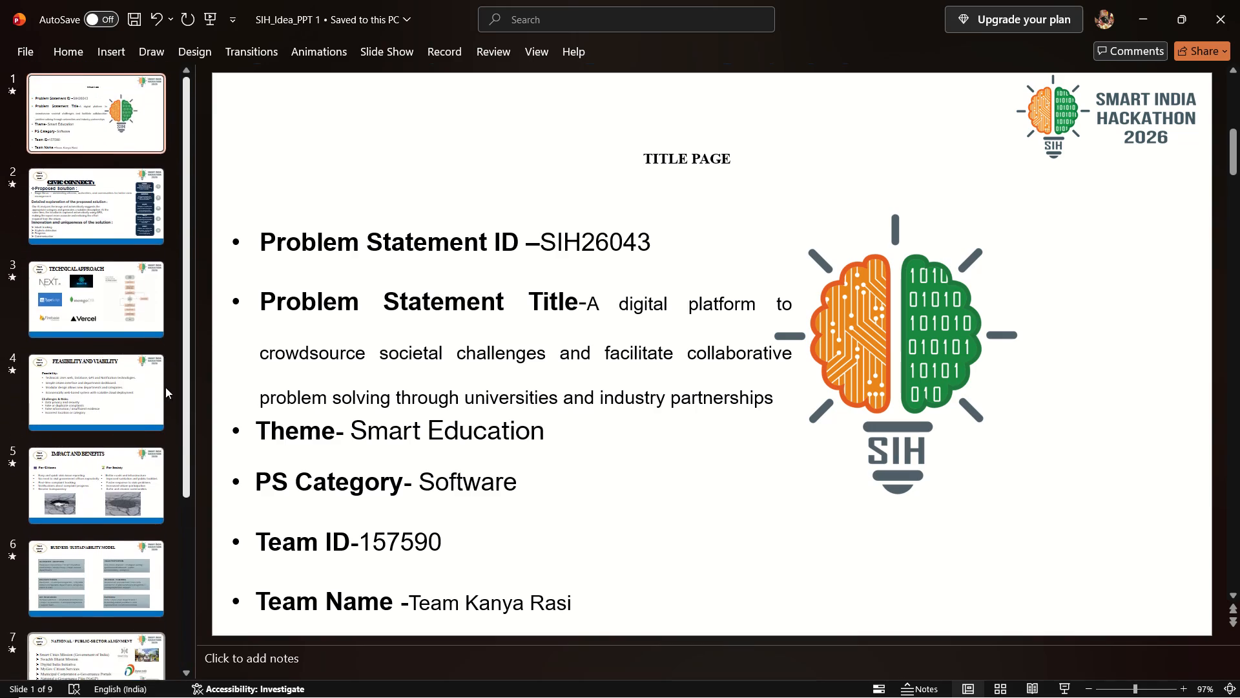
pyautogui.moveTo(165, 387); pyautogui.dragTo(181, 573)
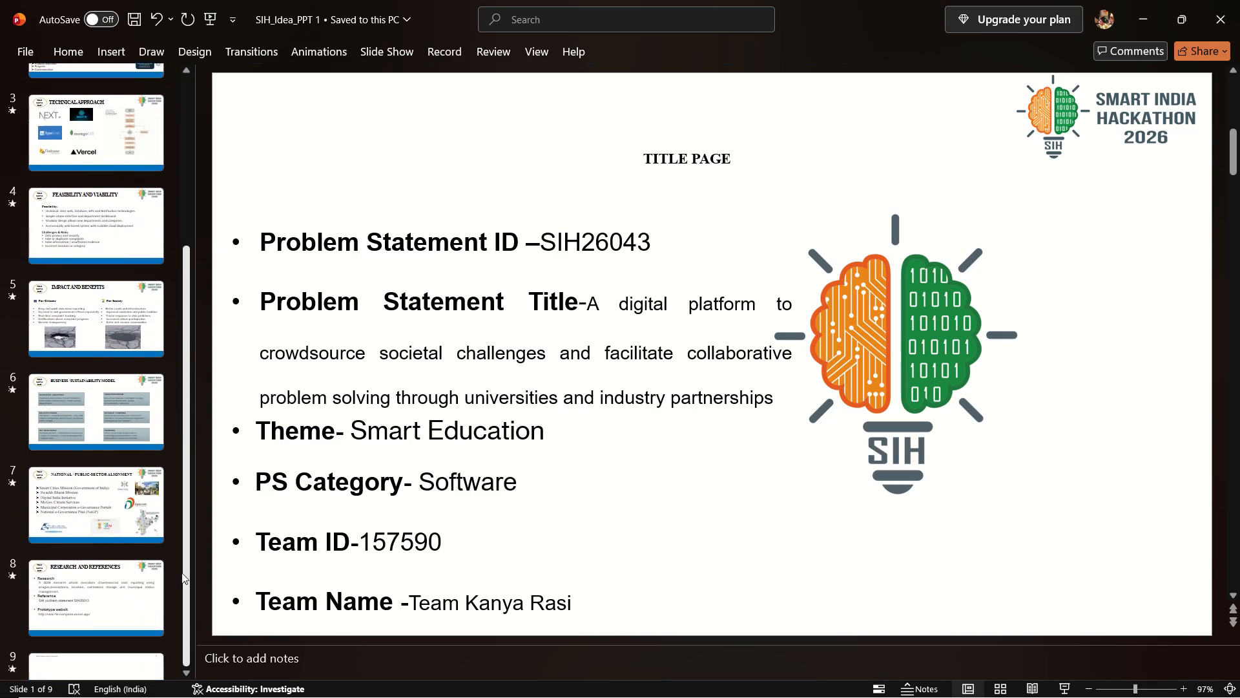
pyautogui.moveTo(181, 573); pyautogui.dragTo(211, 612)
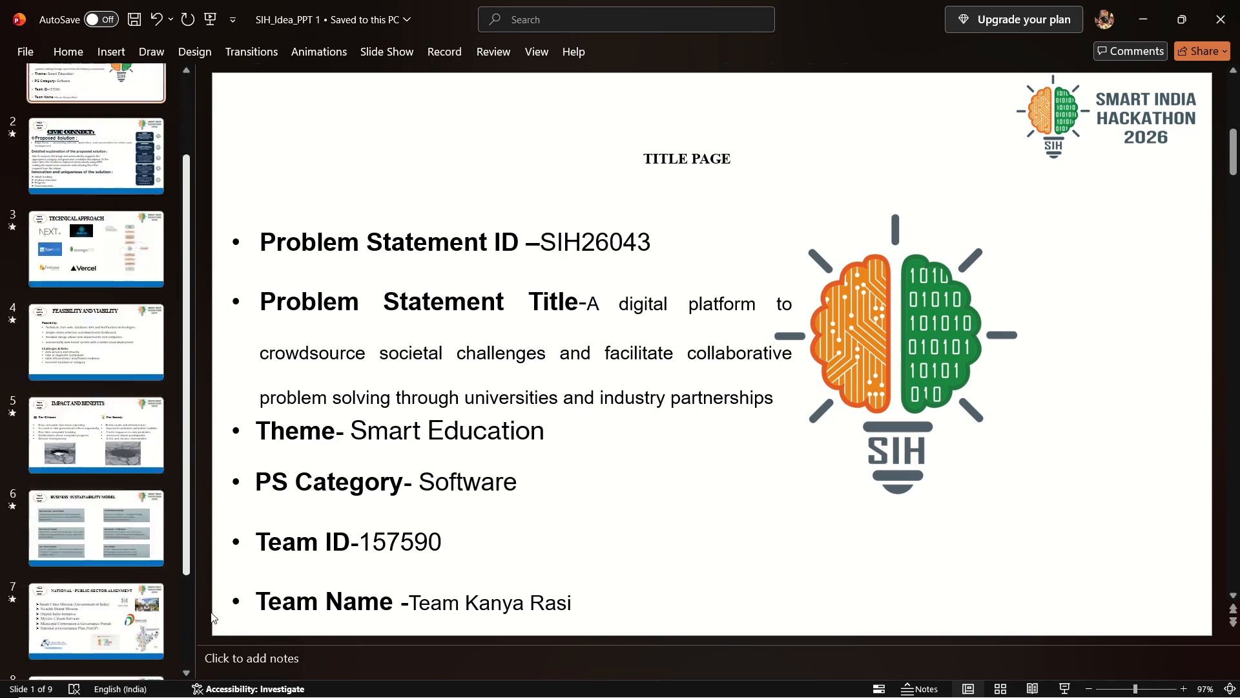
pyautogui.moveTo(211, 612); pyautogui.dragTo(232, 518)
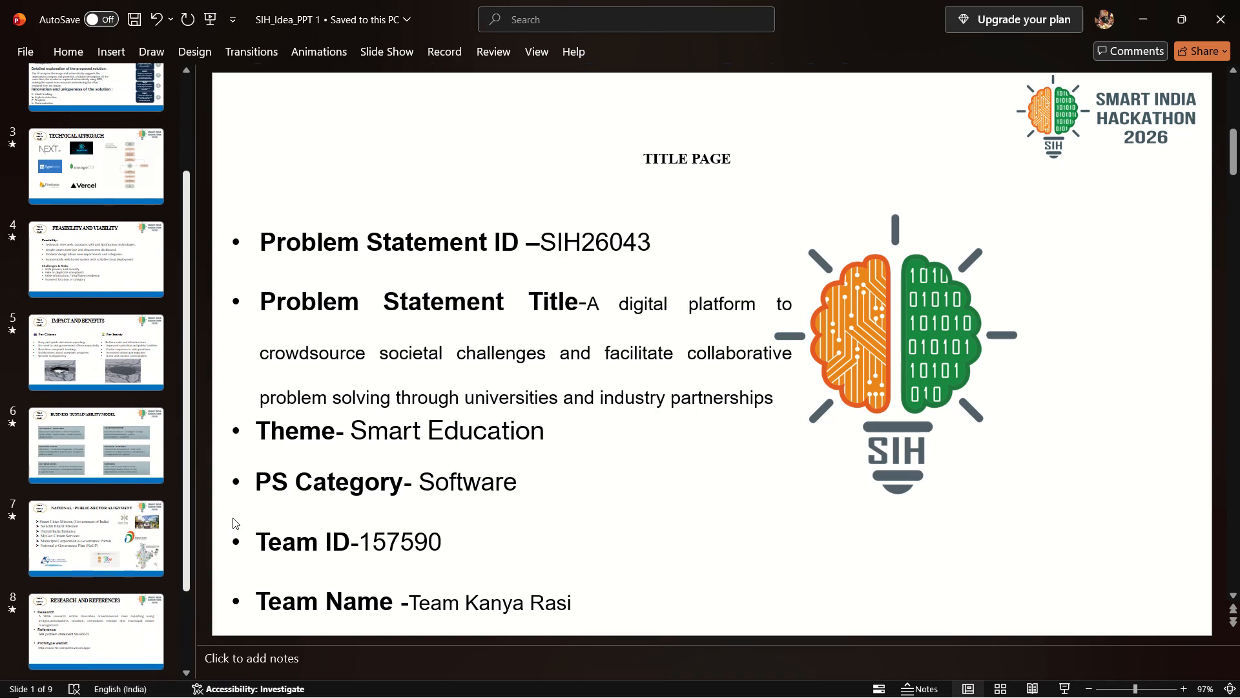
pyautogui.moveTo(232, 518); pyautogui.dragTo(256, 585)
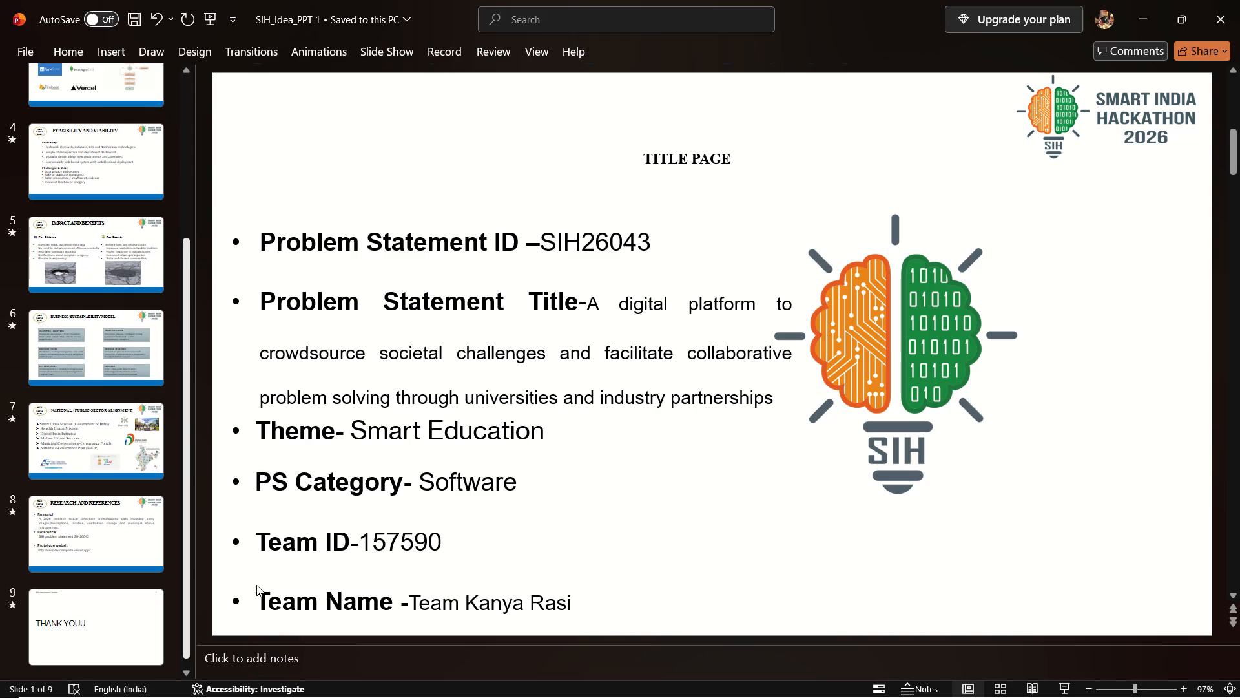
pyautogui.moveTo(256, 585); pyautogui.dragTo(308, 626)
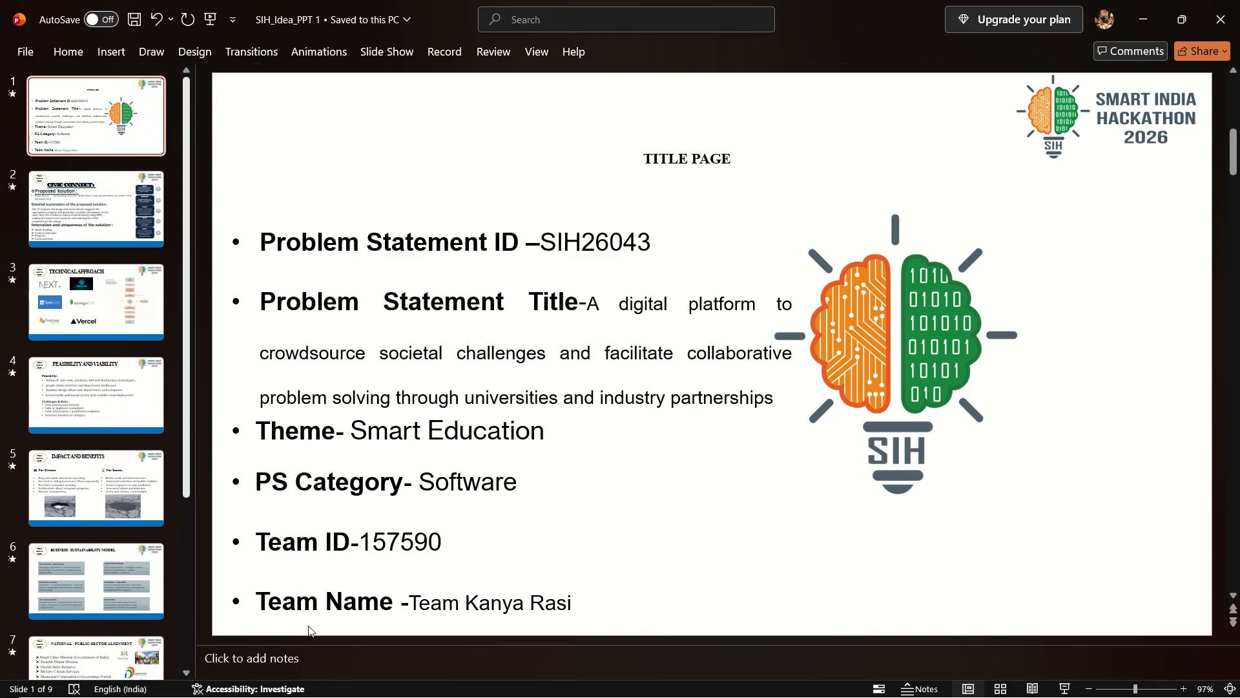
pyautogui.moveTo(308, 626); pyautogui.dragTo(305, 620)
pyautogui.moveTo(305, 620); pyautogui.dragTo(254, 537)
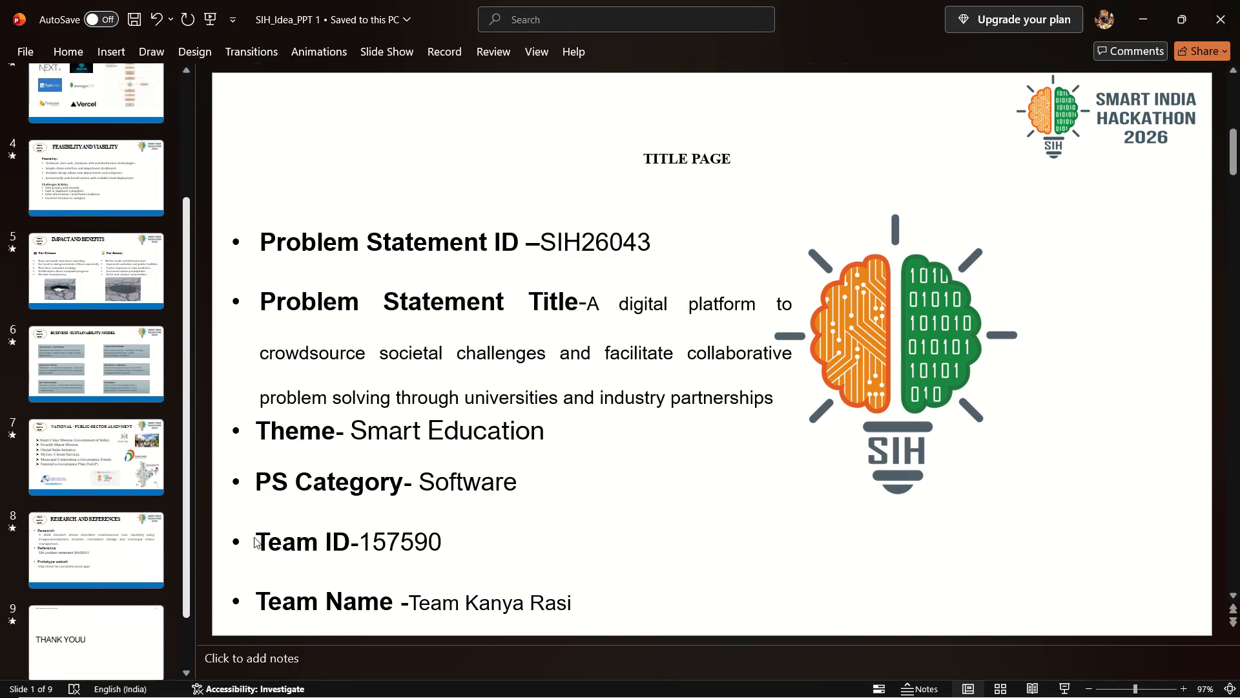
pyautogui.moveTo(254, 537); pyautogui.dragTo(269, 420)
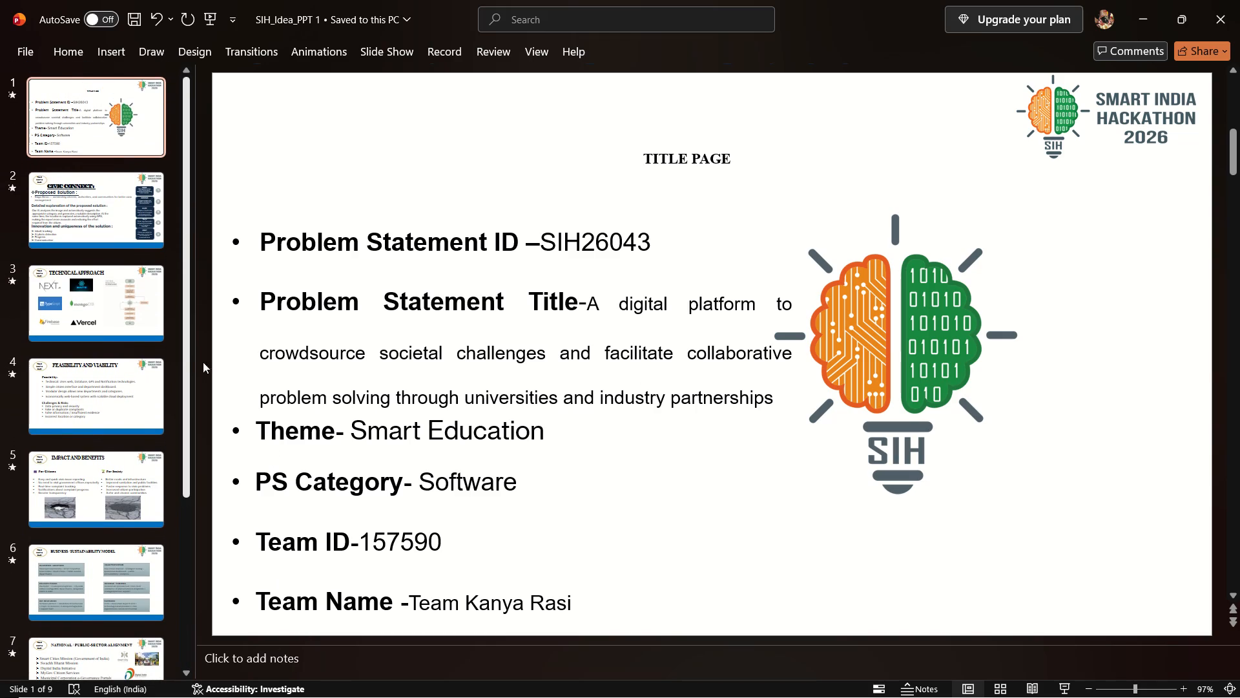
pyautogui.click(191, 357)
pyautogui.moveTo(191, 357); pyautogui.dragTo(168, 478)
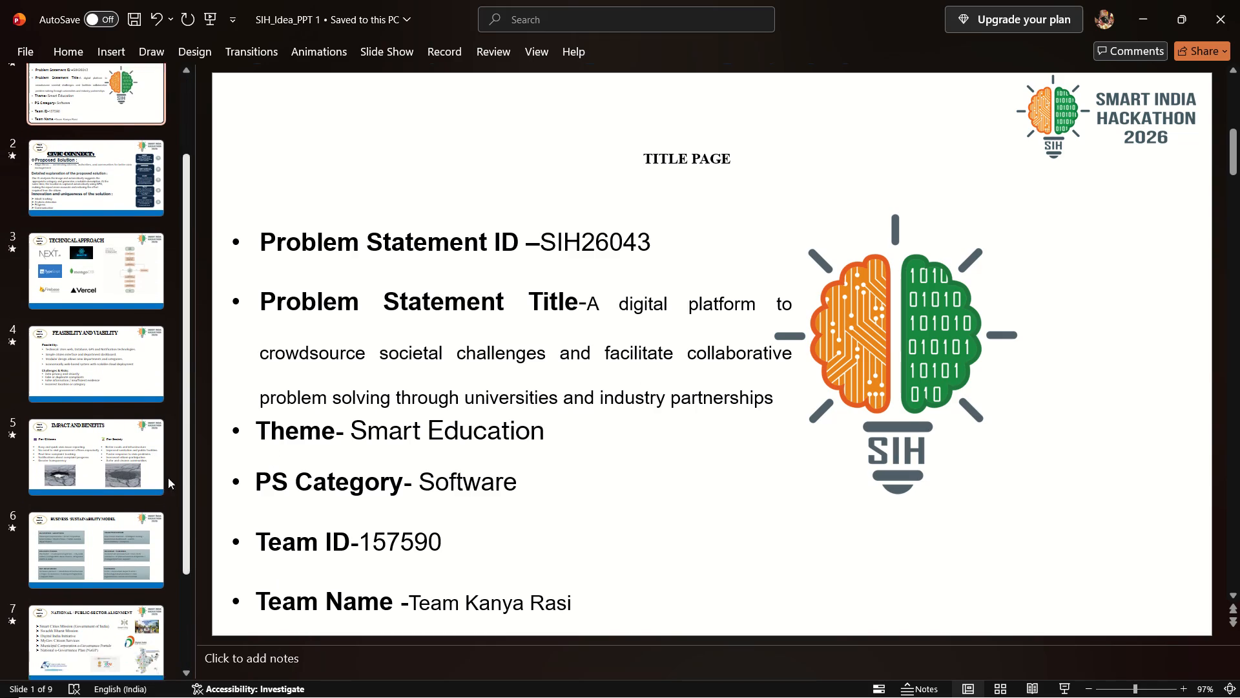
pyautogui.moveTo(168, 478); pyautogui.dragTo(162, 509)
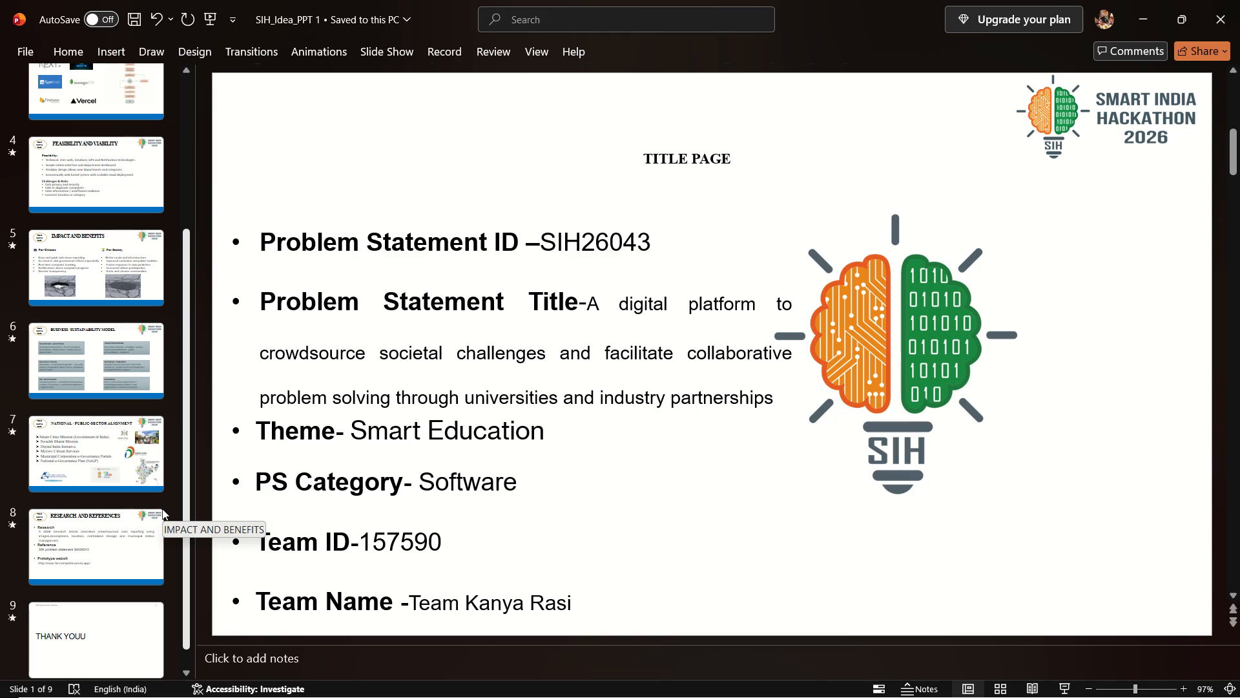
pyautogui.moveTo(162, 509); pyautogui.dragTo(280, 269)
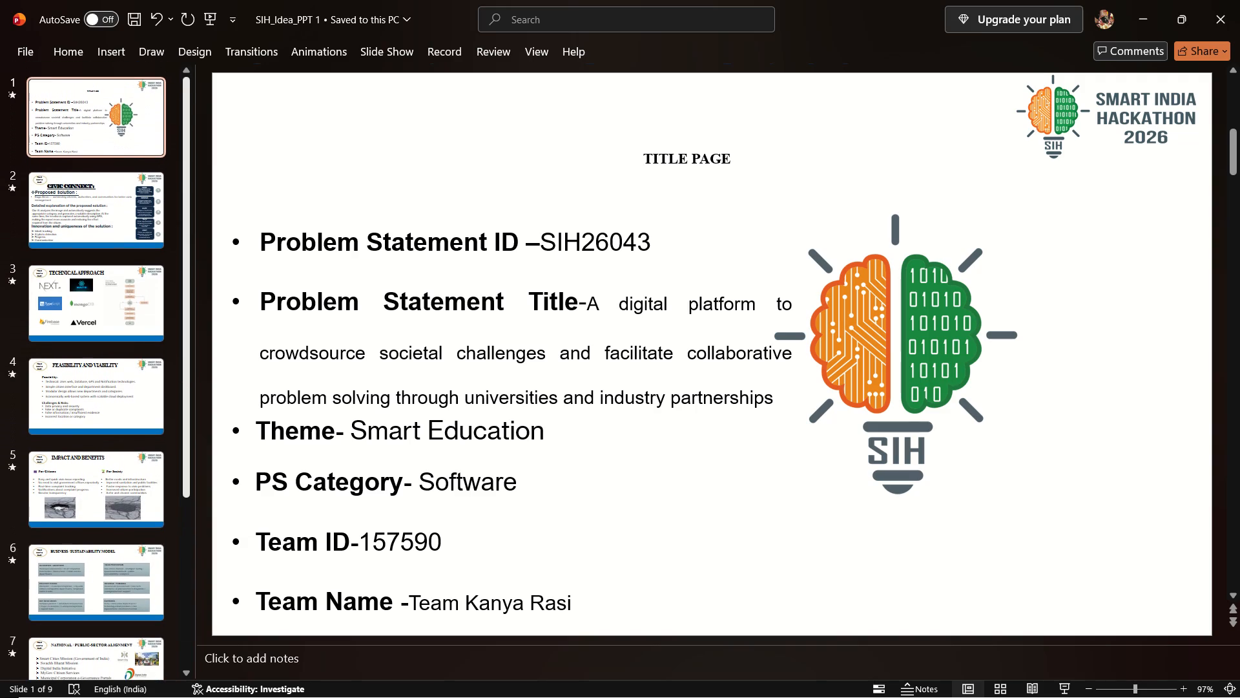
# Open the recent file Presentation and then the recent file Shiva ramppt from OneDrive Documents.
pyautogui.click(17, 56)
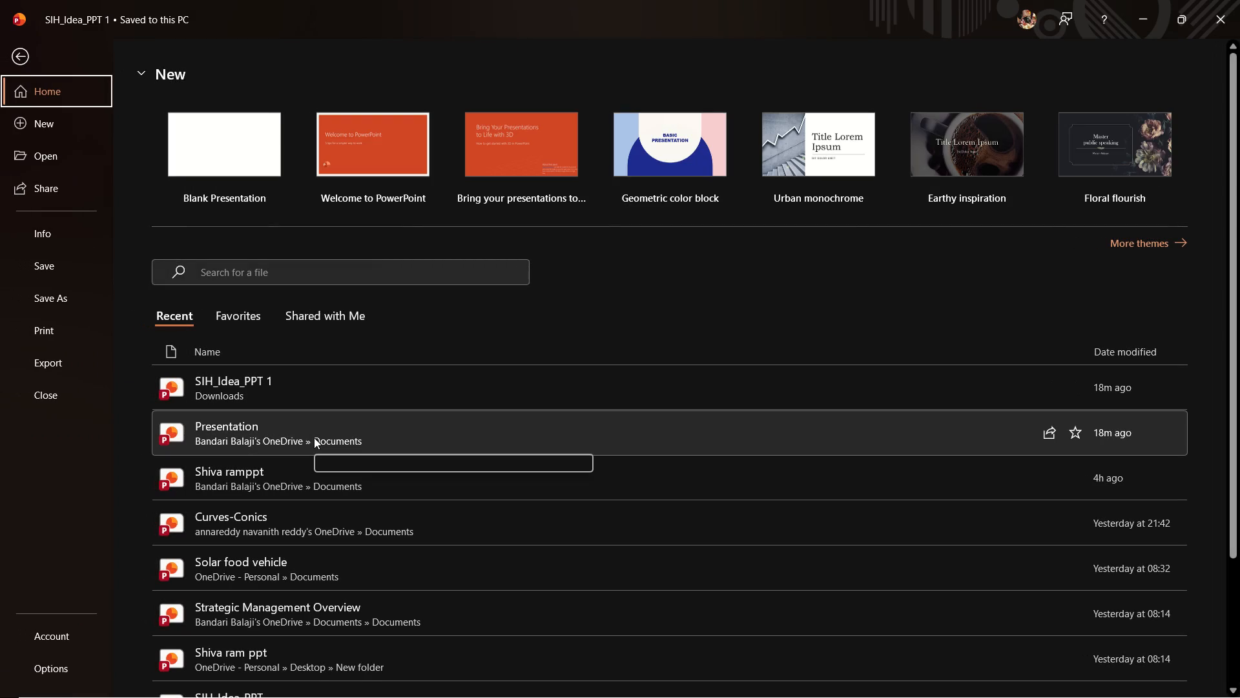
pyautogui.click(314, 438)
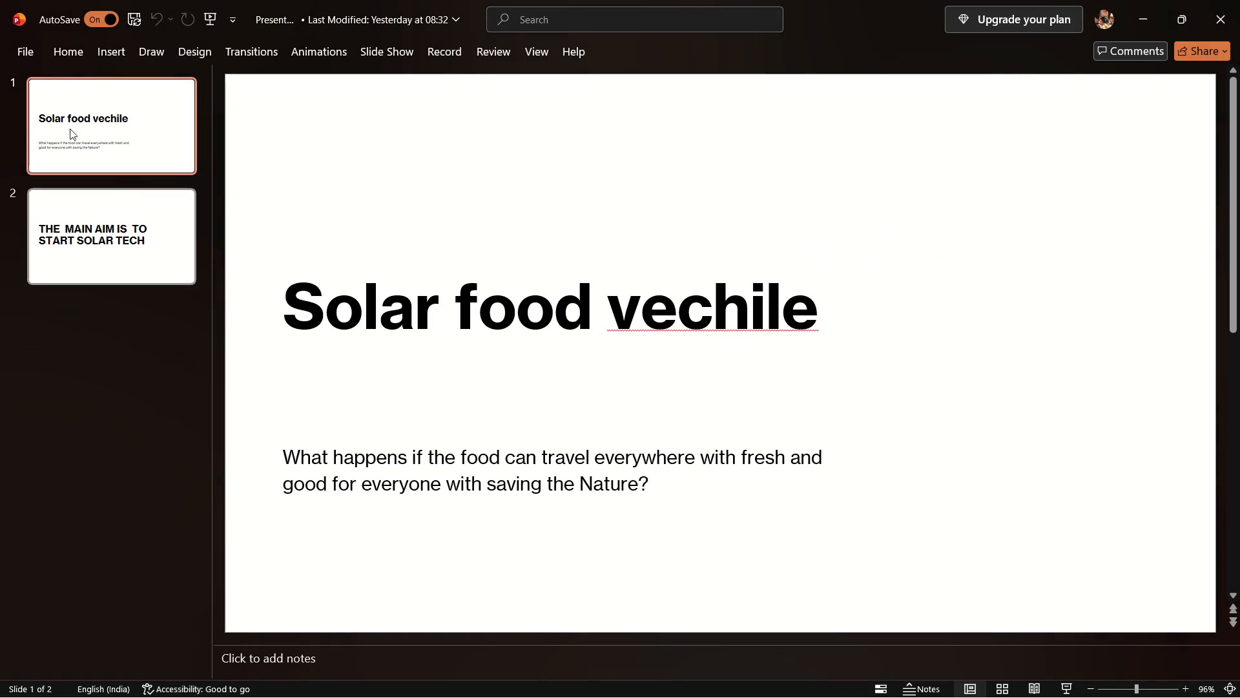
pyautogui.click(34, 54)
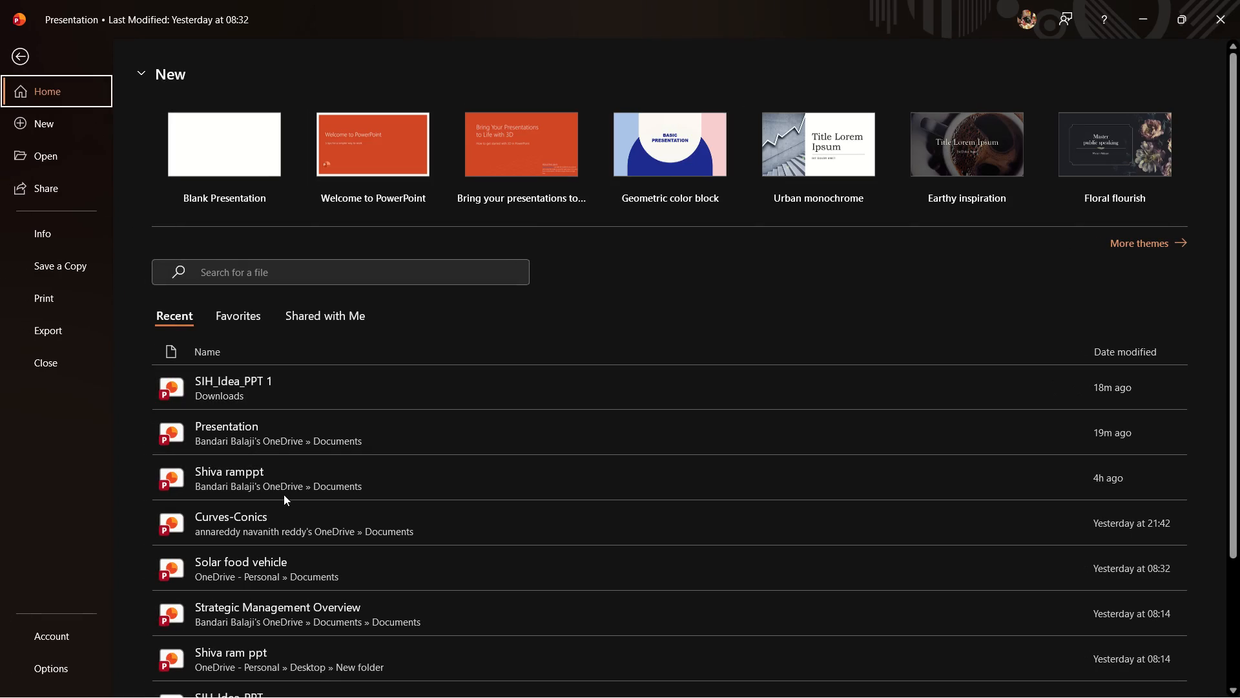
pyautogui.click(284, 494)
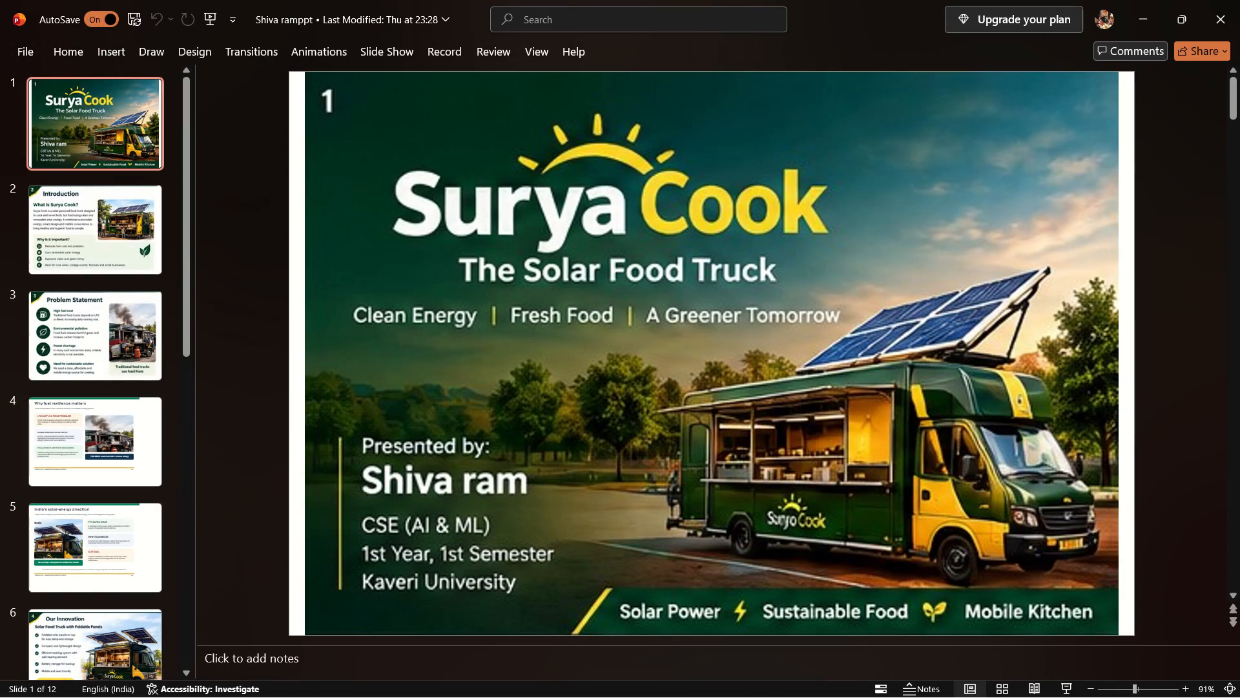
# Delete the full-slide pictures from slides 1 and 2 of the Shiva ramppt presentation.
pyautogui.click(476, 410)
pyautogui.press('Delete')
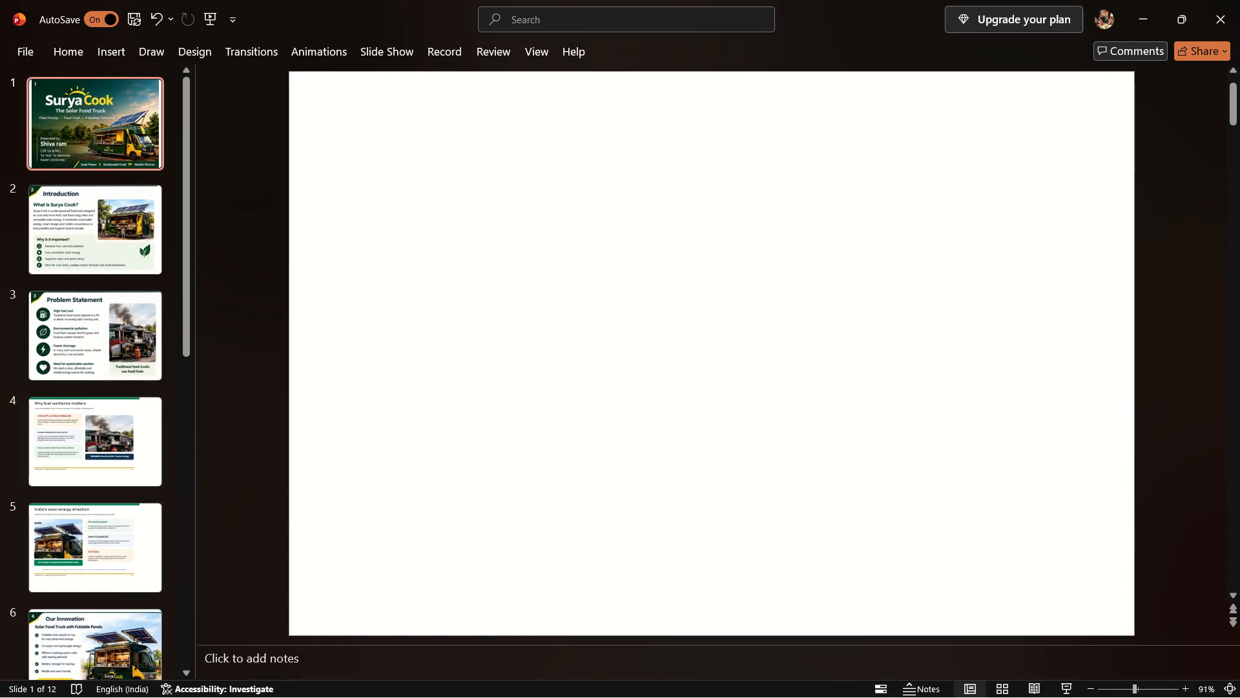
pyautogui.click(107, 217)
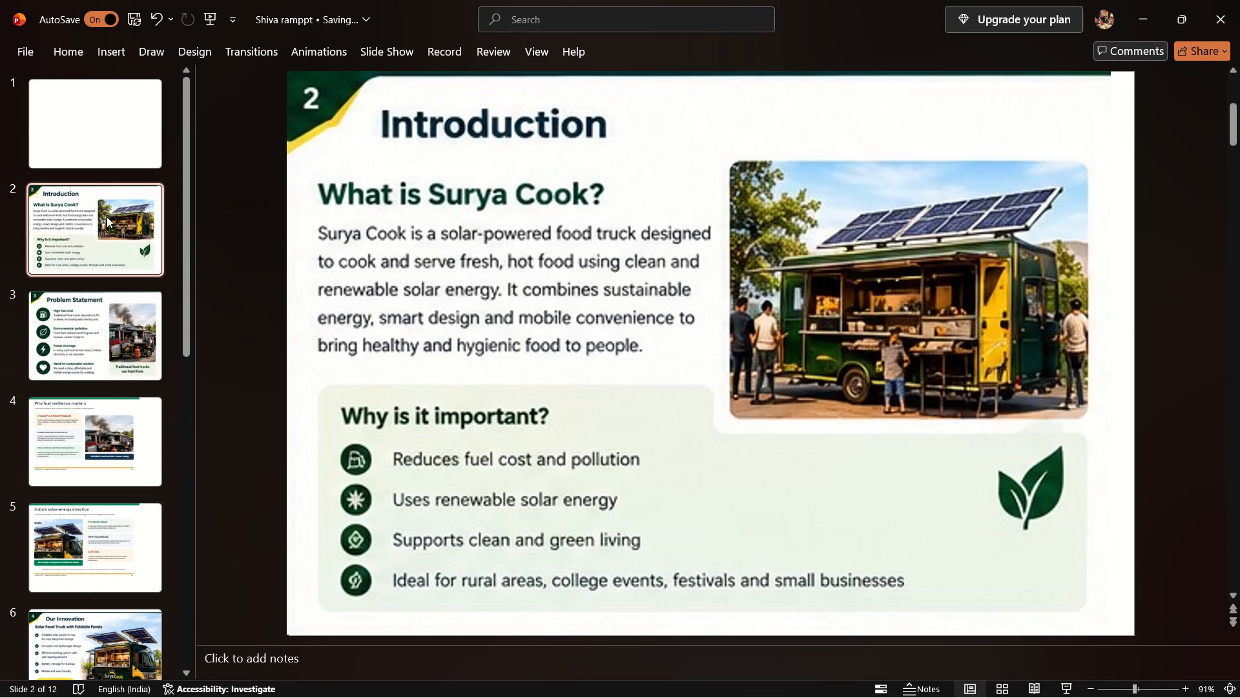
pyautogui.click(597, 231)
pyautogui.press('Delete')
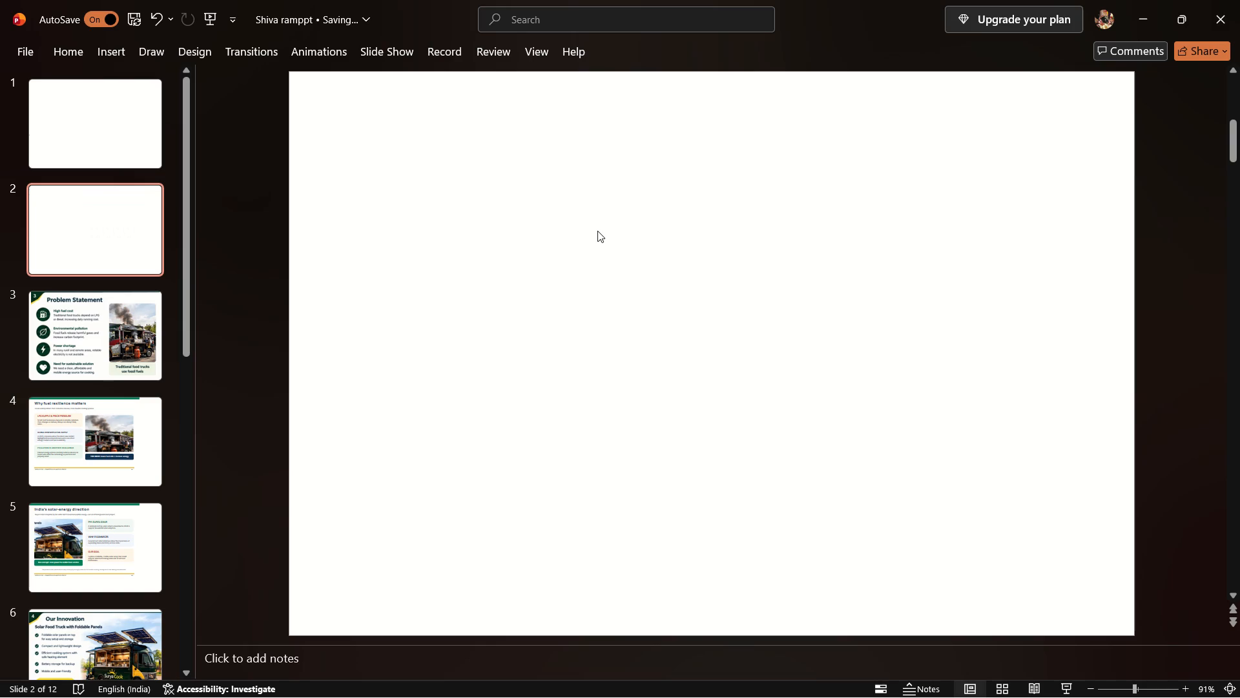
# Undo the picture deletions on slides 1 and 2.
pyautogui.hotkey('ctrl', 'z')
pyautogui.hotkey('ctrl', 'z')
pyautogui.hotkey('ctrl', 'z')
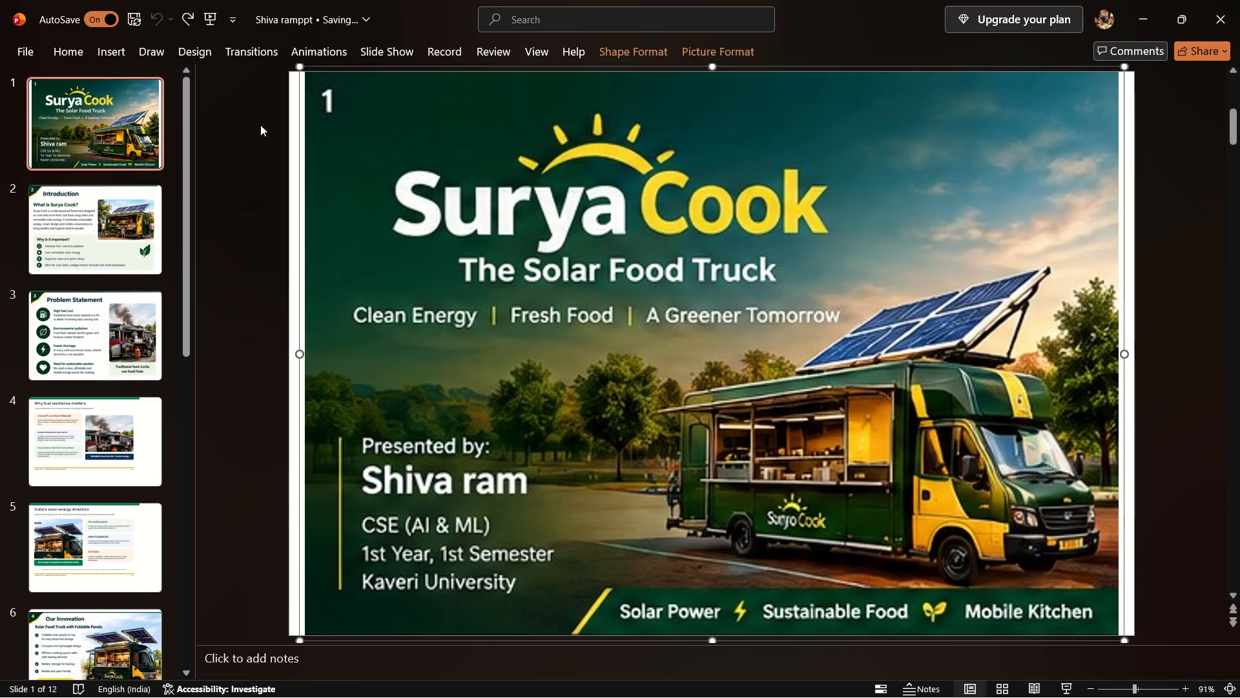